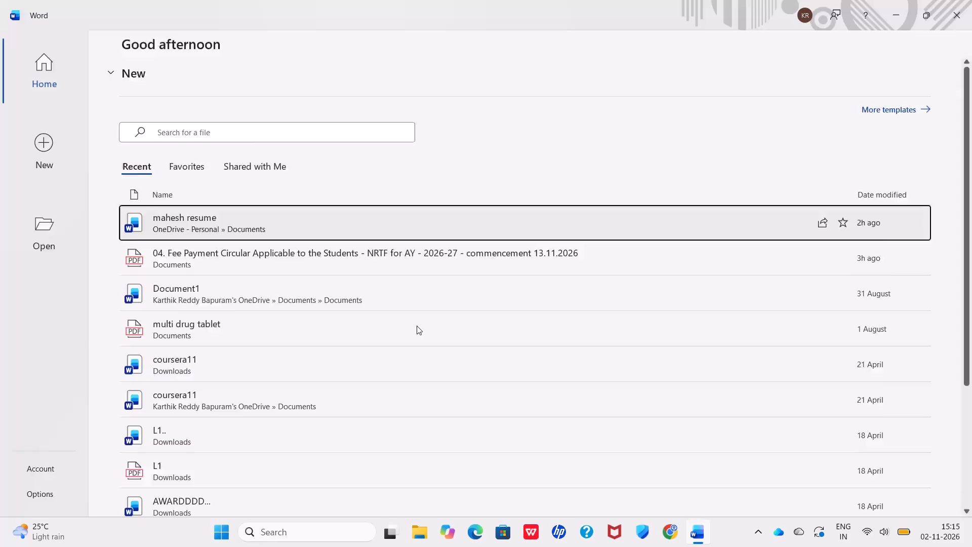
# Open the recent resume document stored in the OneDrive Documents folder.
pyautogui.click(417, 326)
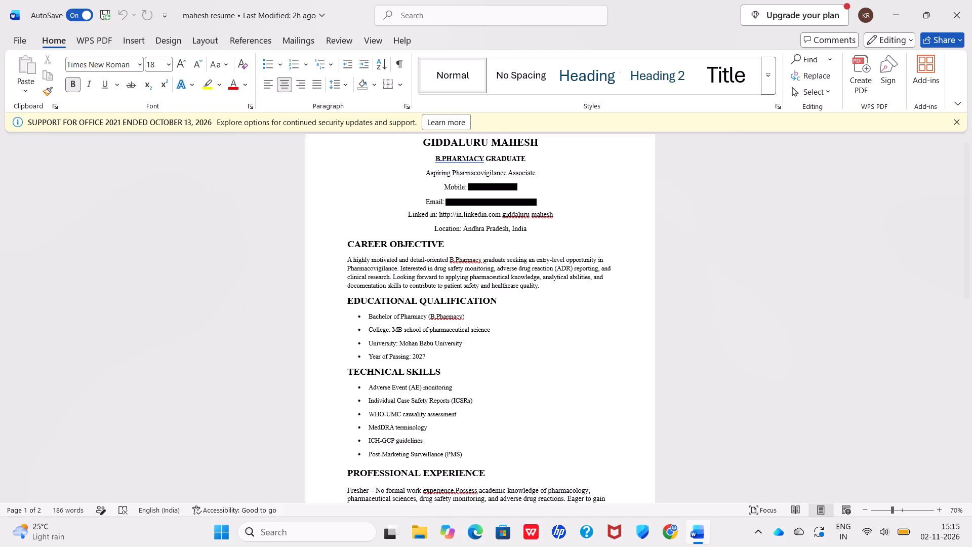
# Read through the existing pharmacovigilance resume, from the contact header and career objective down to the declaration.
pyautogui.scroll(-1, 507, 384)
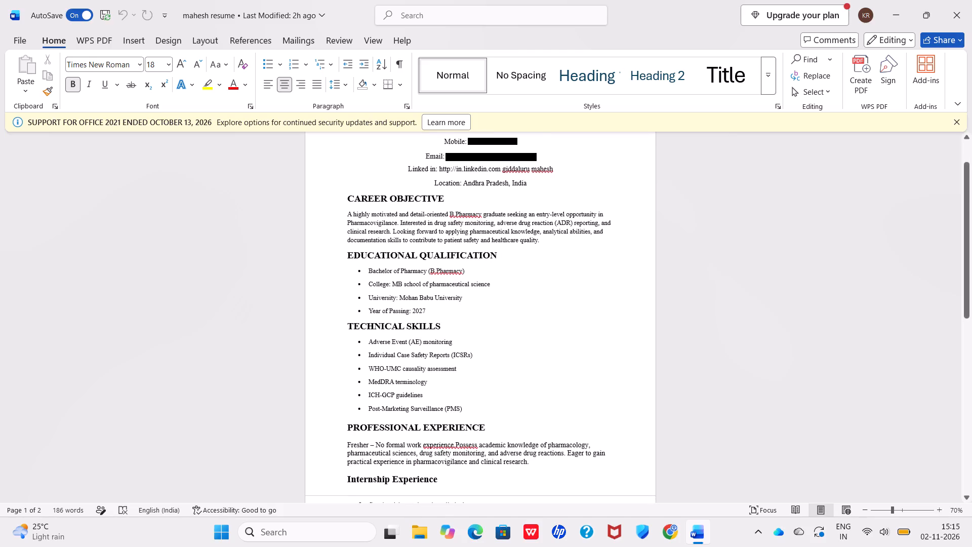
pyautogui.scroll(-2, 507, 384)
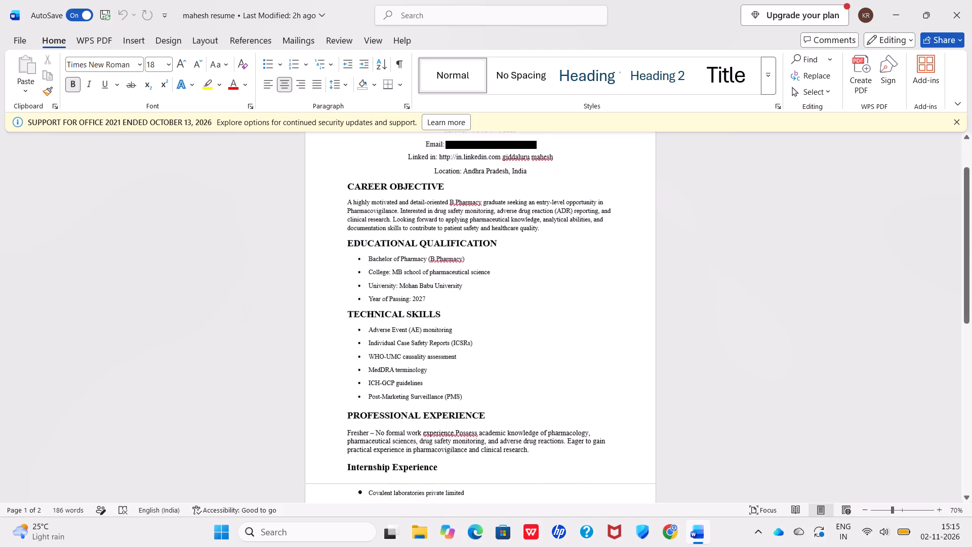
pyautogui.scroll(-1, 507, 384)
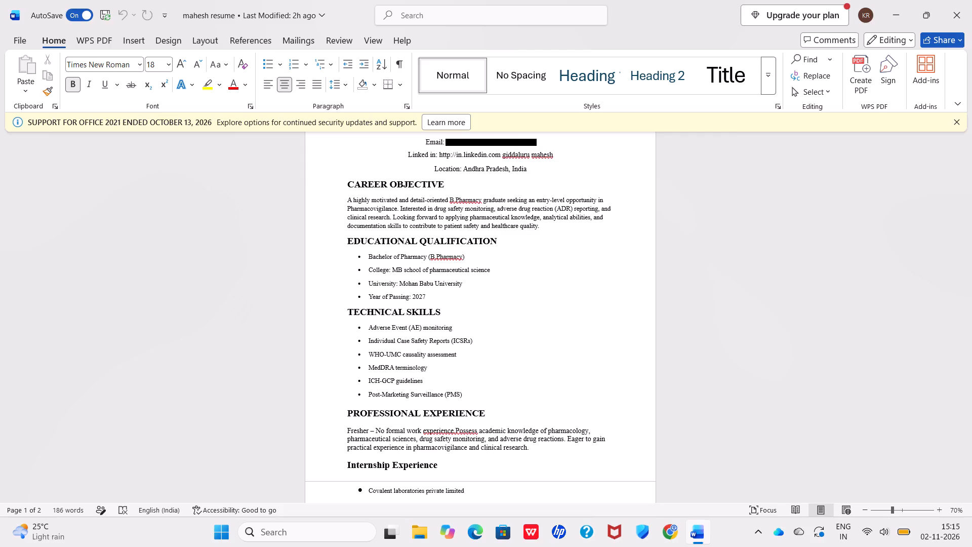
pyautogui.scroll(-1, 507, 384)
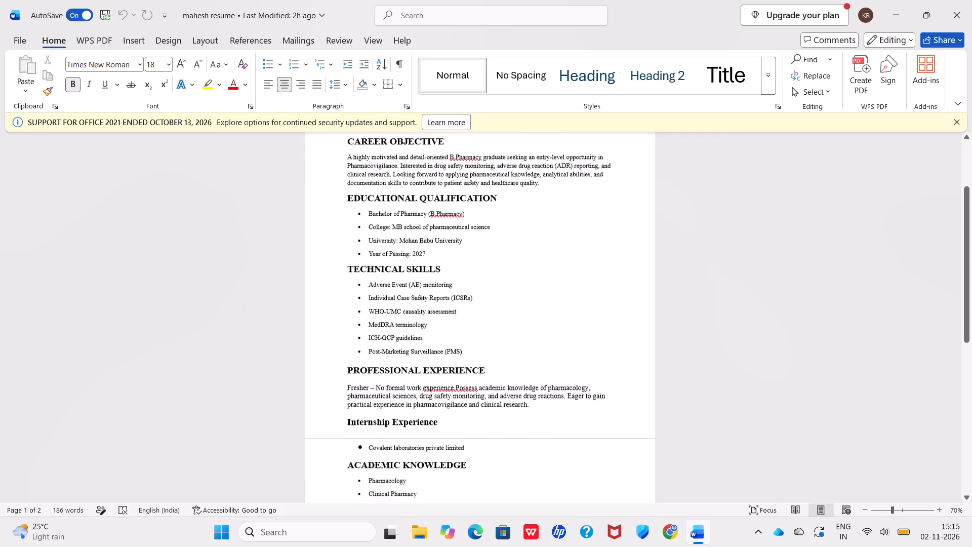
pyautogui.scroll(-2, 507, 384)
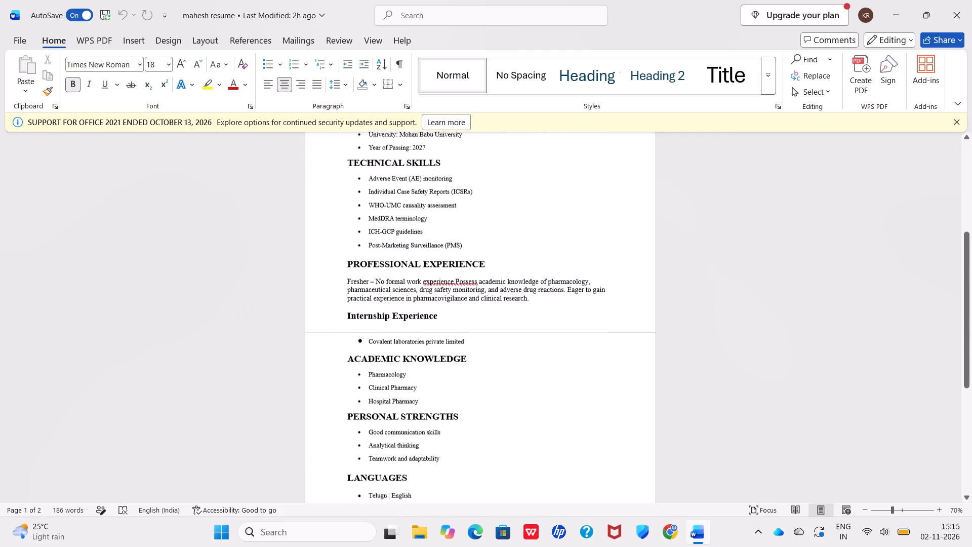
pyautogui.scroll(-4, 507, 384)
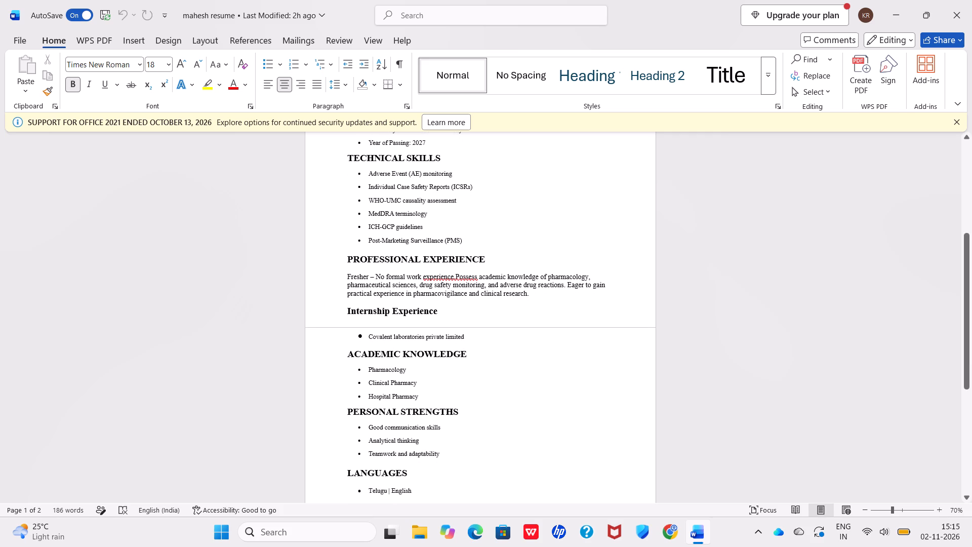
pyautogui.scroll(-3, 507, 384)
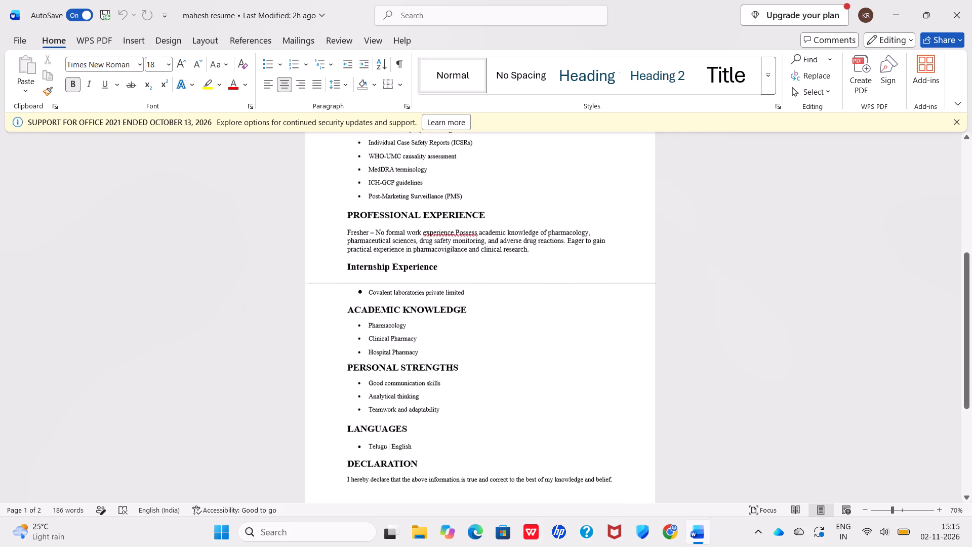
pyautogui.scroll(-2, 507, 384)
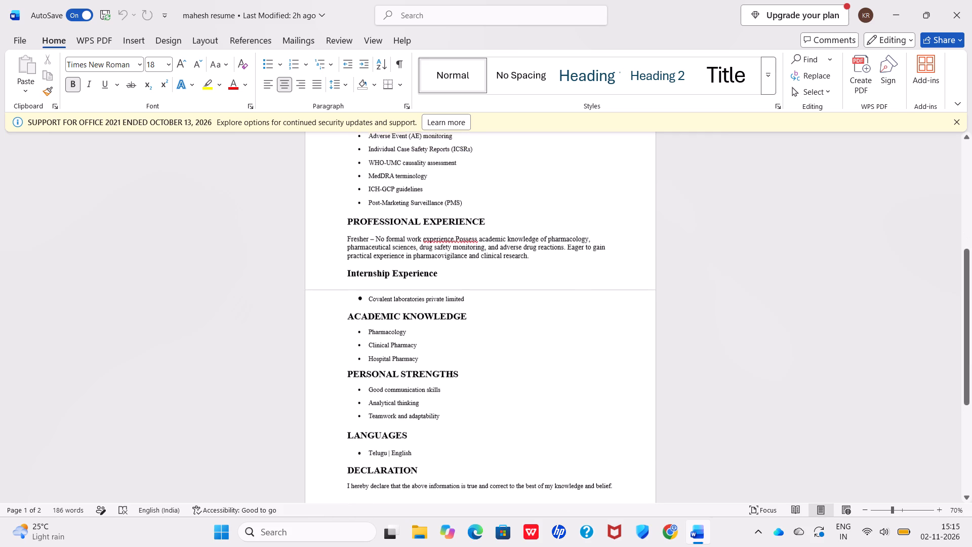
pyautogui.scroll(-2, 507, 384)
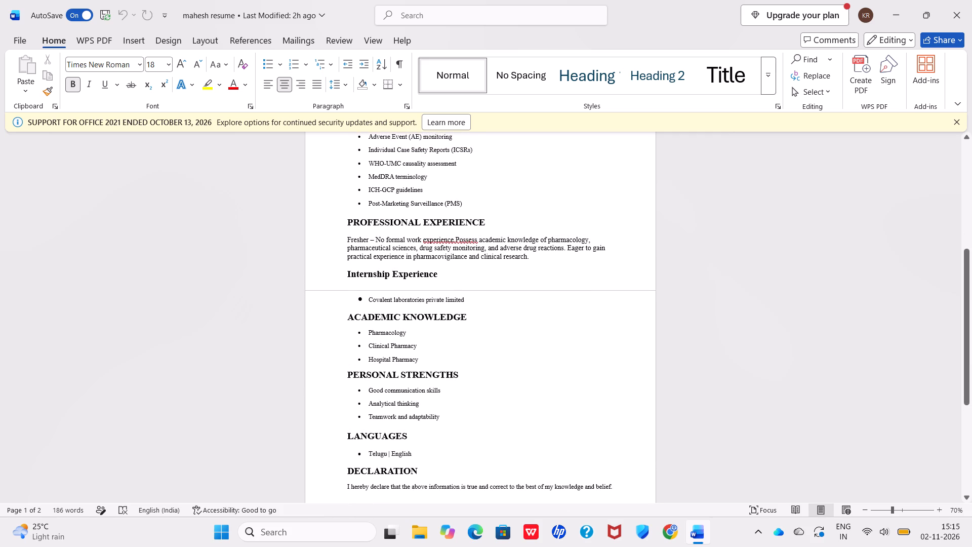
pyautogui.scroll(5, 507, 384)
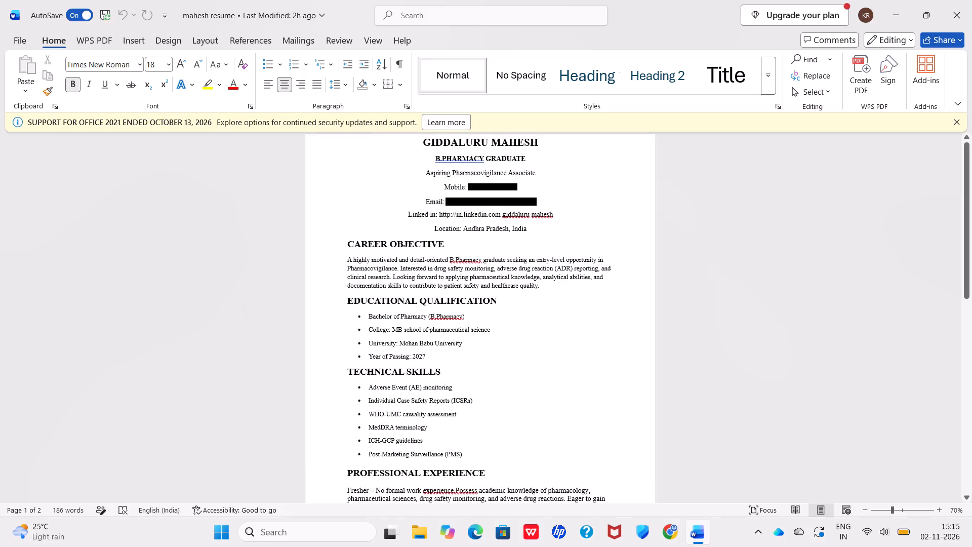
pyautogui.scroll(1, 507, 384)
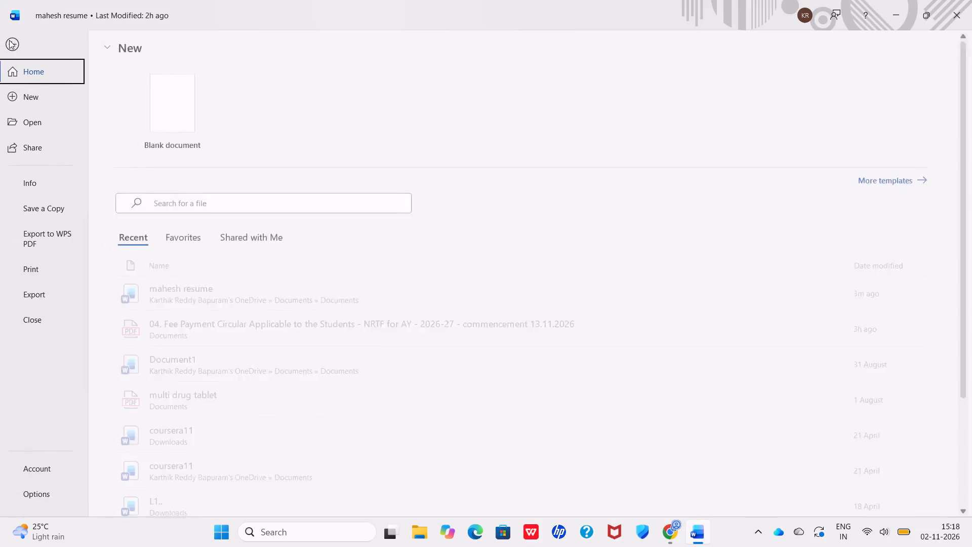
pyautogui.click(147, 132)
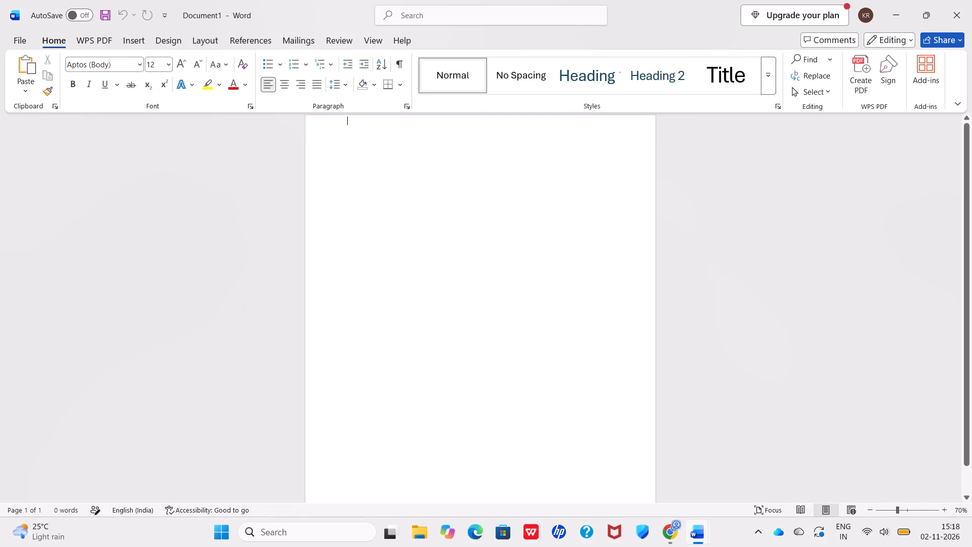
pyautogui.hotkey('ctrl', 'v')
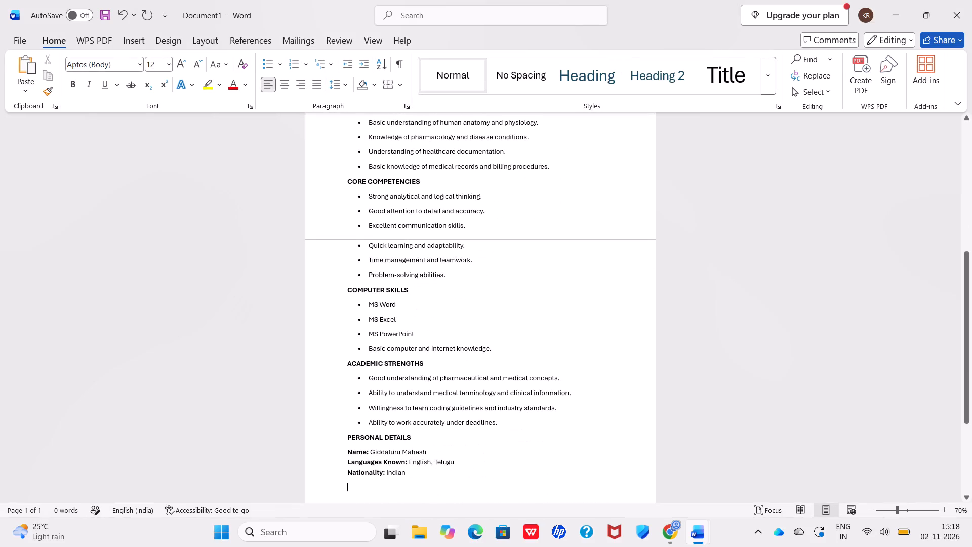
# Review the pasted medical coding resume from the name heading through the skills sections to the personal details.
pyautogui.scroll(6, 426, 225)
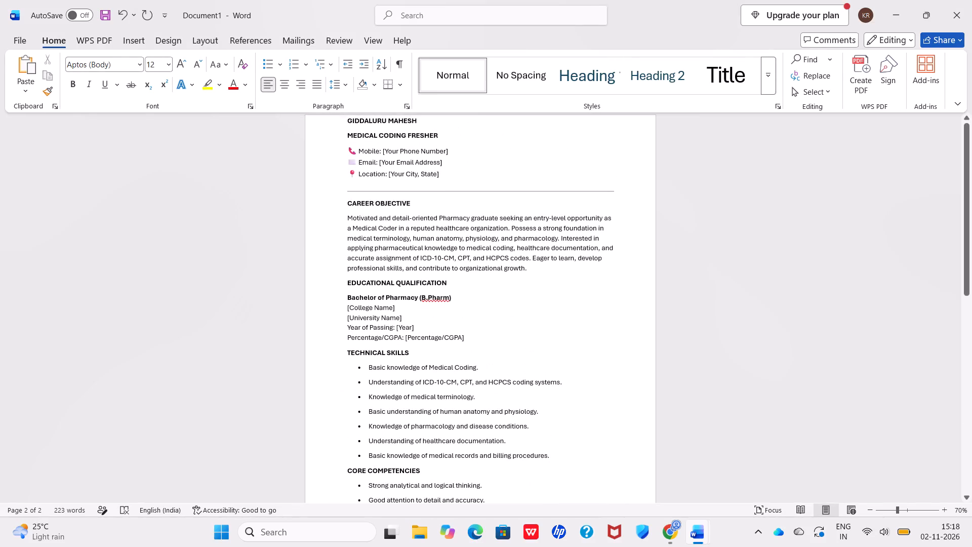
pyautogui.scroll(1, 426, 225)
pyautogui.scroll(-1, 426, 225)
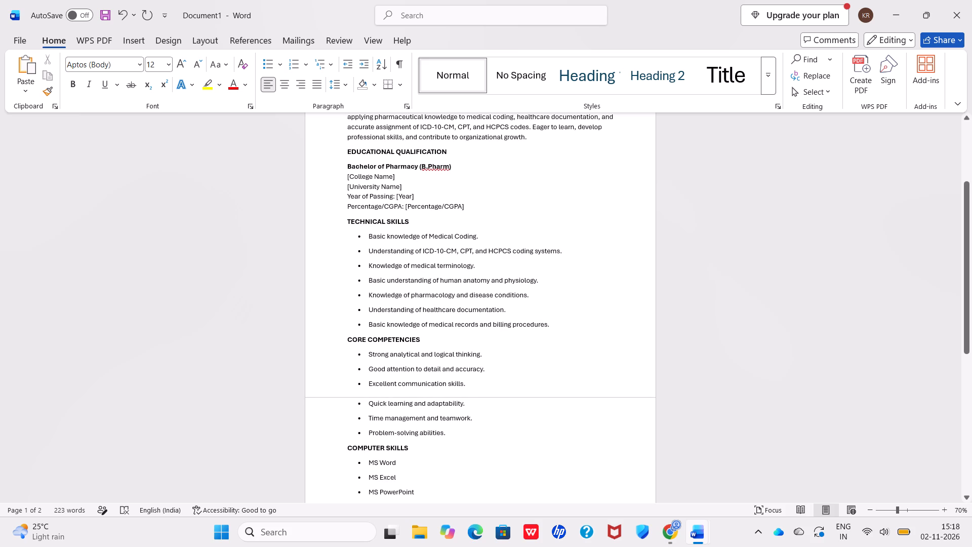
pyautogui.scroll(-2, 426, 225)
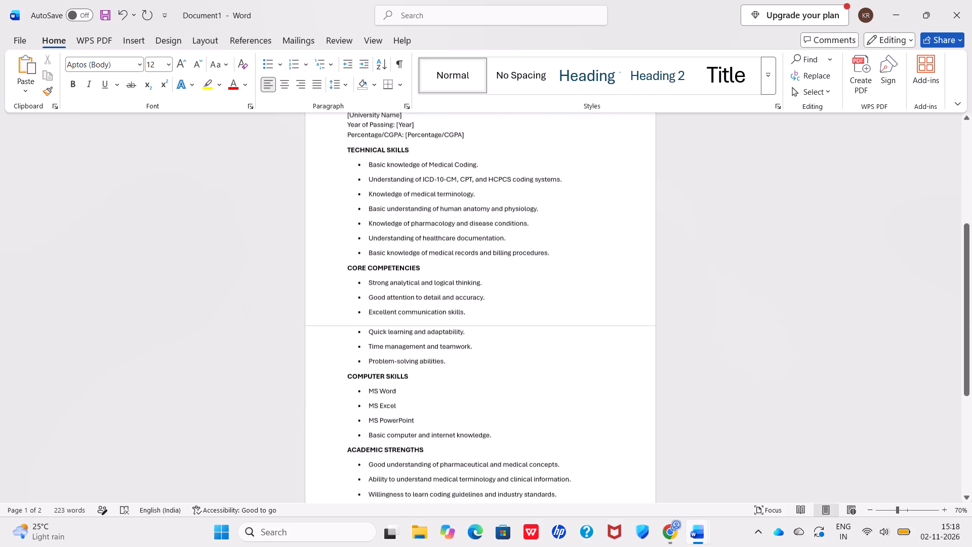
pyautogui.scroll(-1, 426, 225)
pyautogui.scroll(2, 426, 225)
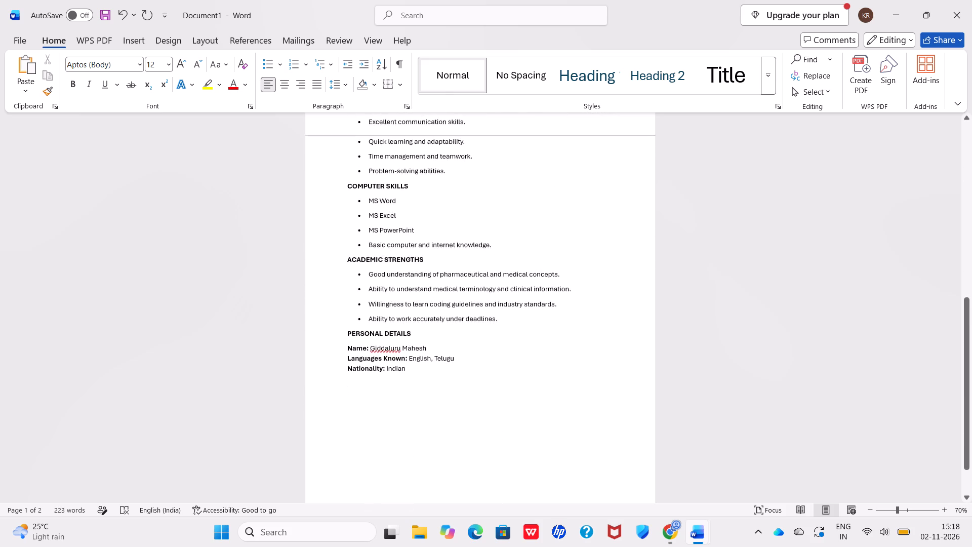
pyautogui.scroll(6, 426, 225)
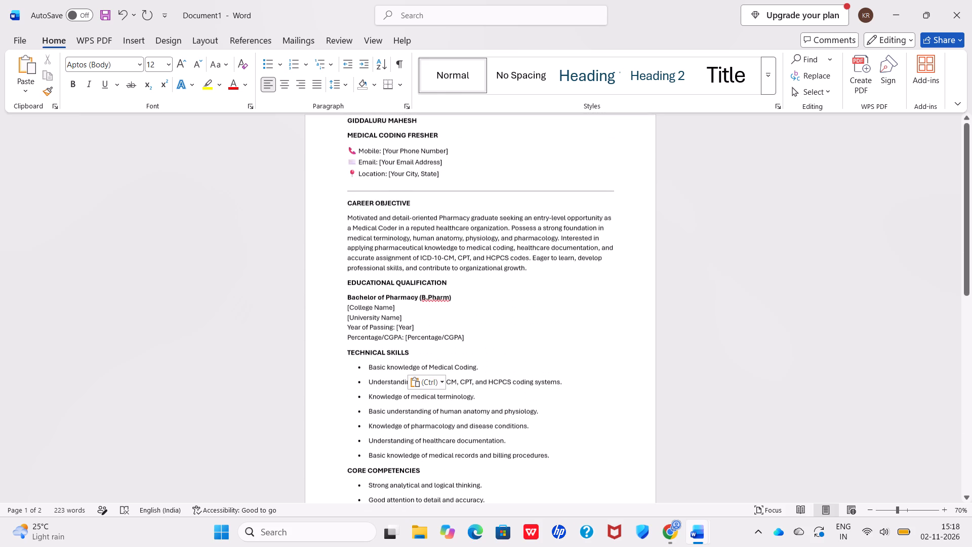
pyautogui.scroll(1, 426, 225)
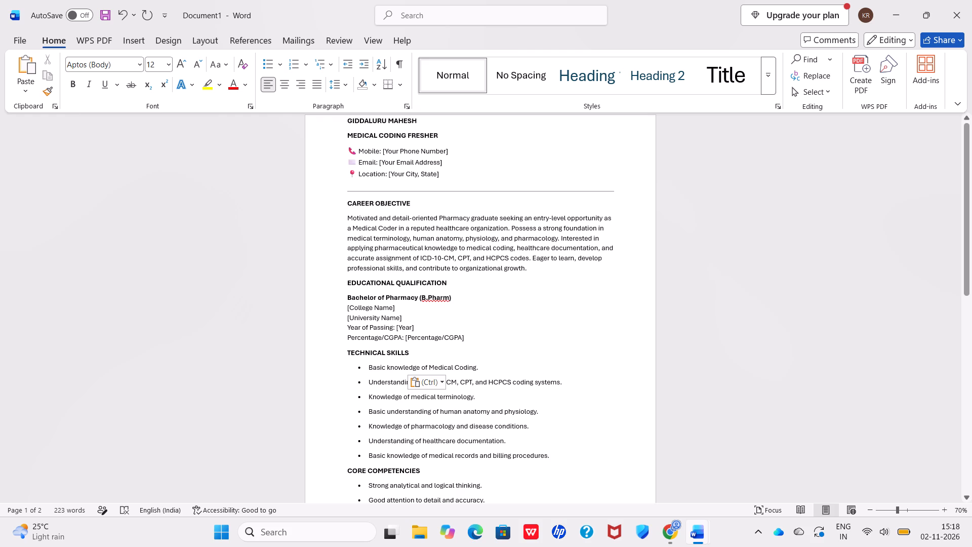
# Center the name heading and the MEDICAL CODING FRESHER line at the start of the resume.
pyautogui.moveTo(338, 120); pyautogui.dragTo(351, 131)
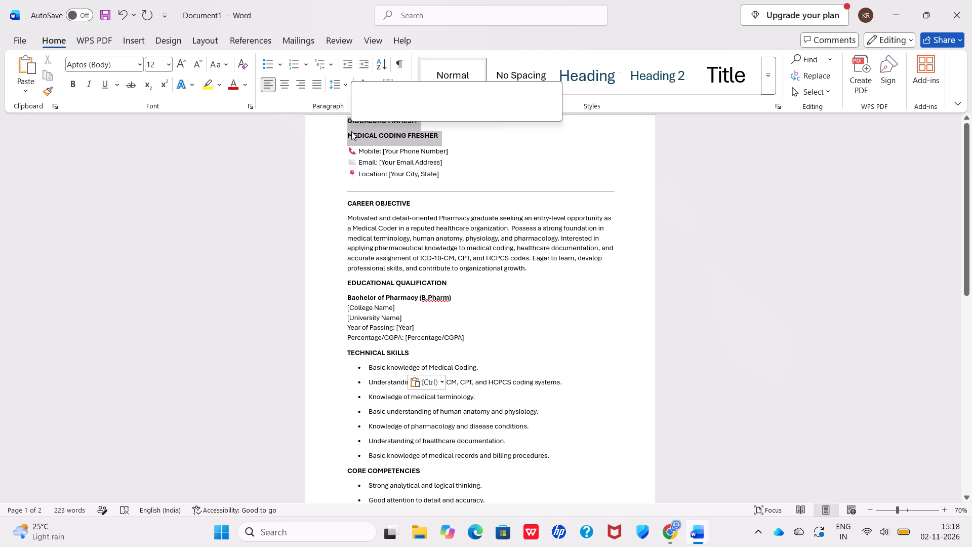
pyautogui.hotkey('ctrl', 'e')
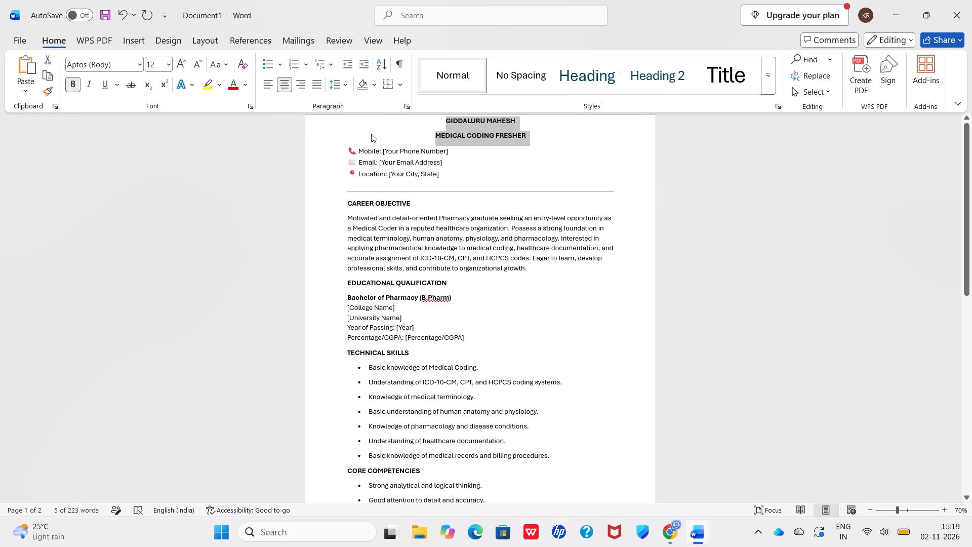
pyautogui.click(364, 129)
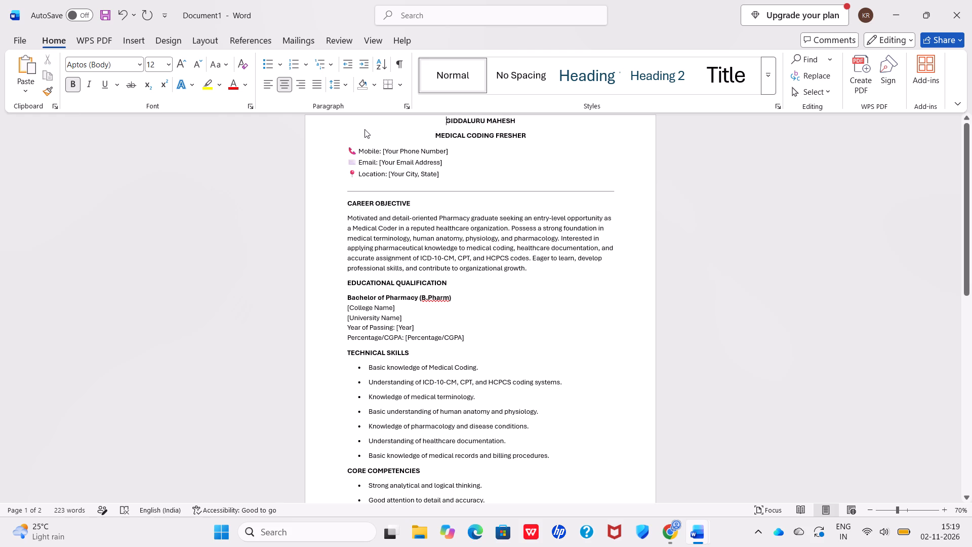
# Place the insertion point before the phone number placeholder in the Mobile line.
pyautogui.click(383, 148)
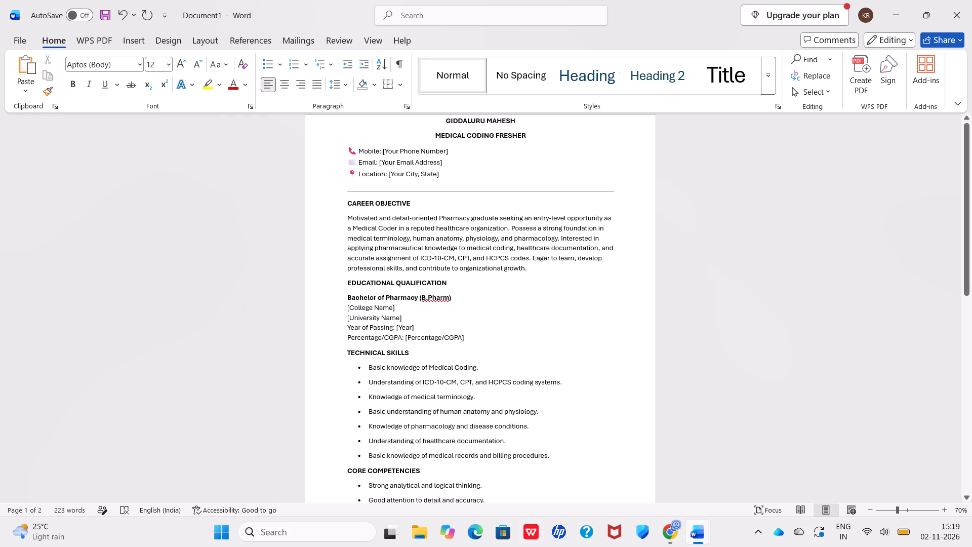
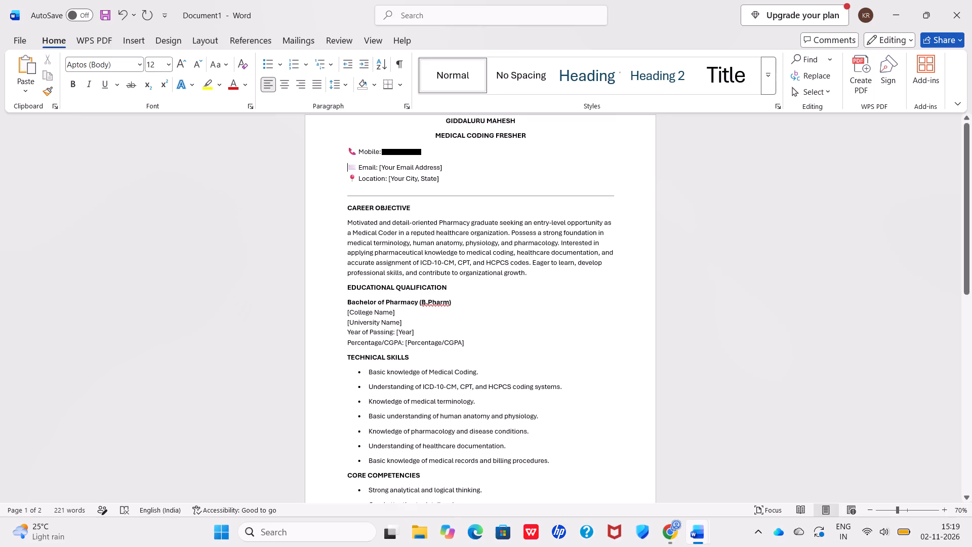
# Try to select the [Your Email Address] placeholder in the Email line of the contact details.
pyautogui.moveTo(377, 167); pyautogui.dragTo(453, 162)
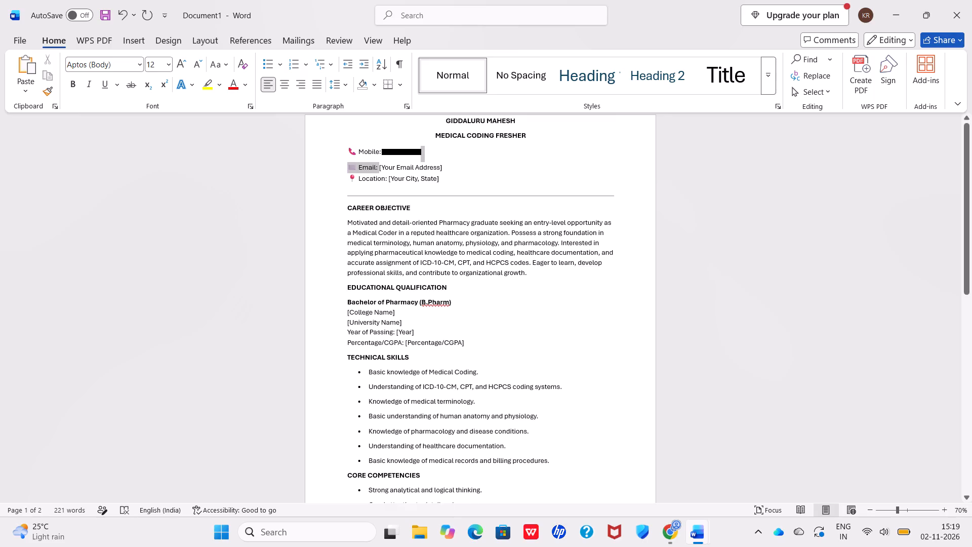
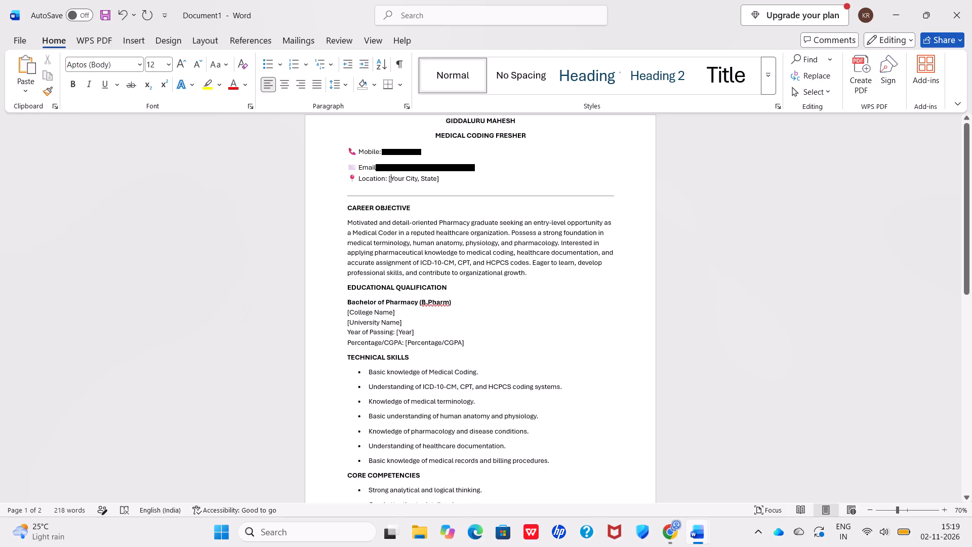
# Replace the [Your City, State] placeholder in the Location line with Tirupathi, Andhra pradesh.
pyautogui.moveTo(394, 178); pyautogui.dragTo(453, 176)
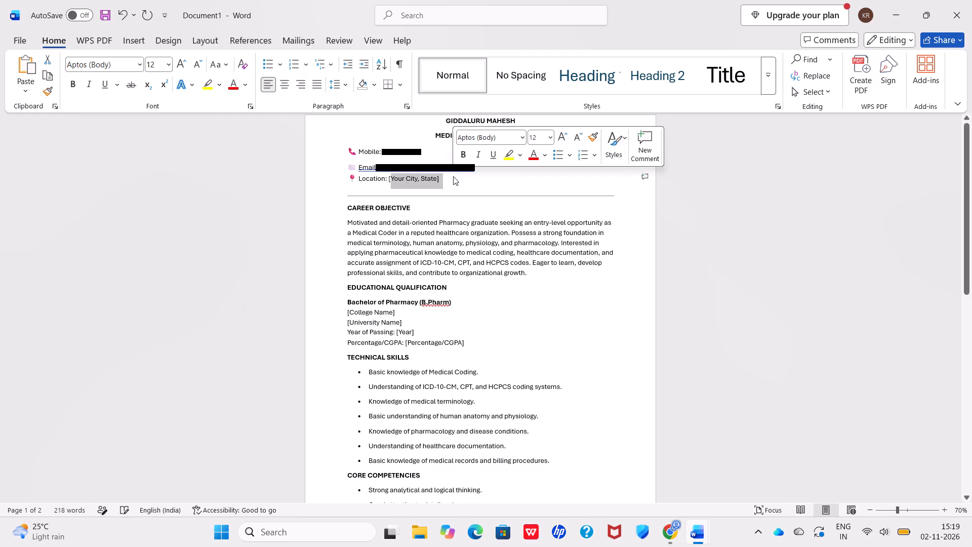
pyautogui.press('BackSpace')
pyautogui.press('BackSpace')
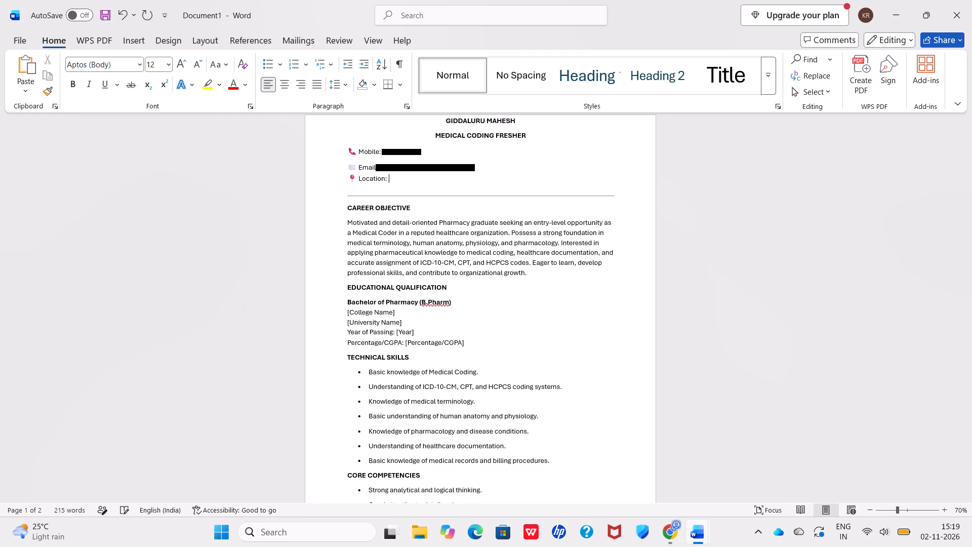
pyautogui.write('tirupathi')
pyautogui.press('space')
pyautogui.write('andhra pradesh')
pyautogui.click(468, 203)
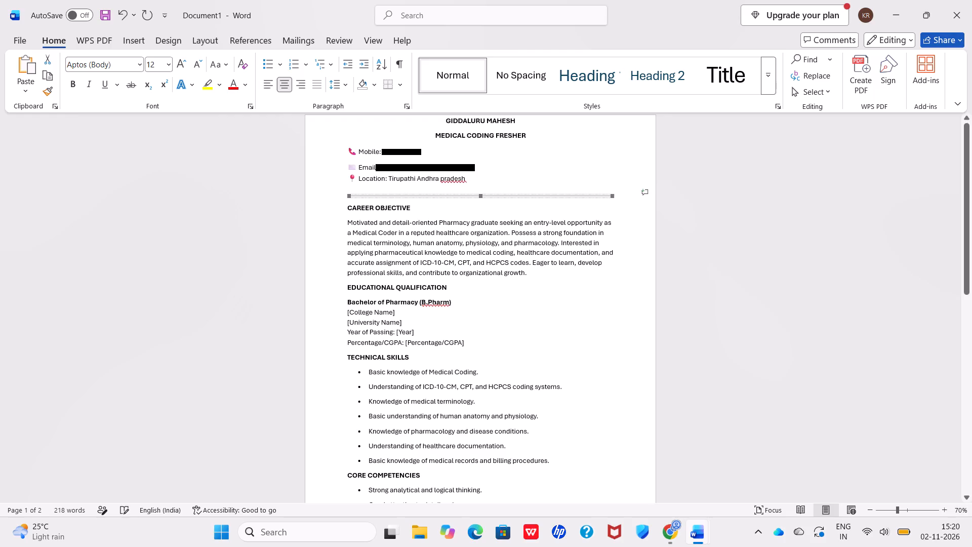
pyautogui.click(414, 180)
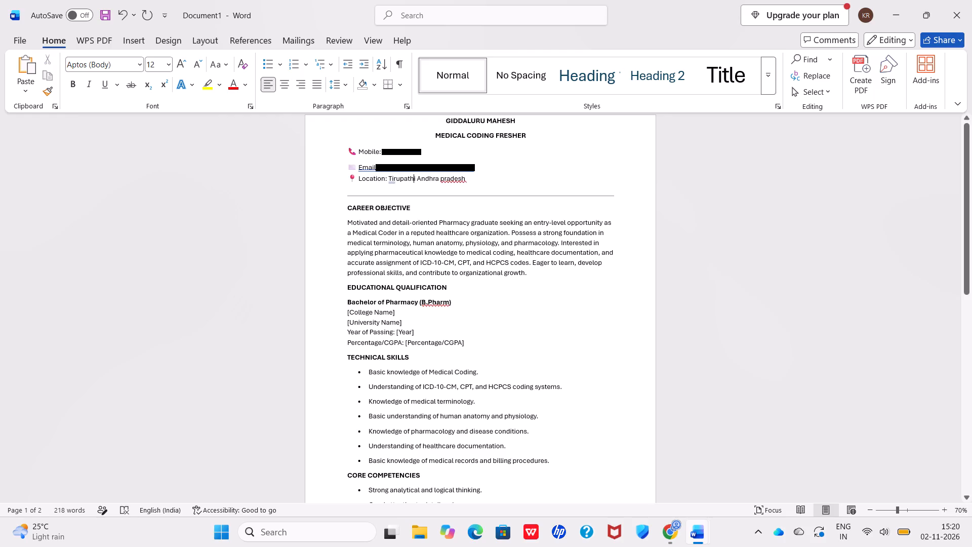
pyautogui.press('0')
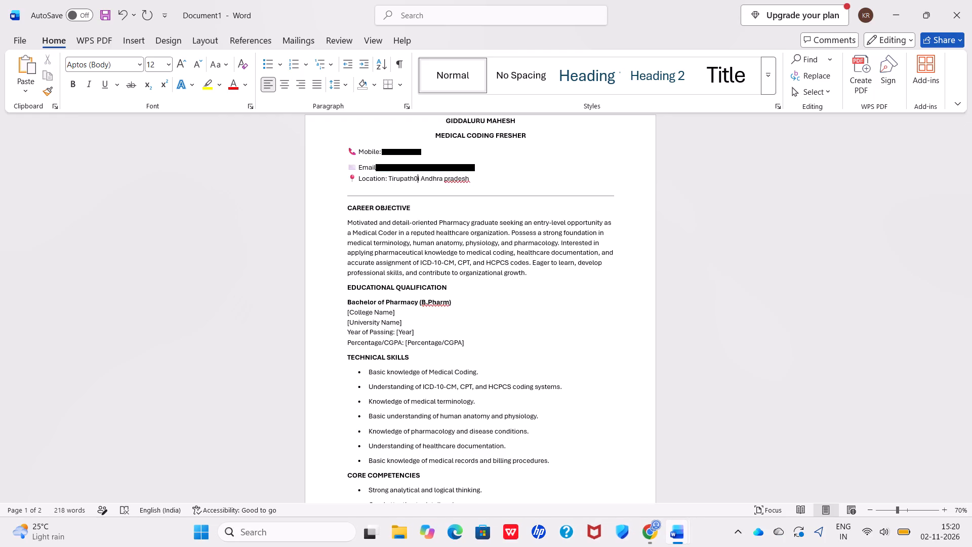
pyautogui.press('BackSpace')
pyautogui.press('Right')
pyautogui.press(',')
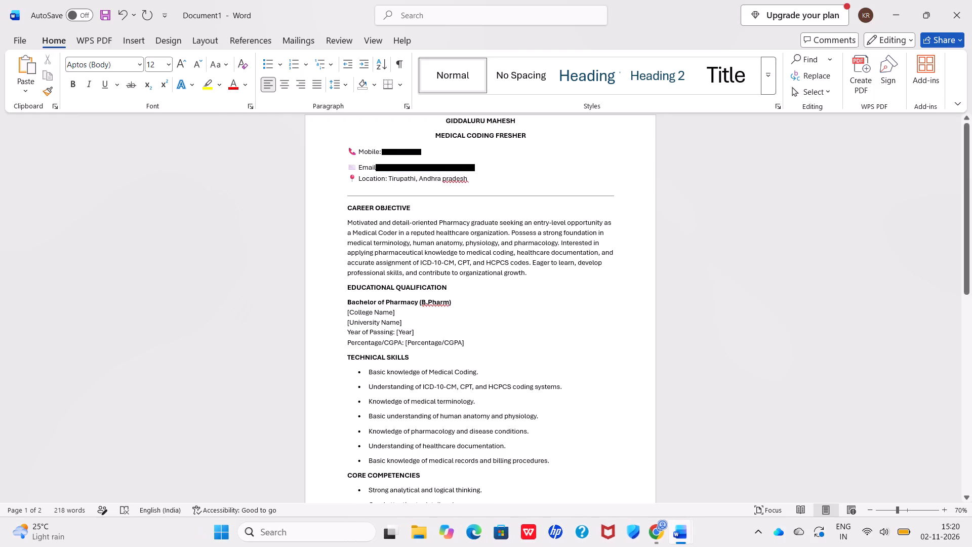
# Turn the [College Name] placeholder under Educational Qualification into the label "[College :" by removing "Name]" and adding a colon.
pyautogui.scroll(-1, 446, 243)
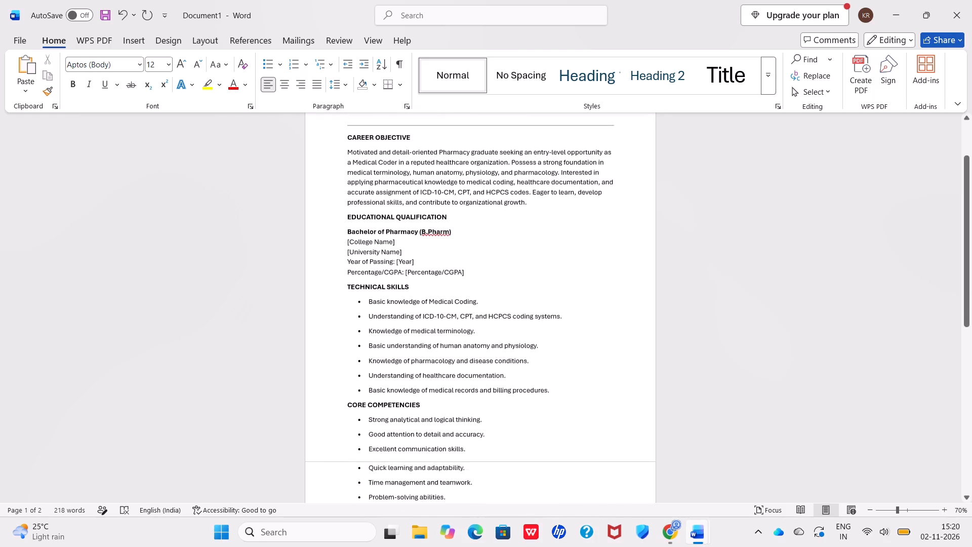
pyautogui.scroll(-1, 446, 243)
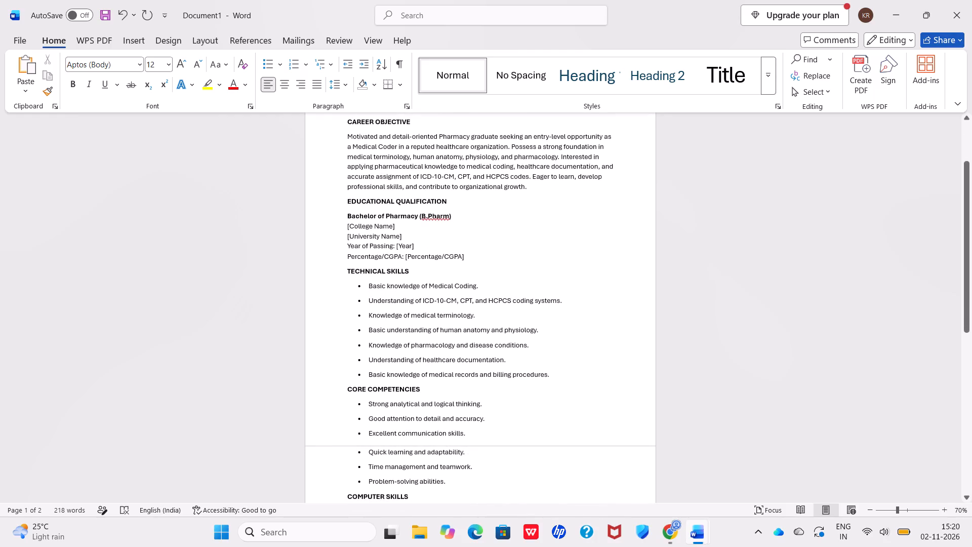
pyautogui.moveTo(345, 230); pyautogui.dragTo(370, 231)
pyautogui.moveTo(370, 231); pyautogui.dragTo(373, 231)
pyautogui.moveTo(373, 231); pyautogui.dragTo(399, 230)
pyautogui.click(399, 230)
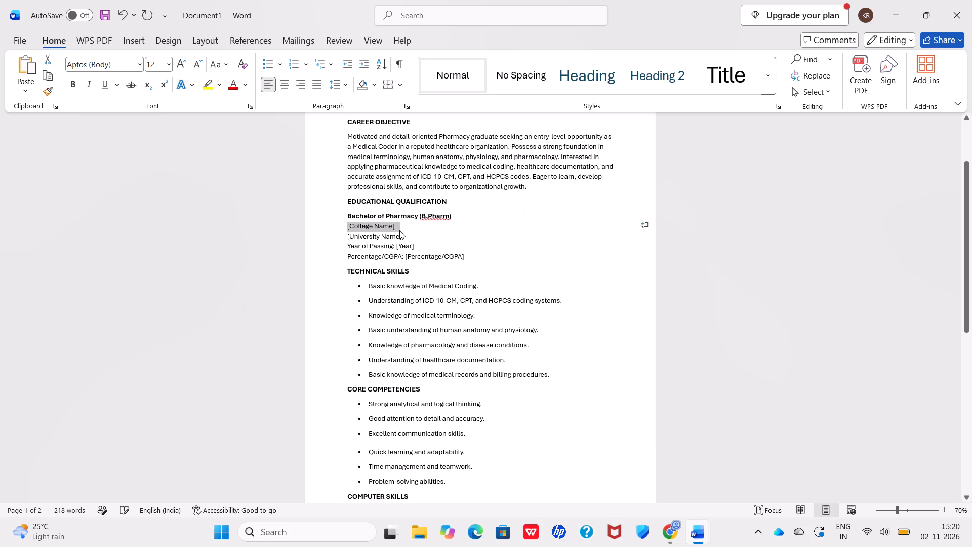
pyautogui.press('BackSpace')
pyautogui.press('BackSpace')
pyautogui.press('BackSpace')
pyautogui.press('BackSpace')
pyautogui.press('BackSpace')
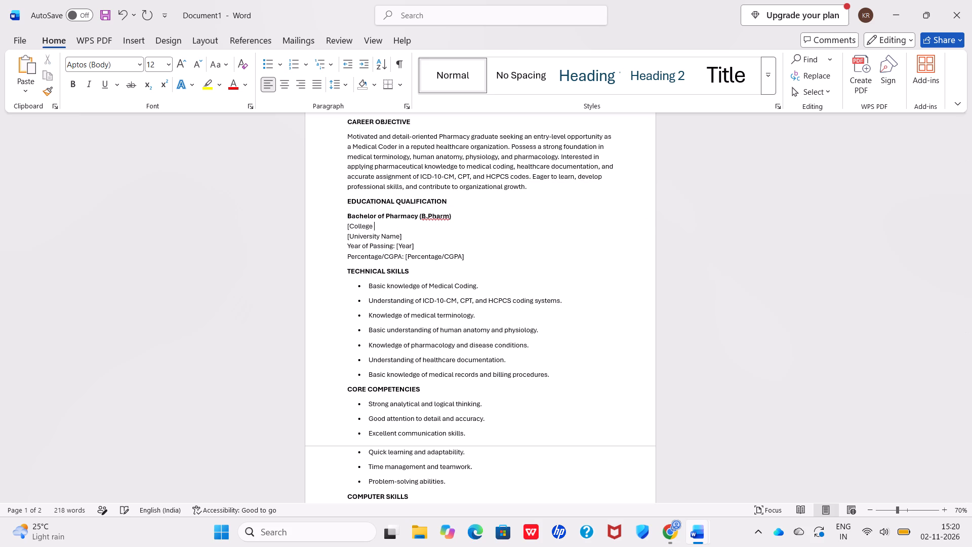
pyautogui.hotkey('shift', ':')
# Enter "MB school of pharmaceutical science" as the college name after the College label.
pyautogui.press('m')
pyautogui.press('BackSpace')
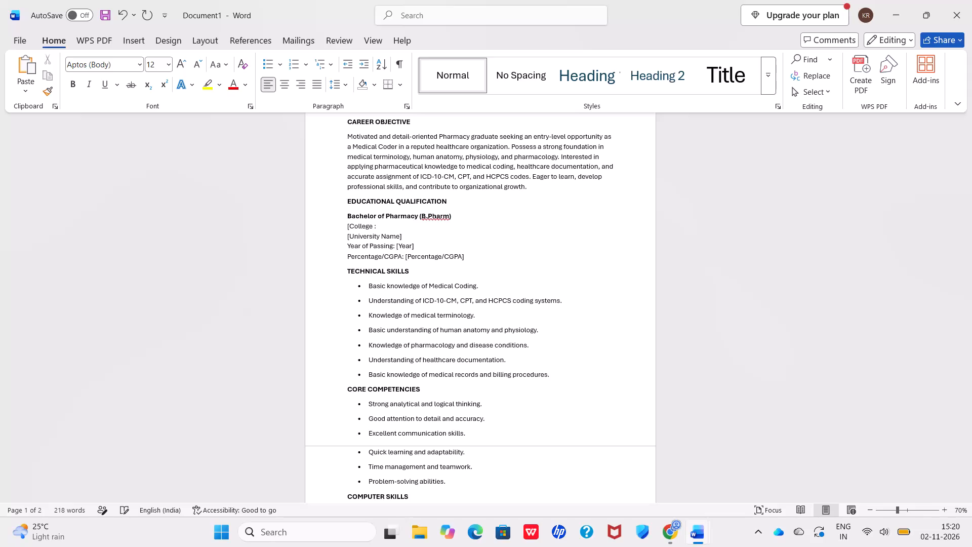
pyautogui.write('Mb')
pyautogui.press('BackSpace')
pyautogui.hotkey('shift', 'b')
pyautogui.press('space')
pyautogui.write('school of pharma c')
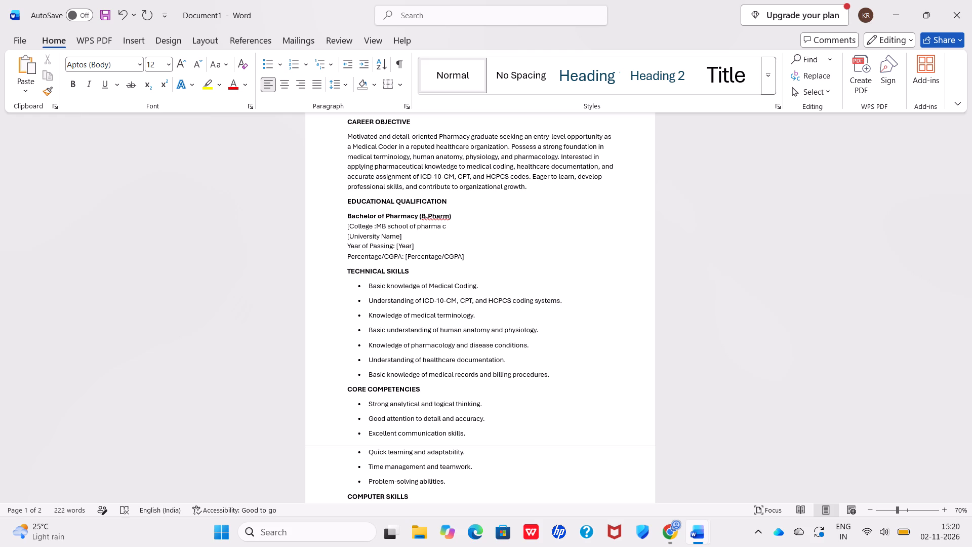
pyautogui.press('BackSpace')
pyautogui.press('BackSpace')
pyautogui.write('ceti')
pyautogui.press('BackSpace')
pyautogui.scroll(4, 399, 230)
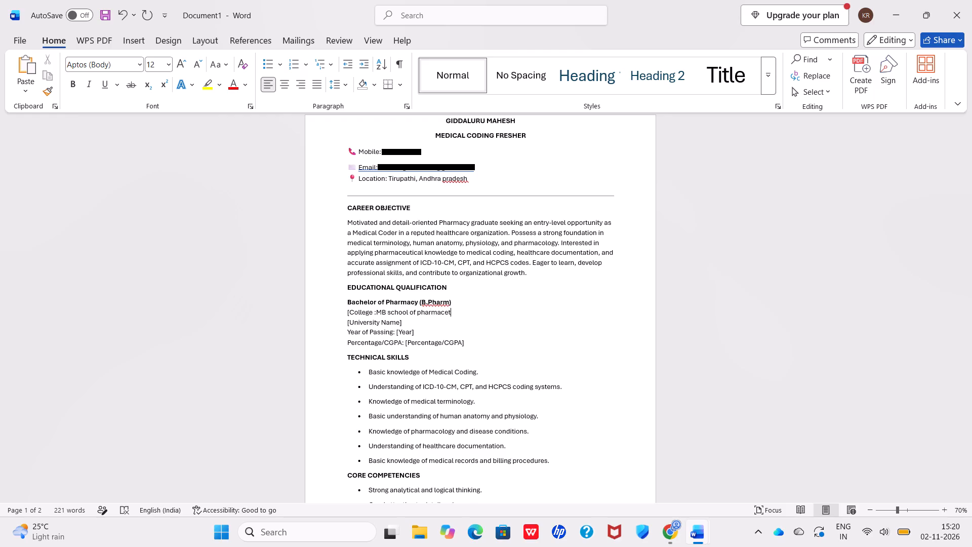
pyautogui.press('BackSpace')
pyautogui.write('utical s')
pyautogui.write('cience')
# Select the [University Name] placeholder under the Bachelor of Pharmacy entry.
pyautogui.scroll(-1, 399, 230)
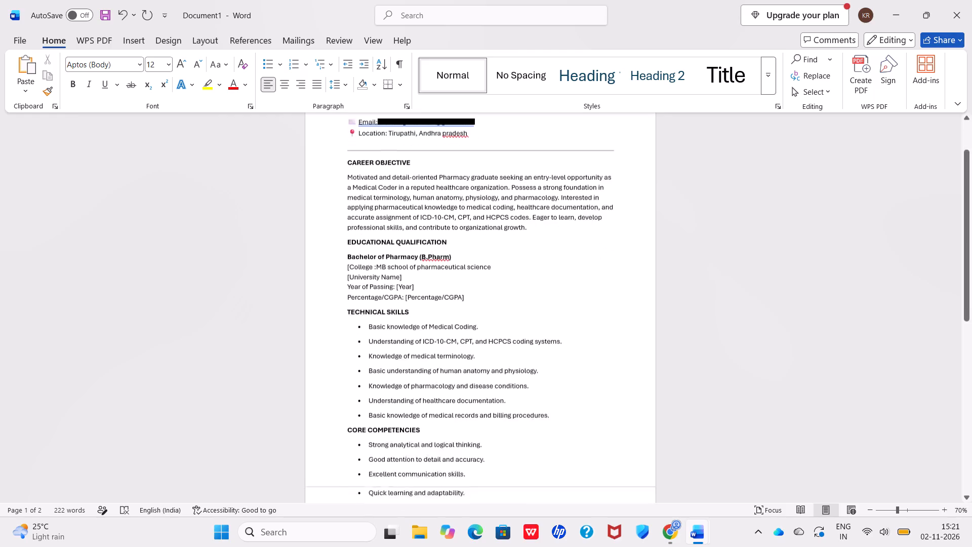
pyautogui.scroll(-1, 399, 230)
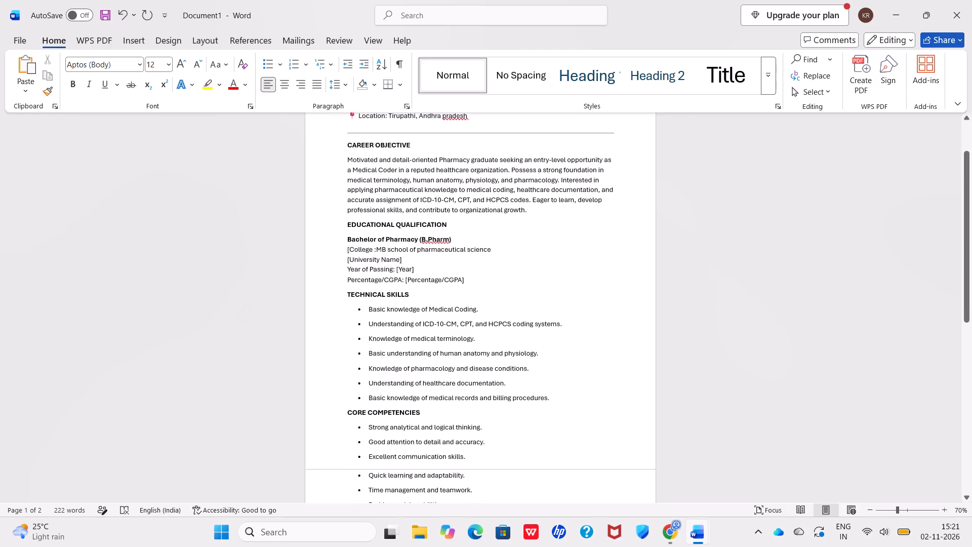
pyautogui.moveTo(378, 260); pyautogui.dragTo(383, 261)
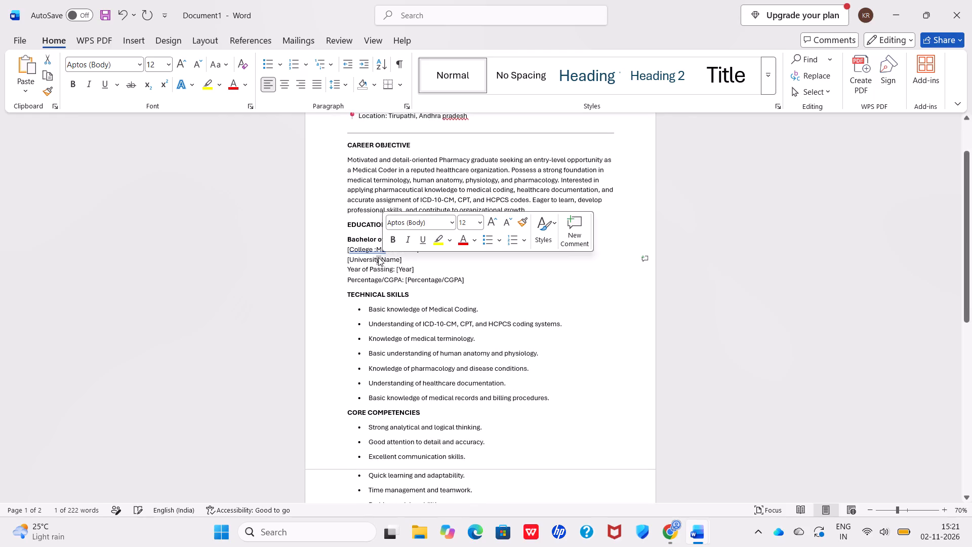
pyautogui.click(377, 256)
pyautogui.click(380, 260)
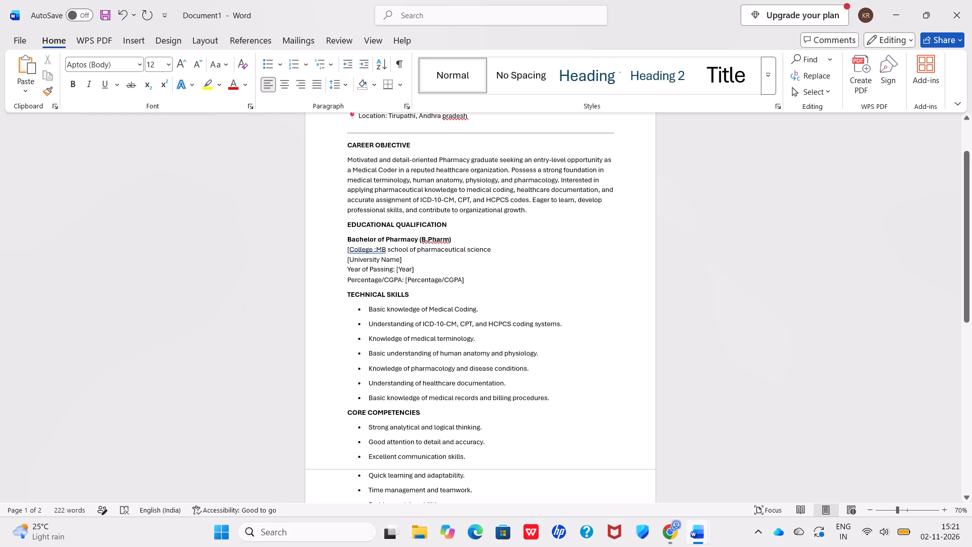
pyautogui.moveTo(380, 260); pyautogui.dragTo(408, 259)
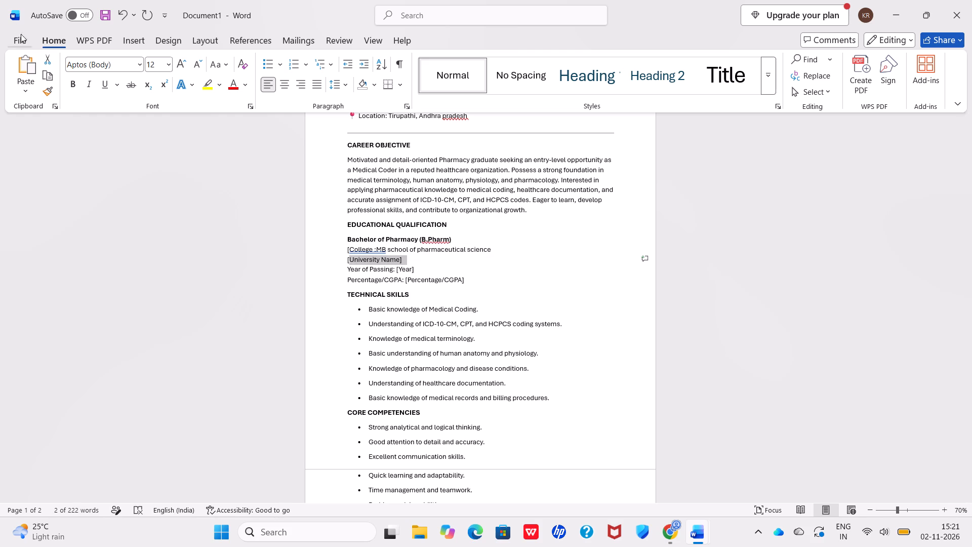
# Switch to File Explorer and open the recent Word document "mahesh resume".
pyautogui.click(428, 531)
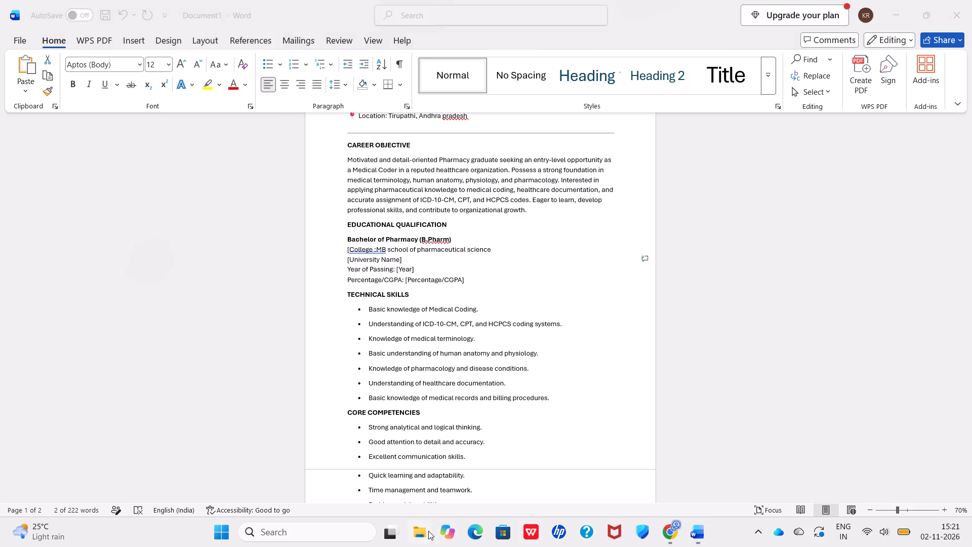
pyautogui.doubleClick(267, 467)
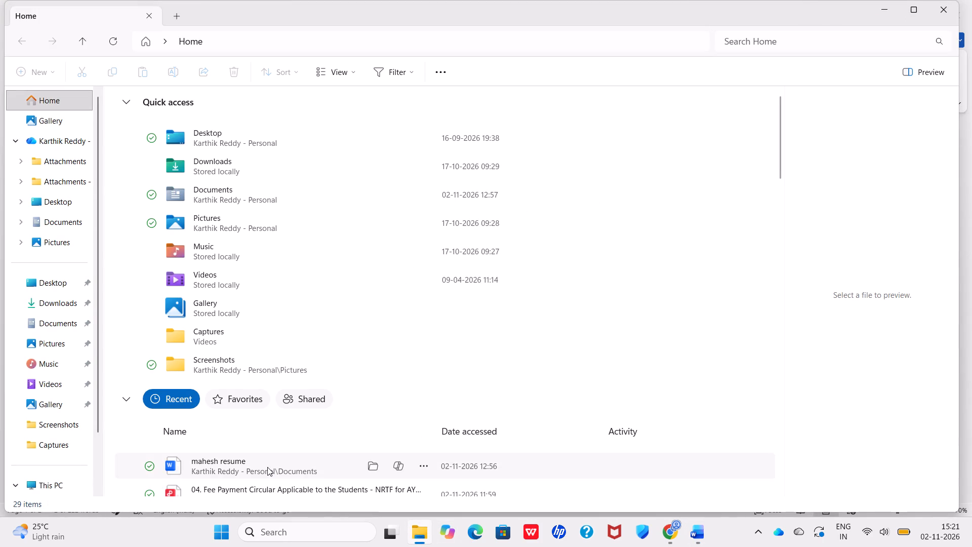
pyautogui.doubleClick(267, 467)
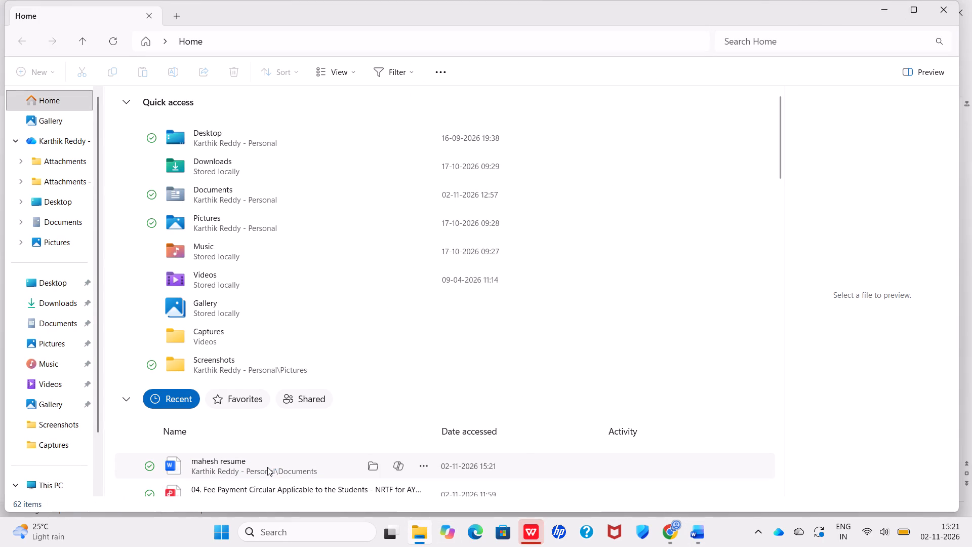
pyautogui.doubleClick(267, 467)
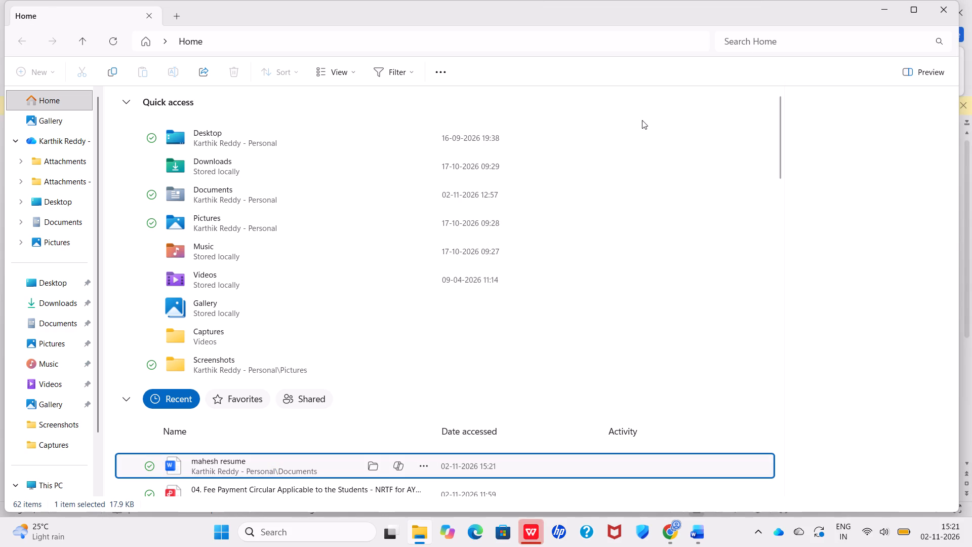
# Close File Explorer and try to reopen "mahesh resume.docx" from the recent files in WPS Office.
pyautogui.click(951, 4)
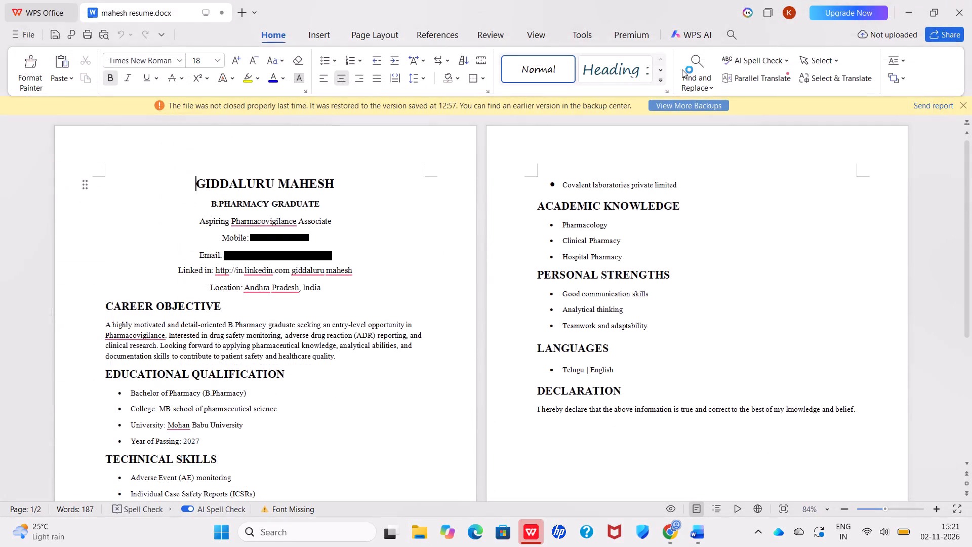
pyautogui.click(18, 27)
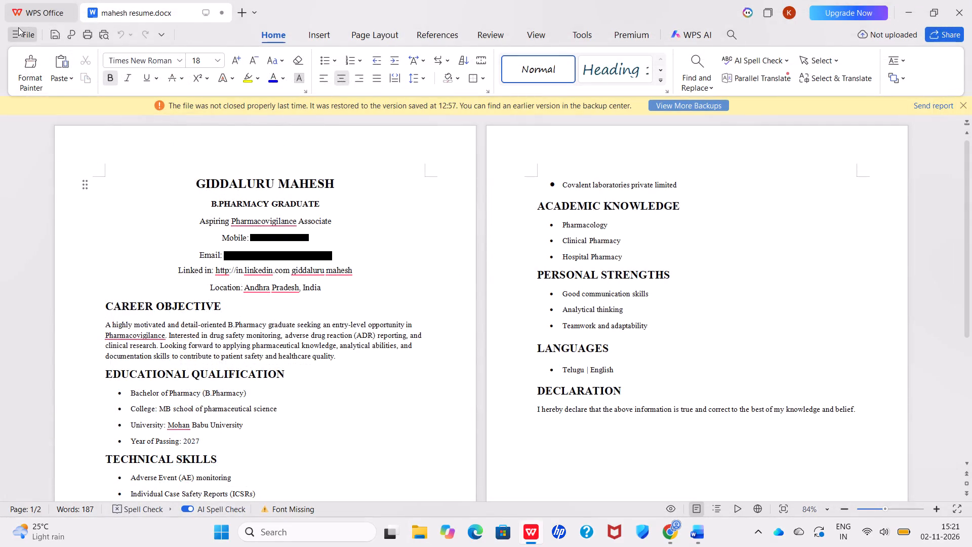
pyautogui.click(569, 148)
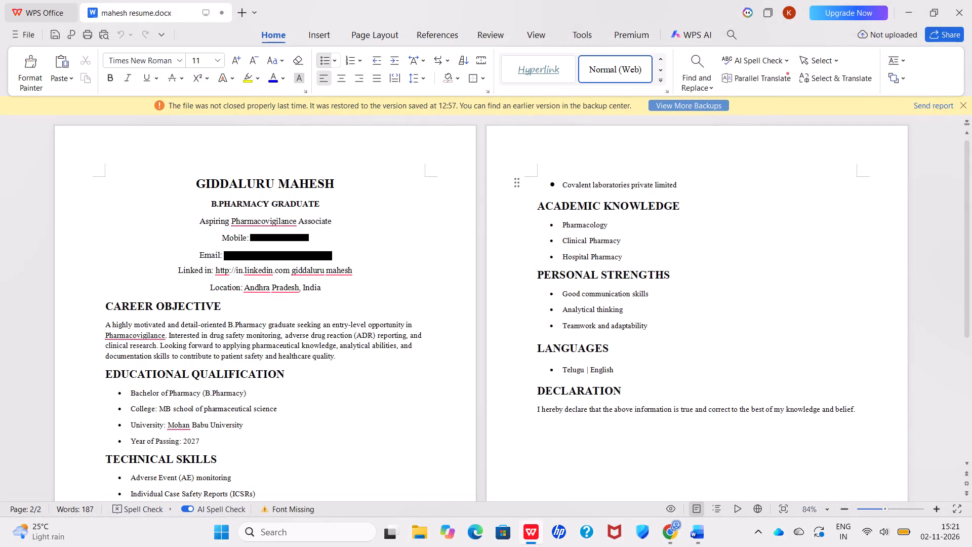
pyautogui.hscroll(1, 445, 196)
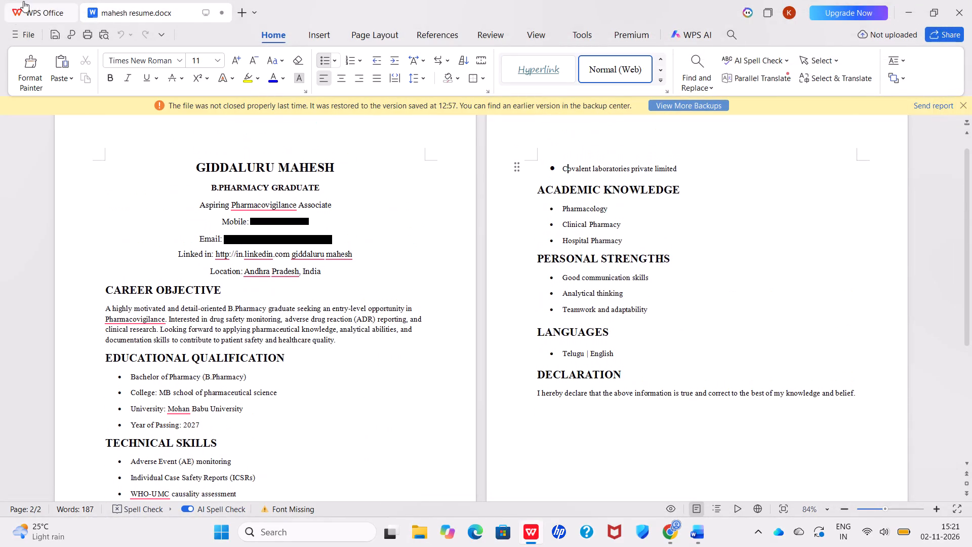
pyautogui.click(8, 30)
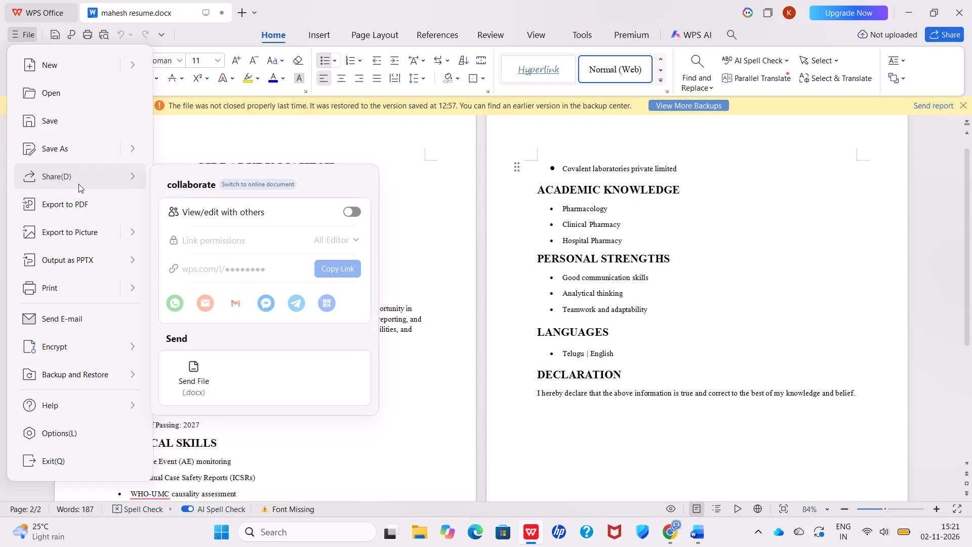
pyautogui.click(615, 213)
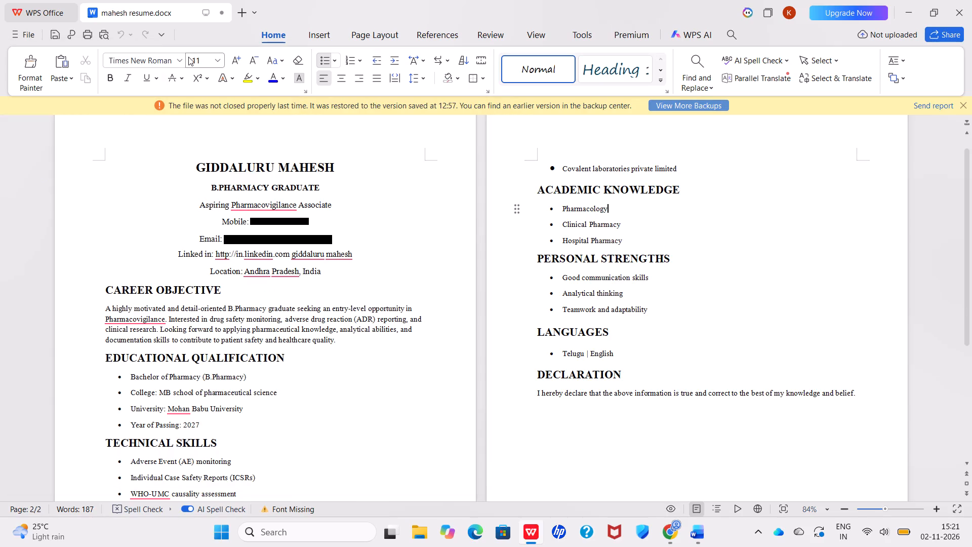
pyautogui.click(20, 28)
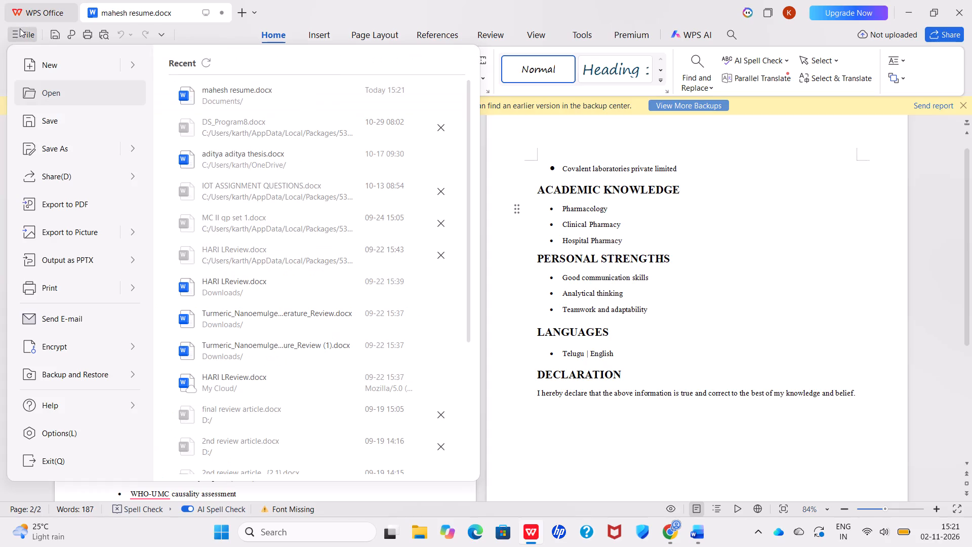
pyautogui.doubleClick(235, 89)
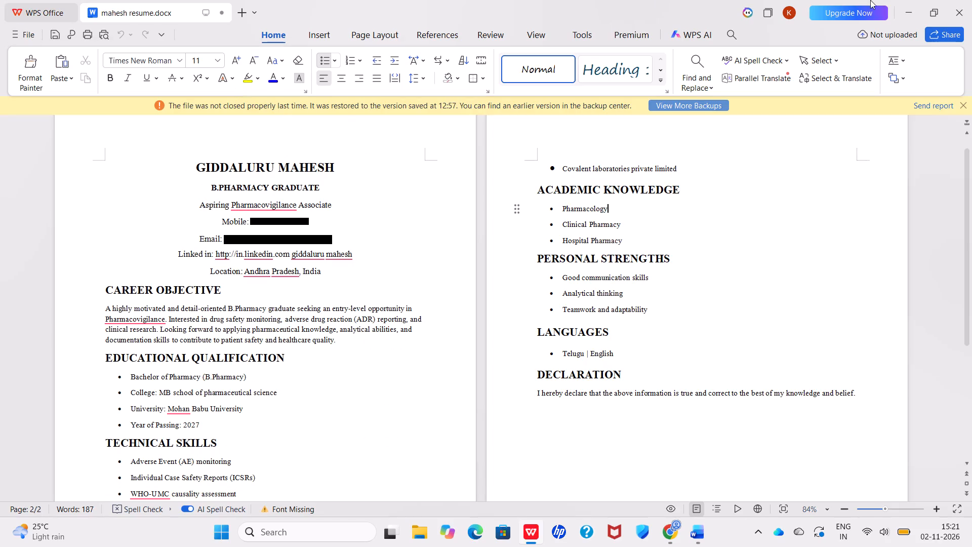
# Close WPS Office without saving changes to "mahesh resume.docx" and return to Word.
pyautogui.click(971, 2)
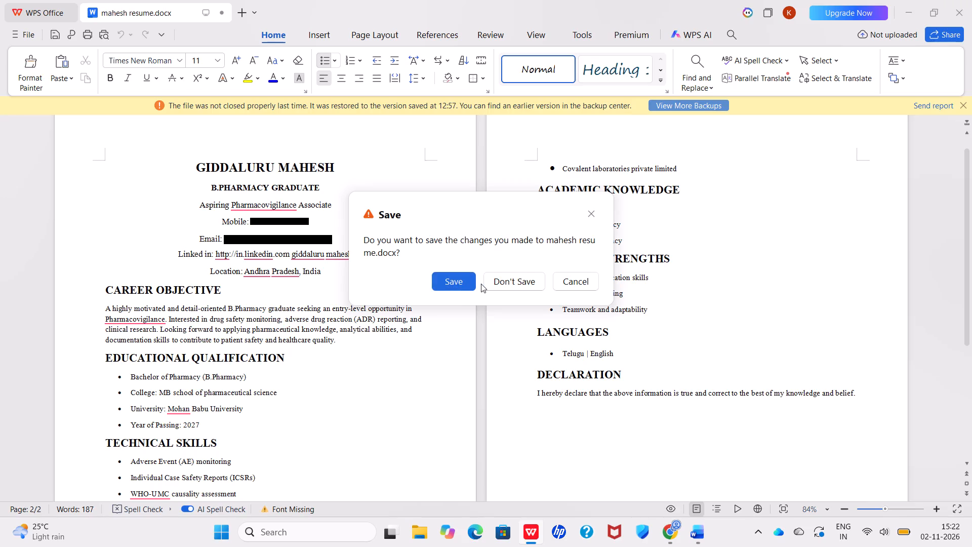
pyautogui.click(535, 282)
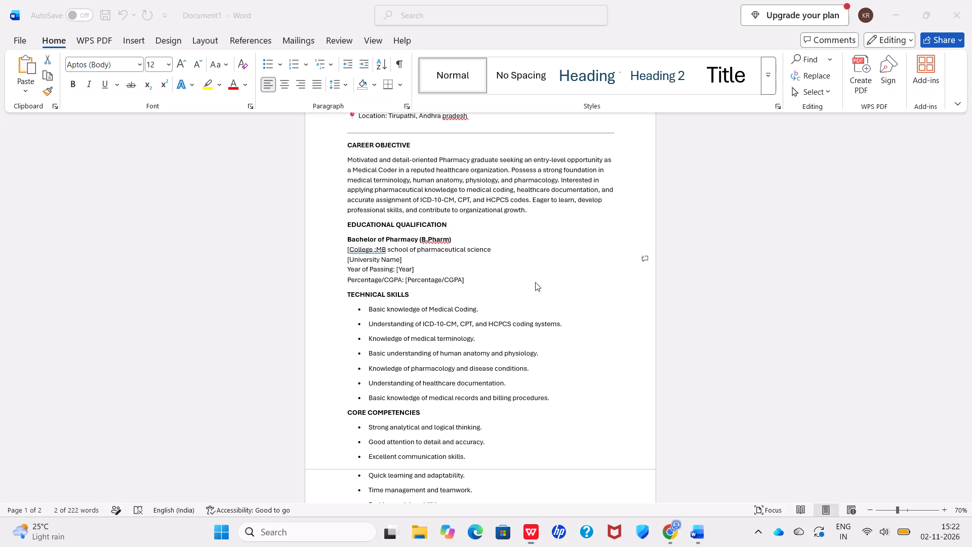
# Open the recent document "mahesh resume" in Word.
pyautogui.click(18, 37)
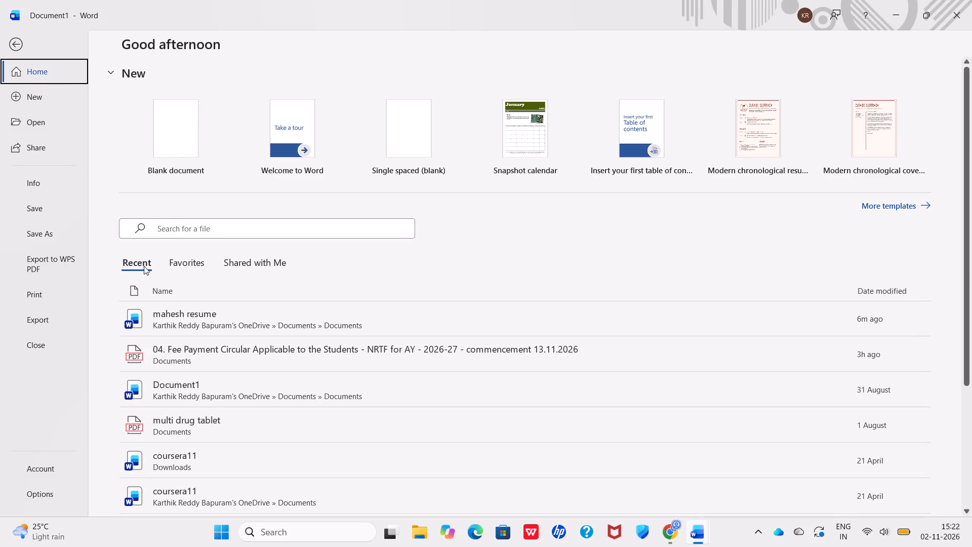
pyautogui.doubleClick(183, 310)
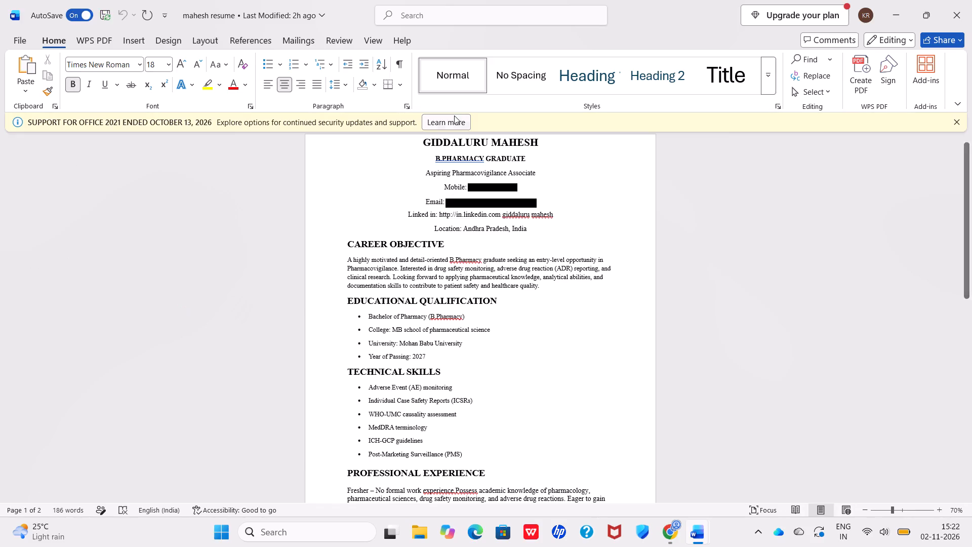
# Set the candidate's name heading at the top of the resume to font size 20.
pyautogui.moveTo(425, 142); pyautogui.dragTo(493, 135)
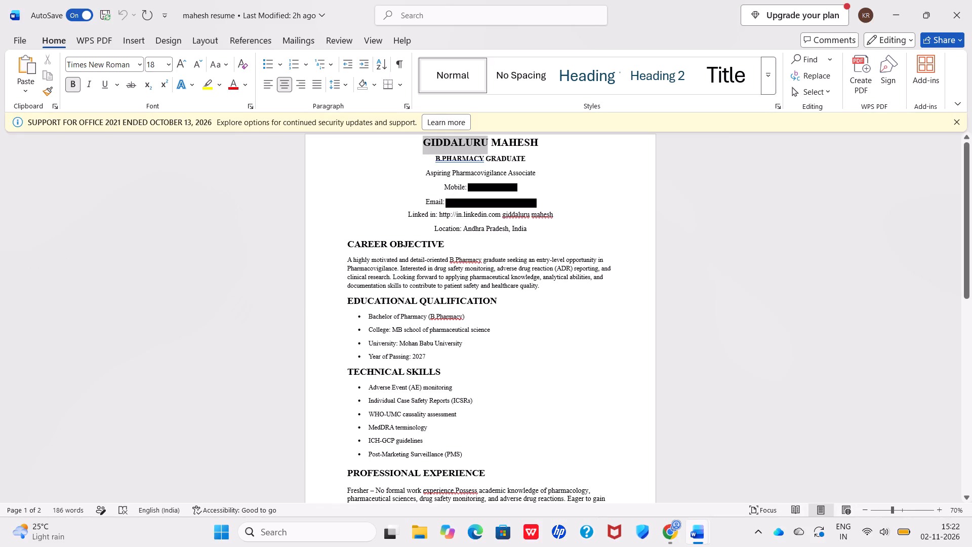
pyautogui.moveTo(493, 135); pyautogui.dragTo(538, 135)
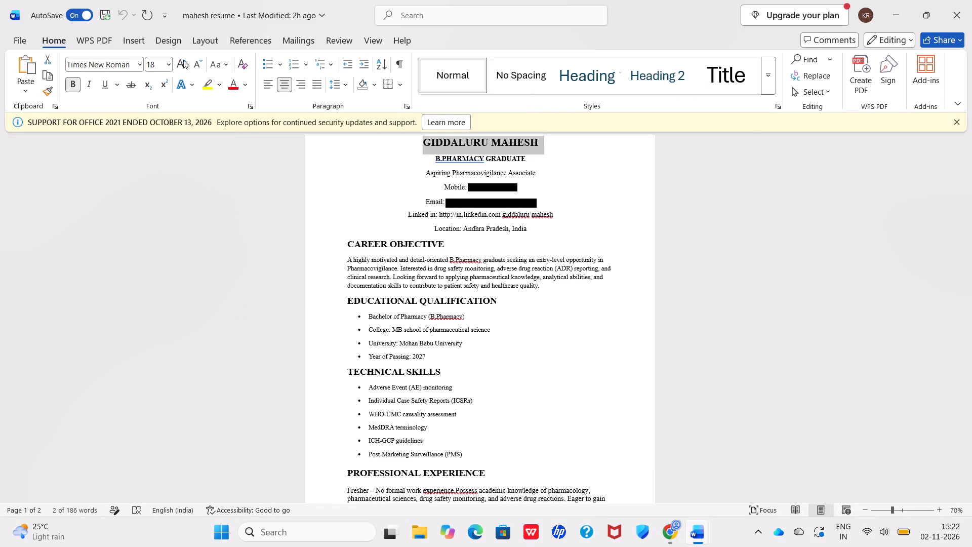
pyautogui.click(171, 67)
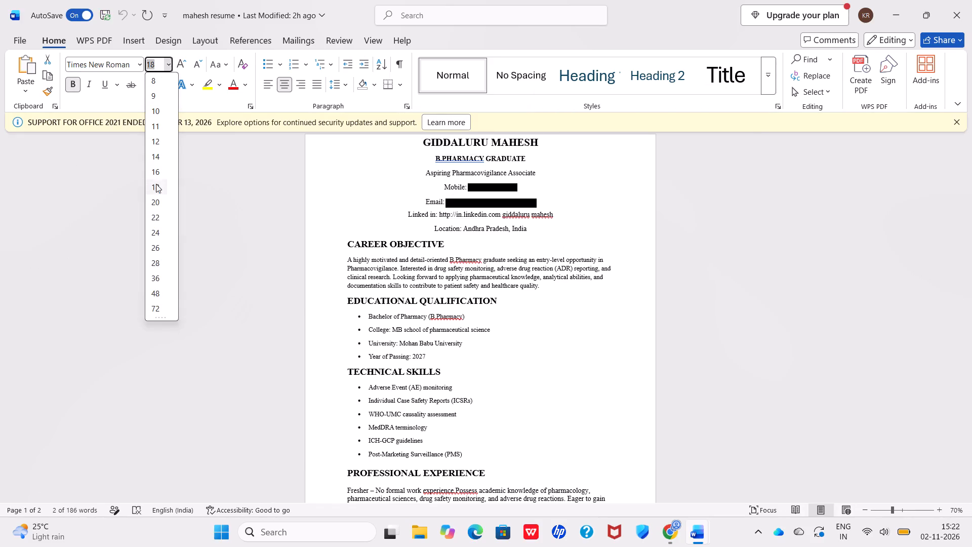
pyautogui.click(155, 202)
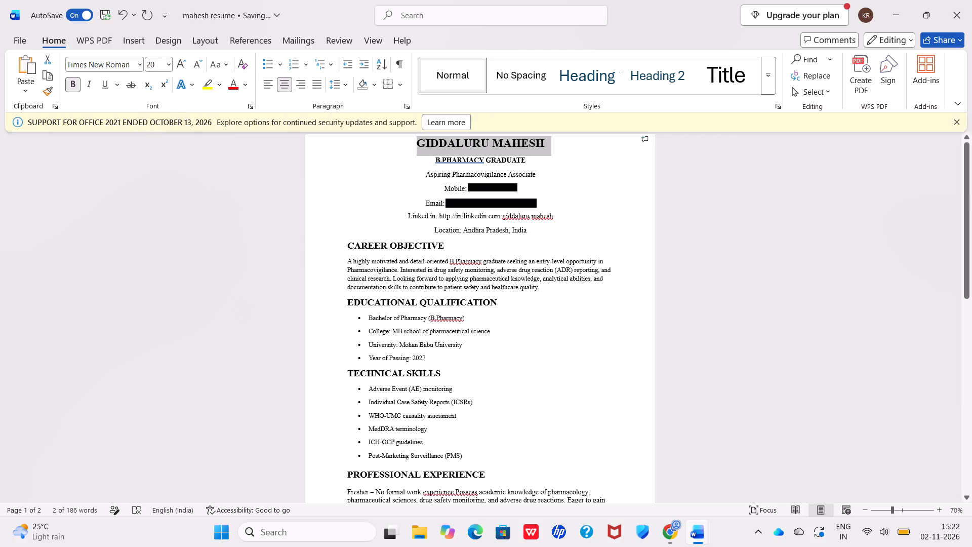
# Left-align the four contact lines from Mobile through Location.
pyautogui.click(369, 200)
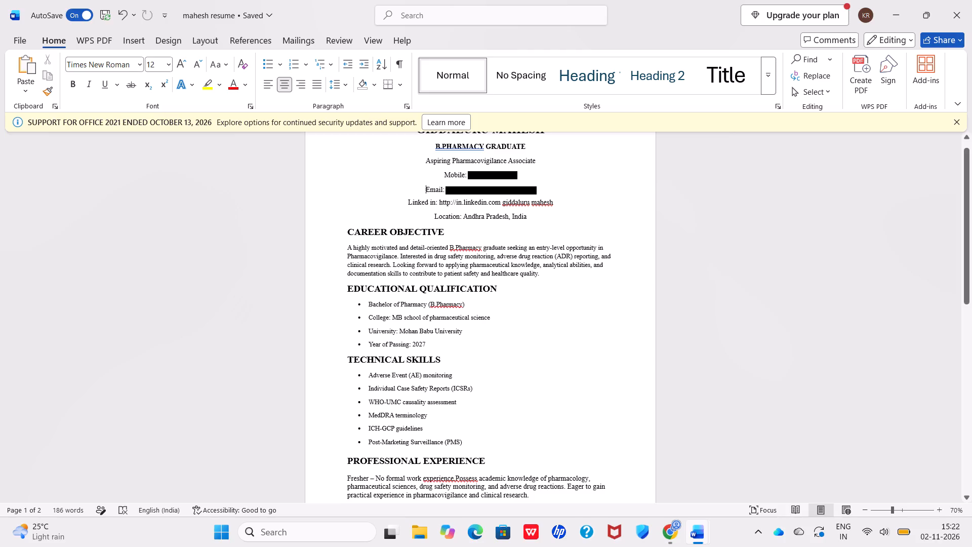
pyautogui.moveTo(431, 179); pyautogui.dragTo(557, 221)
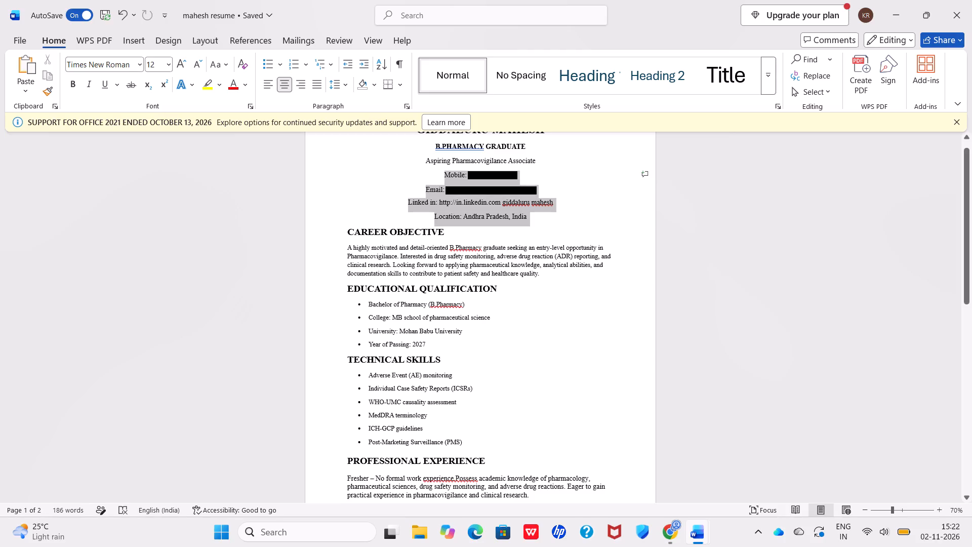
pyautogui.hotkey('ctrl', 'e')
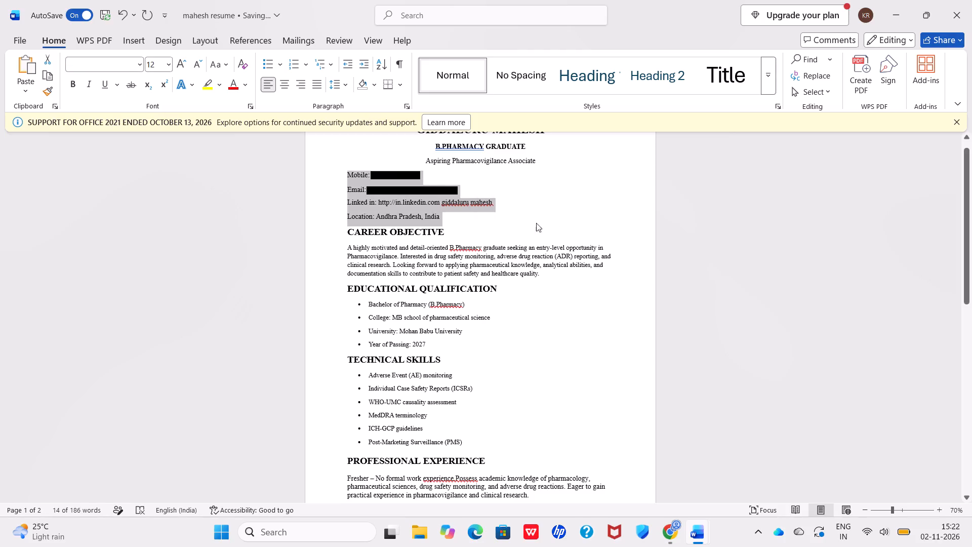
pyautogui.click(284, 249)
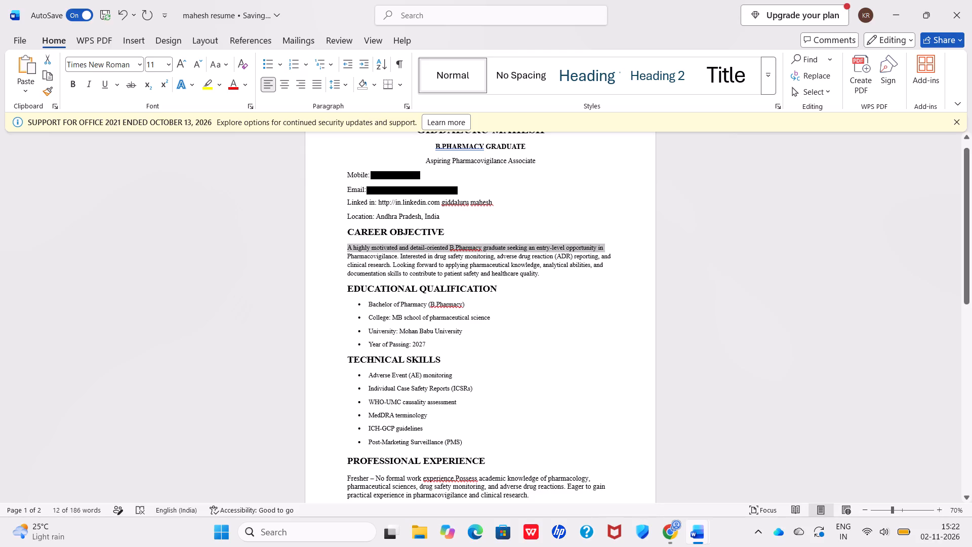
pyautogui.click(640, 238)
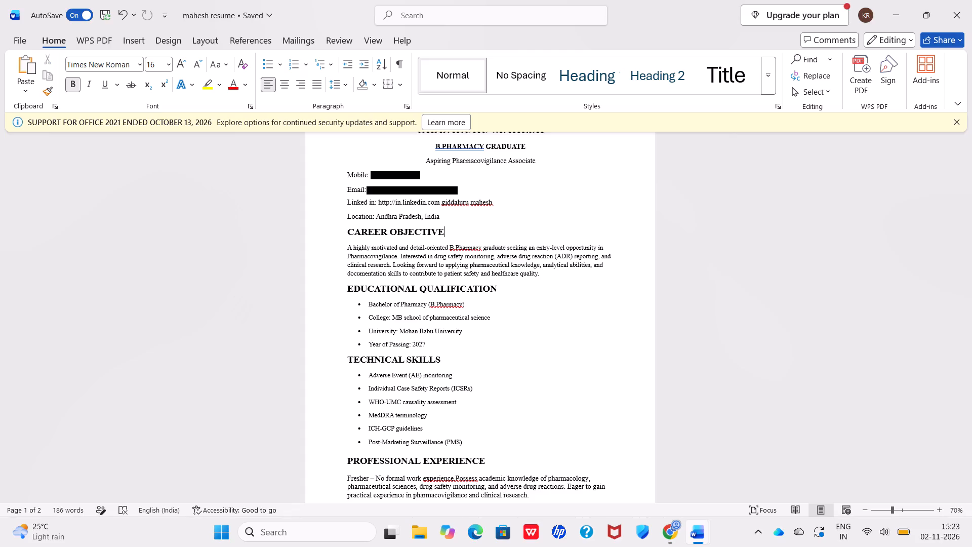
# Insert "Tirupathi," before "Andhra Pradesh, India" on the Location line.
pyautogui.keyDown('ctrl'); pyautogui.scroll(7, 640, 238); pyautogui.keyUp('ctrl')
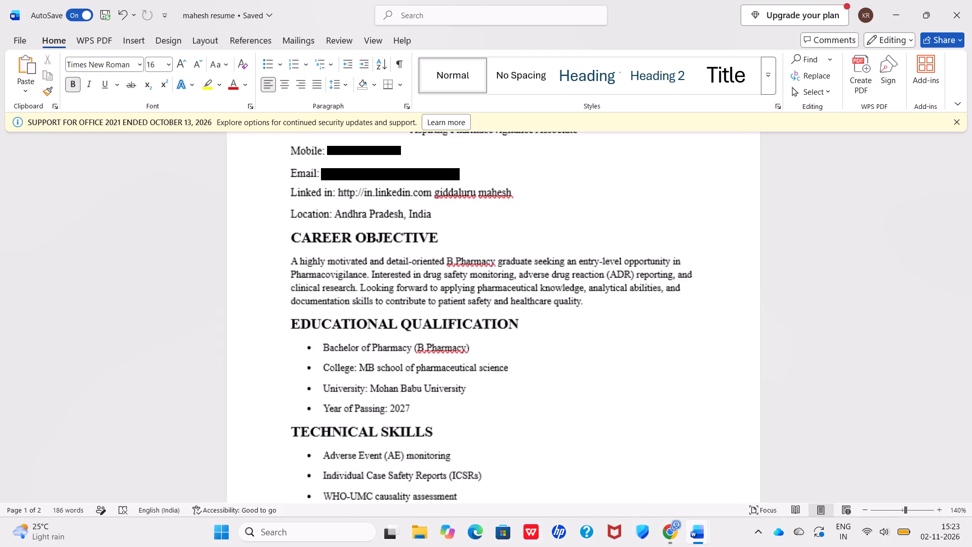
pyautogui.scroll(2, 640, 238)
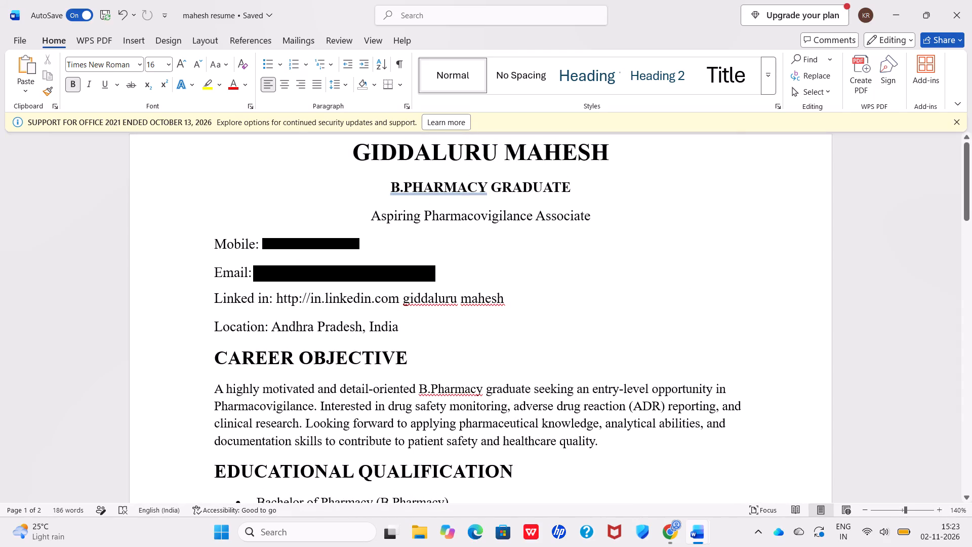
pyautogui.click(267, 326)
pyautogui.write('tirupathi')
pyautogui.press(',')
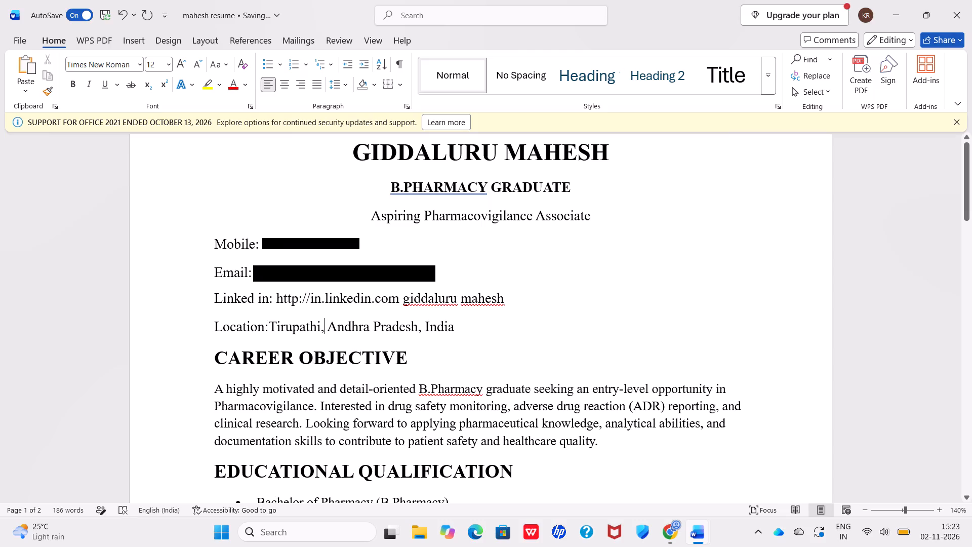
# Delete the "Location:" label before Tirupathi, undoing any deletion that reaches the LinkedIn line so the address keeps its own line.
pyautogui.click(270, 327)
pyautogui.press('BackSpace')
pyautogui.press('BackSpace')
pyautogui.press('BackSpace')
pyautogui.press('BackSpace')
pyautogui.press('BackSpace')
pyautogui.press('BackSpace')
pyautogui.press('BackSpace')
pyautogui.press('BackSpace')
pyautogui.press('BackSpace')
pyautogui.press('BackSpace')
pyautogui.press('BackSpace')
pyautogui.press('BackSpace')
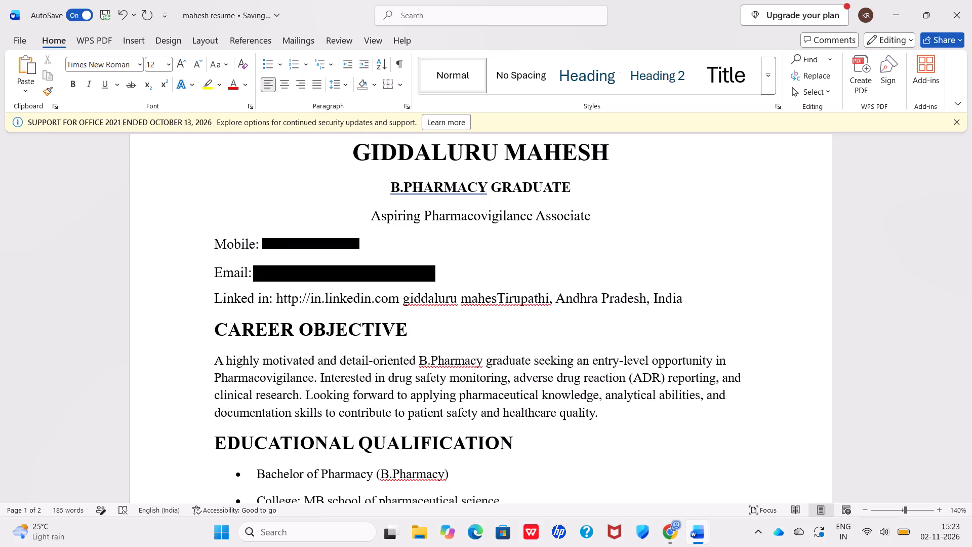
pyautogui.hotkey('ctrl', 'z')
pyautogui.hotkey('ctrl', 'z')
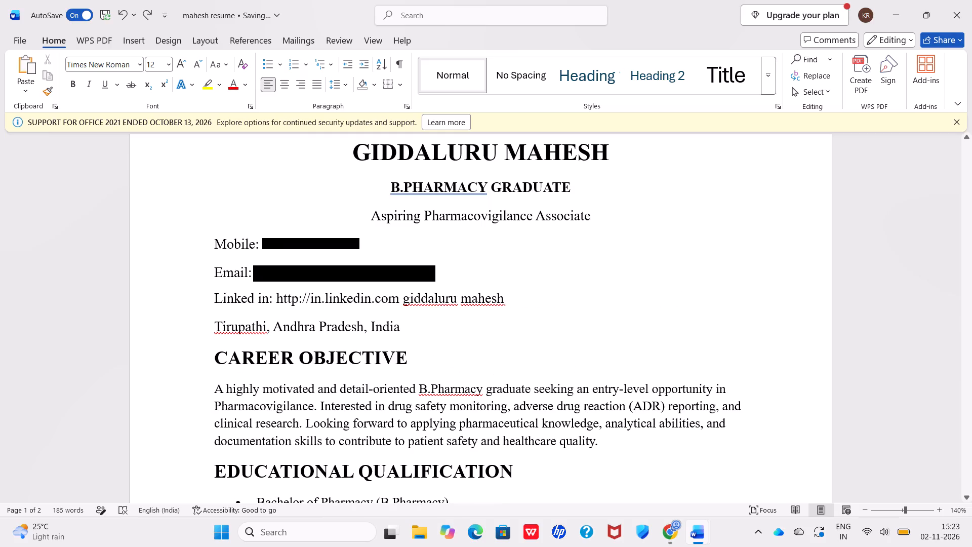
pyautogui.click(270, 327)
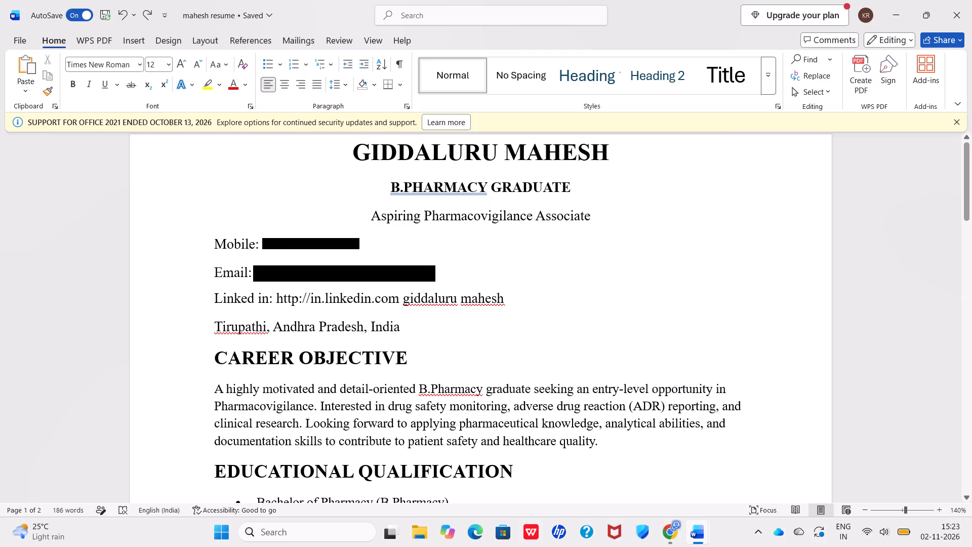
# Set the Mobile, Email, LinkedIn and Tirupathi address lines to font size 10.
pyautogui.moveTo(209, 239); pyautogui.dragTo(376, 350)
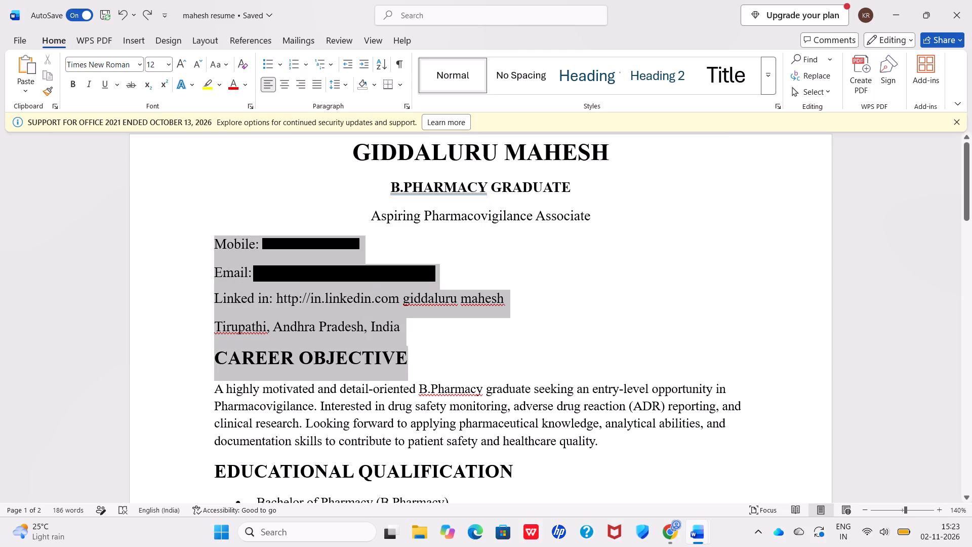
pyautogui.moveTo(376, 350); pyautogui.dragTo(394, 328)
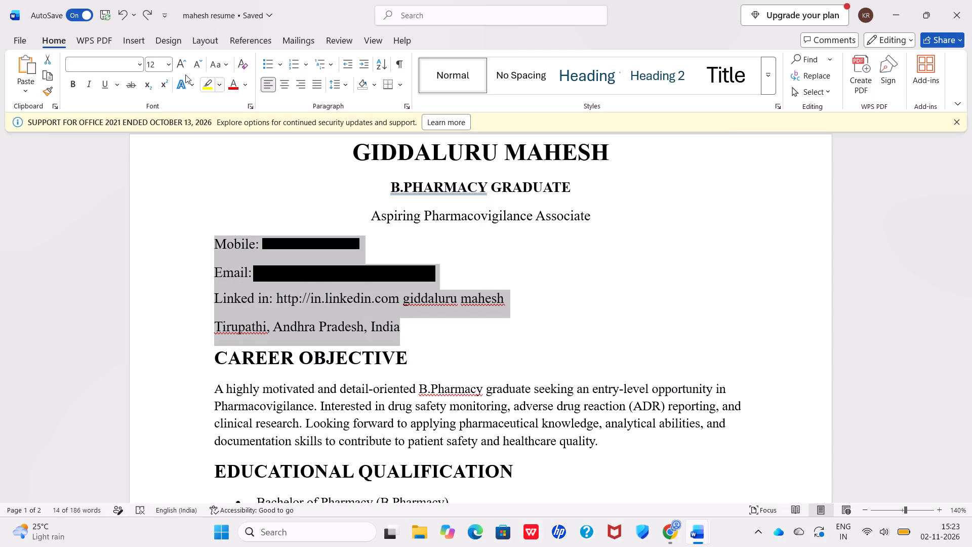
pyautogui.click(169, 63)
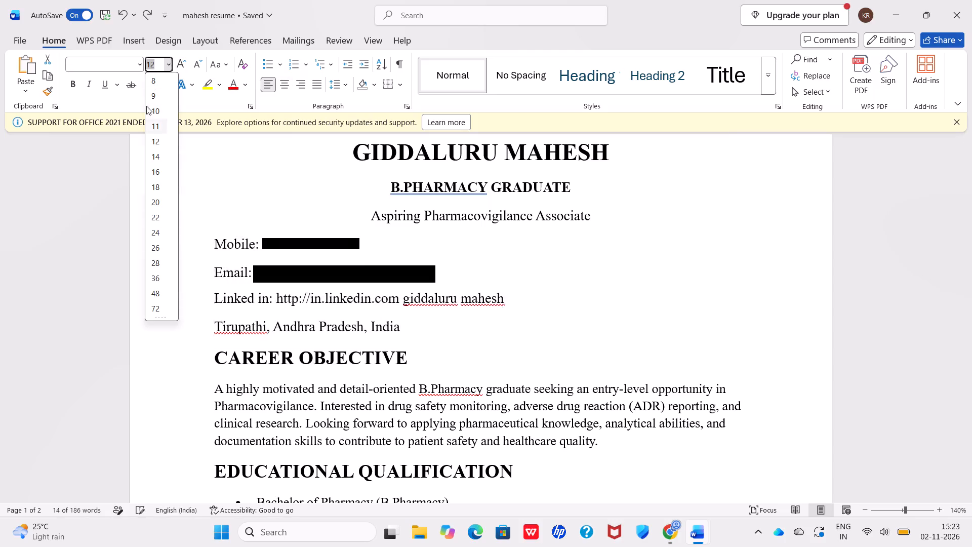
pyautogui.click(153, 110)
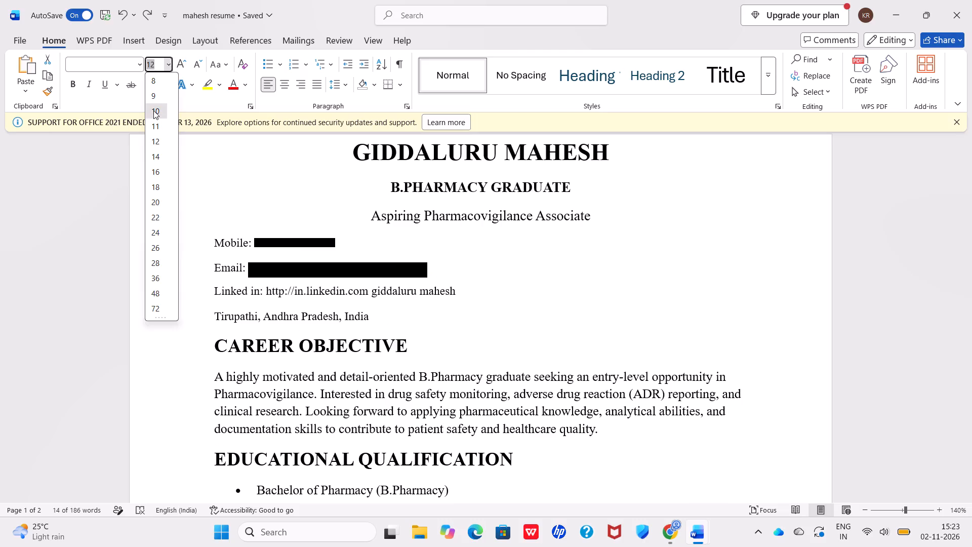
pyautogui.click(316, 225)
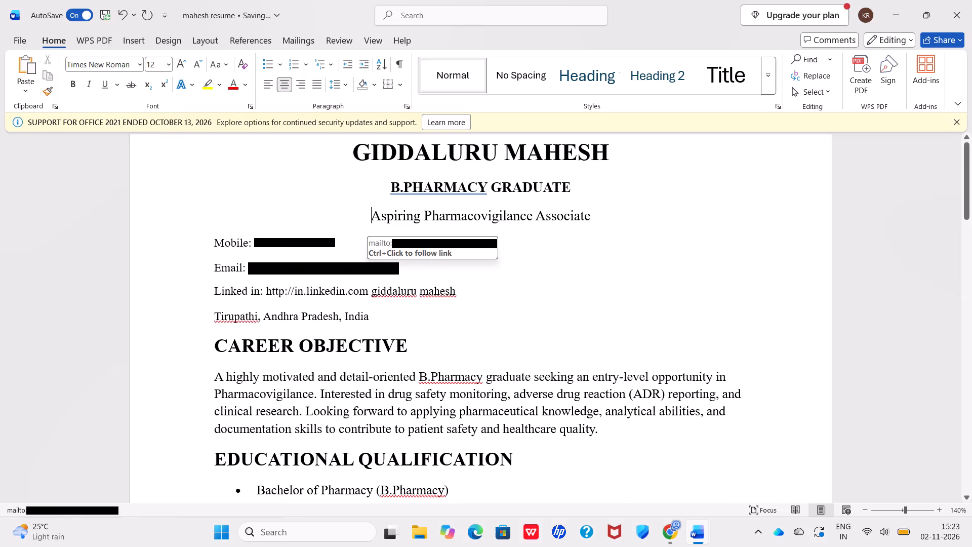
pyautogui.click(348, 247)
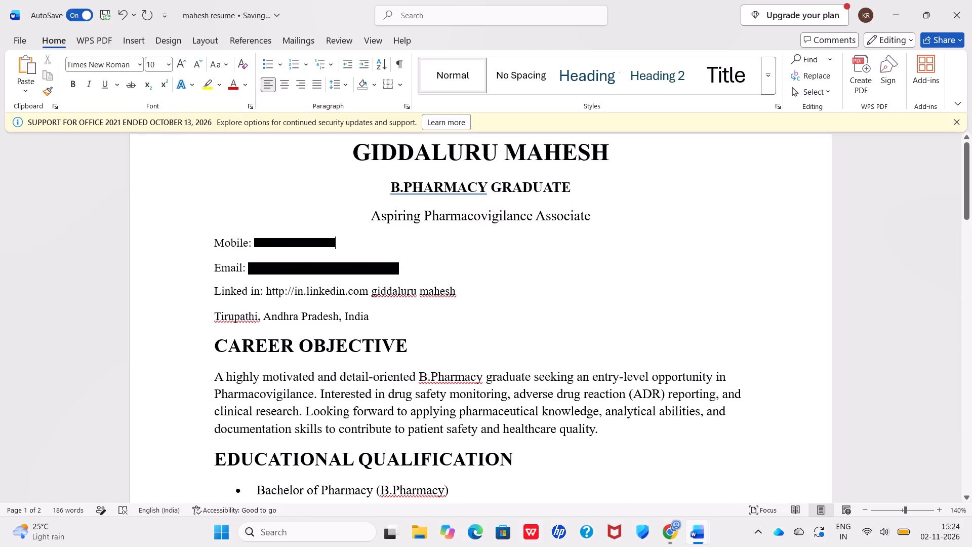
# Retype the final digit of the mobile number.
pyautogui.press('BackSpace')
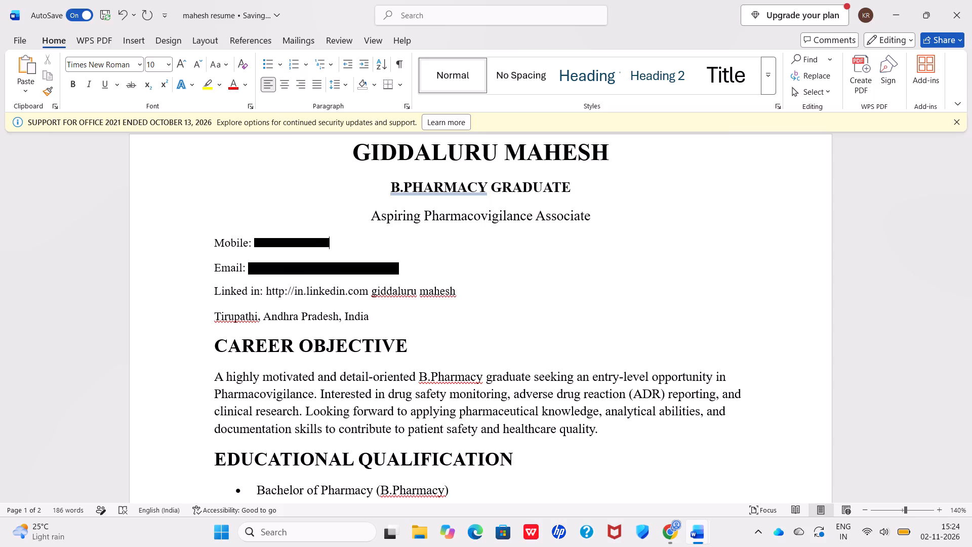
pyautogui.press('3')
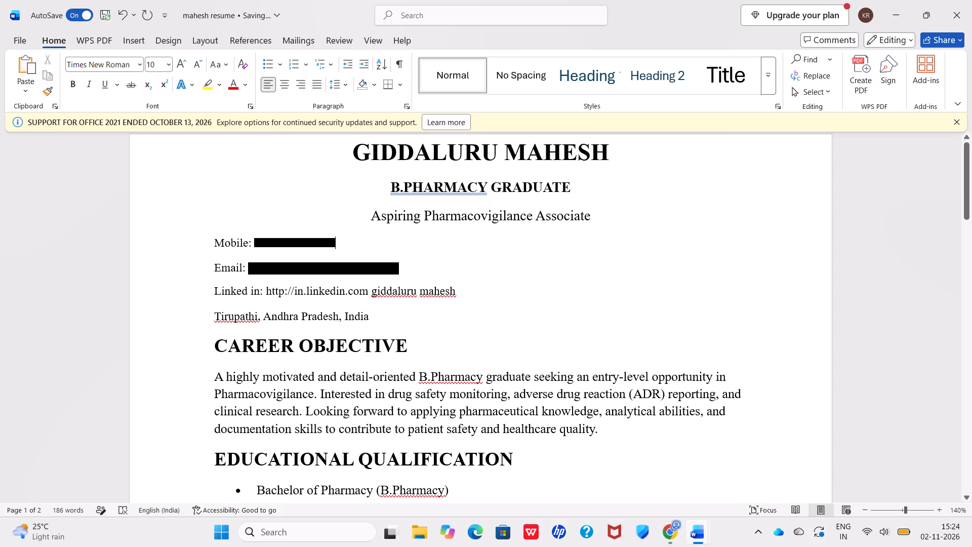
# Delete the "Mobile:" label and the leading characters of the phone number, undoing any deletion that joins the number to the line above.
pyautogui.click(273, 241)
pyautogui.press('BackSpace')
pyautogui.press('BackSpace')
pyautogui.press('BackSpace')
pyautogui.press('BackSpace')
pyautogui.press('BackSpace')
pyautogui.press('BackSpace')
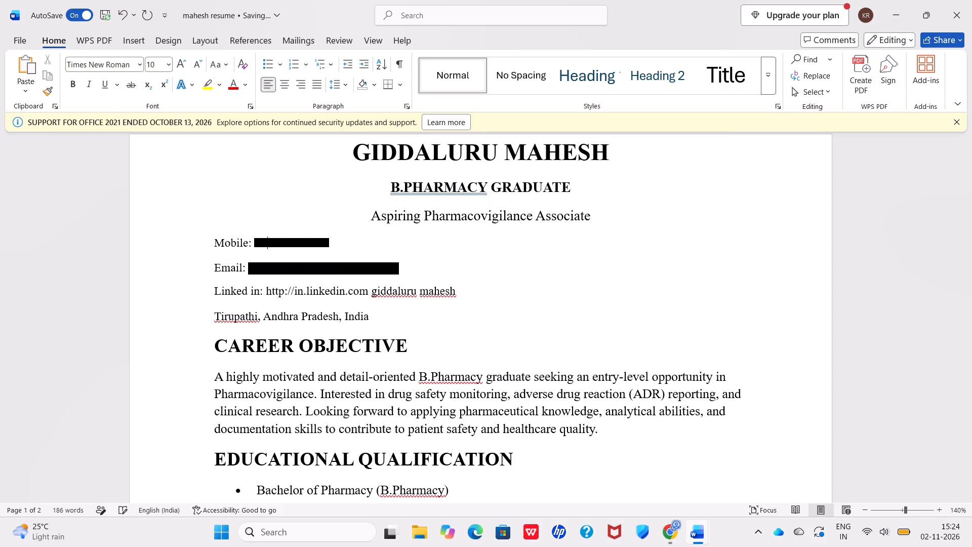
pyautogui.press('BackSpace')
pyautogui.press('BackSpace')
pyautogui.press('BackSpace')
pyautogui.press('BackSpace')
pyautogui.press('BackSpace')
pyautogui.press('BackSpace')
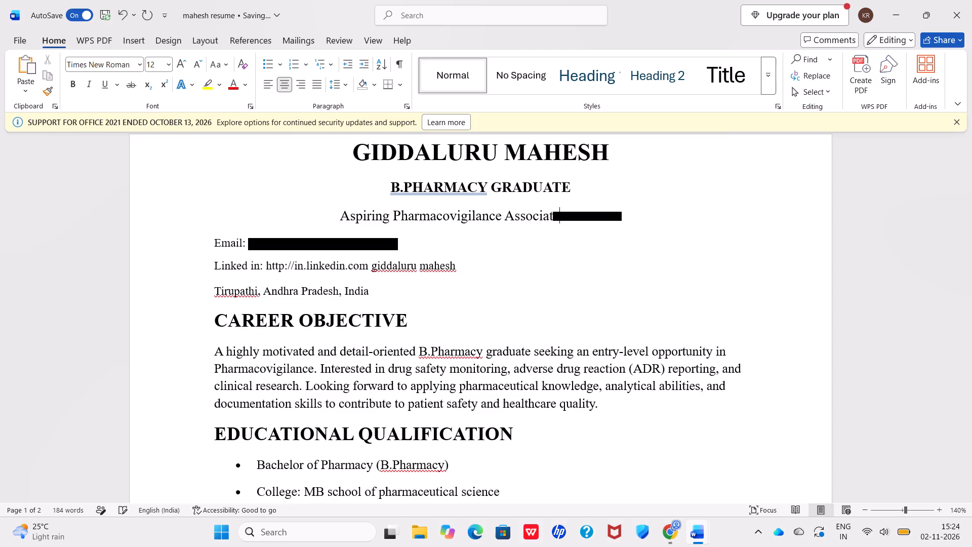
pyautogui.hotkey('ctrl', 'z')
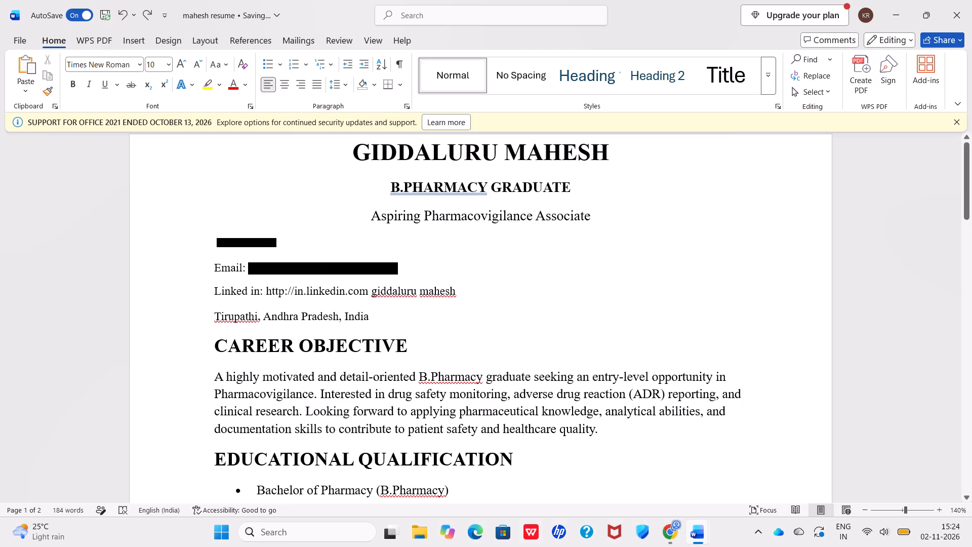
# Copy the email address and paste it after the phone number on the same line, separated by a "|" bar.
pyautogui.moveTo(247, 271); pyautogui.dragTo(430, 267)
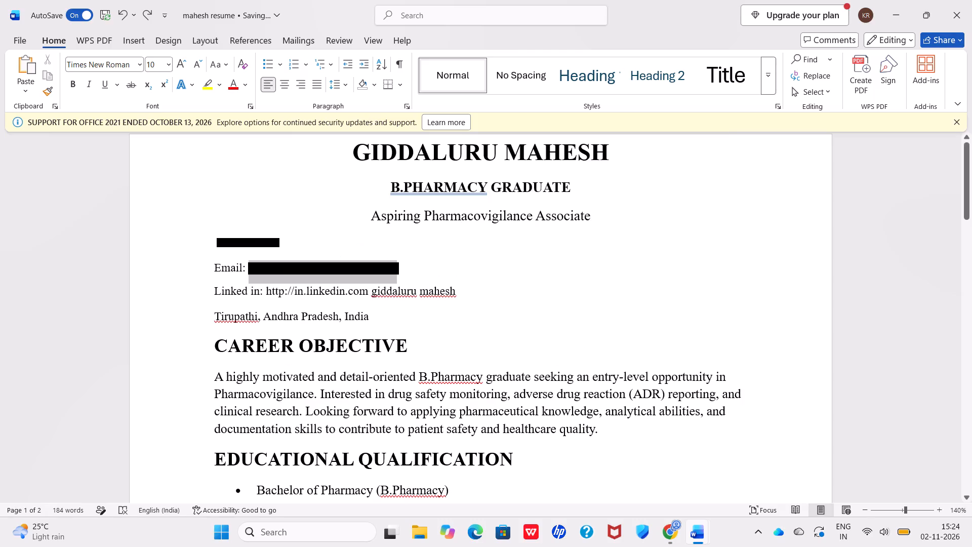
pyautogui.moveTo(430, 267); pyautogui.dragTo(429, 272)
pyautogui.hotkey('ctrl', 'c')
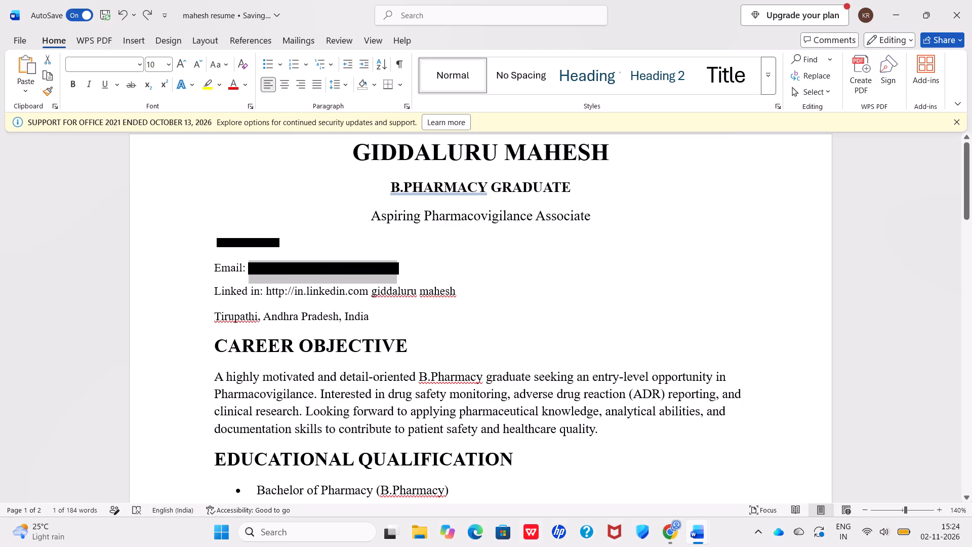
pyautogui.click(279, 244)
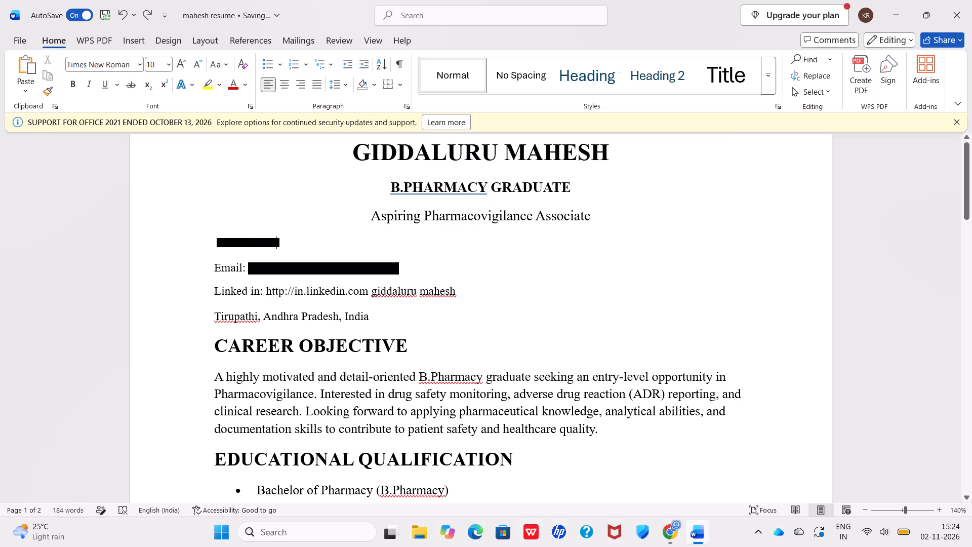
pyautogui.press('/')
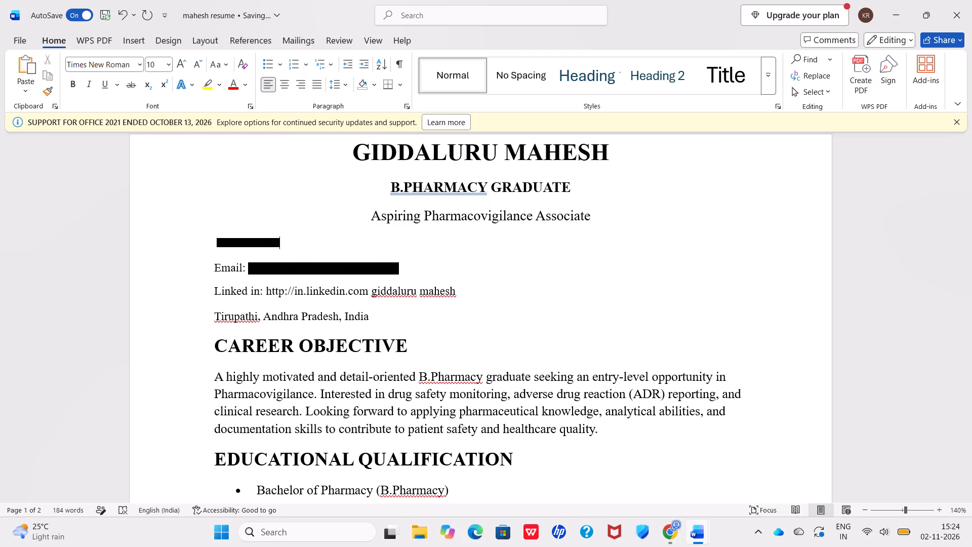
pyautogui.press('BackSpace')
pyautogui.press('/')
pyautogui.press('BackSpace')
pyautogui.hotkey('shift', '|')
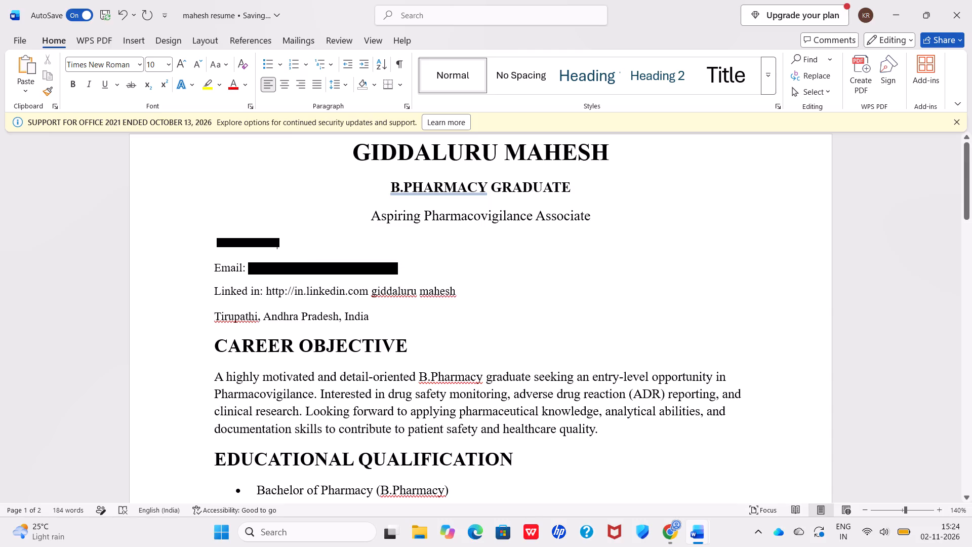
pyautogui.hotkey('shift', 'v')
pyautogui.press('BackSpace')
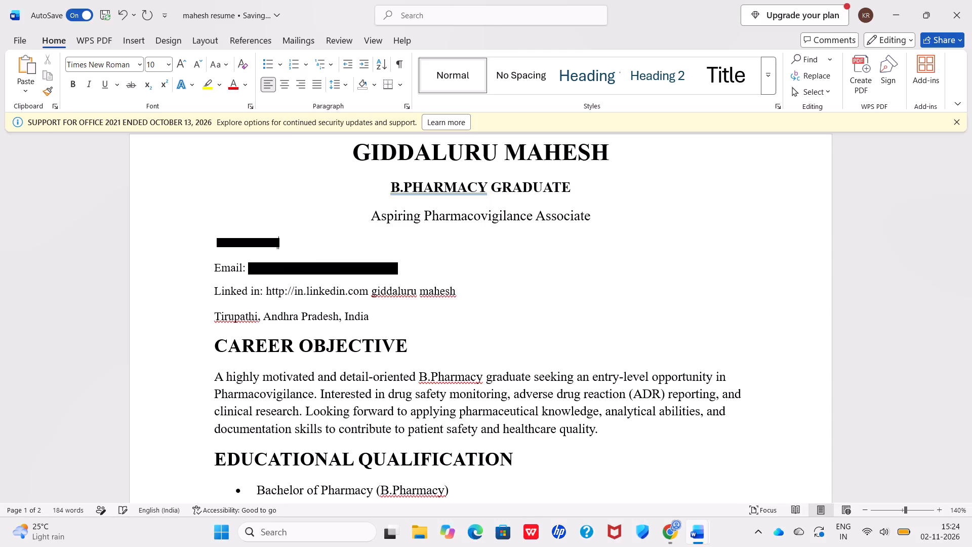
pyautogui.hotkey('ctrl', 'v')
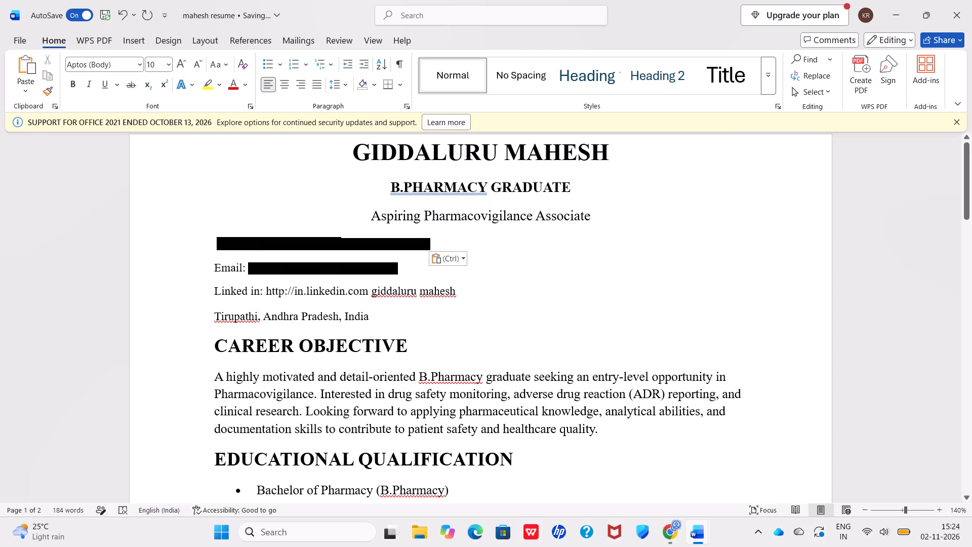
# Copy the LinkedIn address without its label and paste it after the email on the phone number line, separated by a "|" bar.
pyautogui.moveTo(266, 290); pyautogui.dragTo(447, 301)
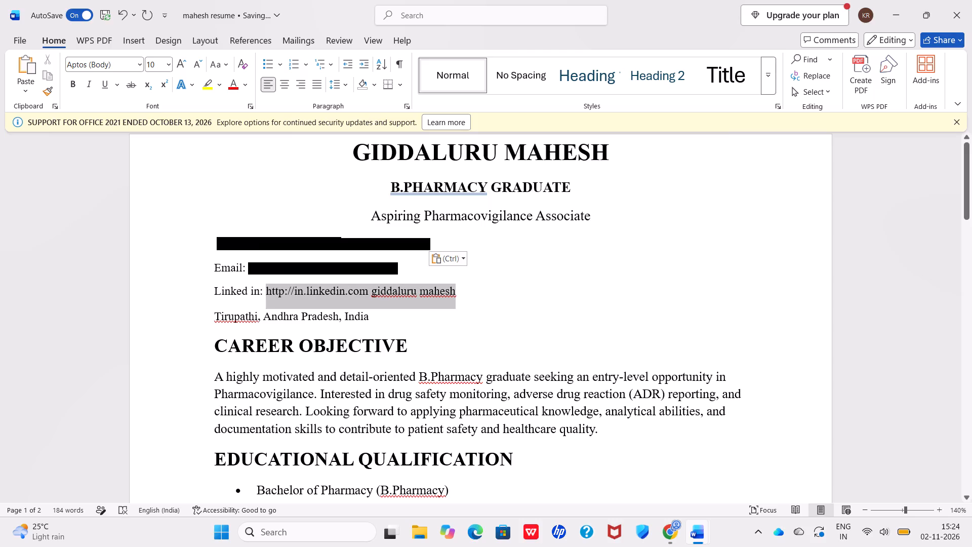
pyautogui.moveTo(447, 301); pyautogui.dragTo(455, 302)
pyautogui.hotkey('ctrl', 'c')
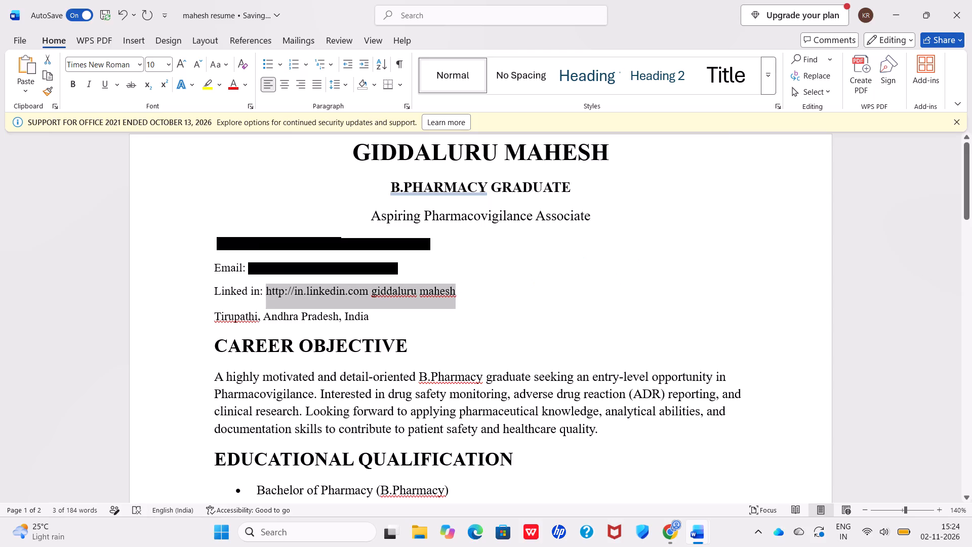
pyautogui.click(429, 244)
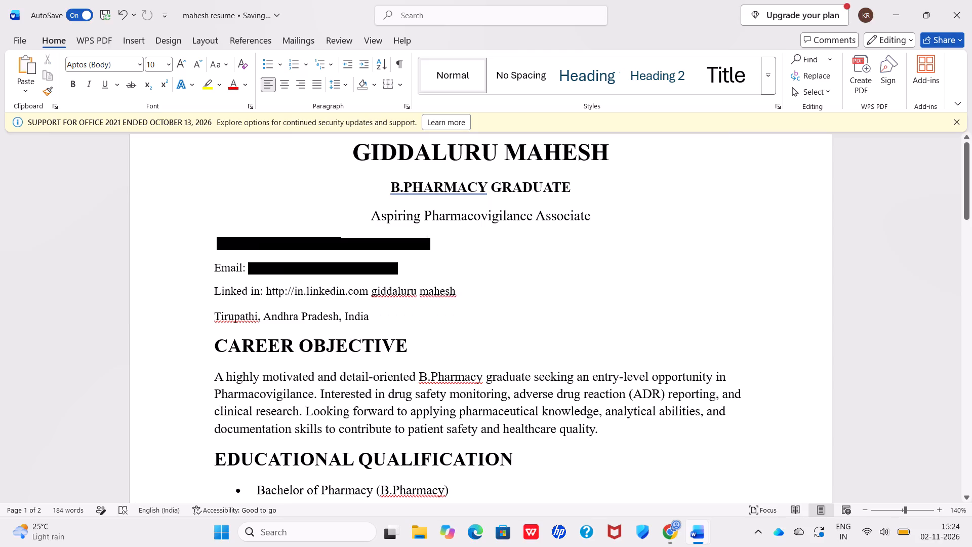
pyautogui.hotkey('shift', '|')
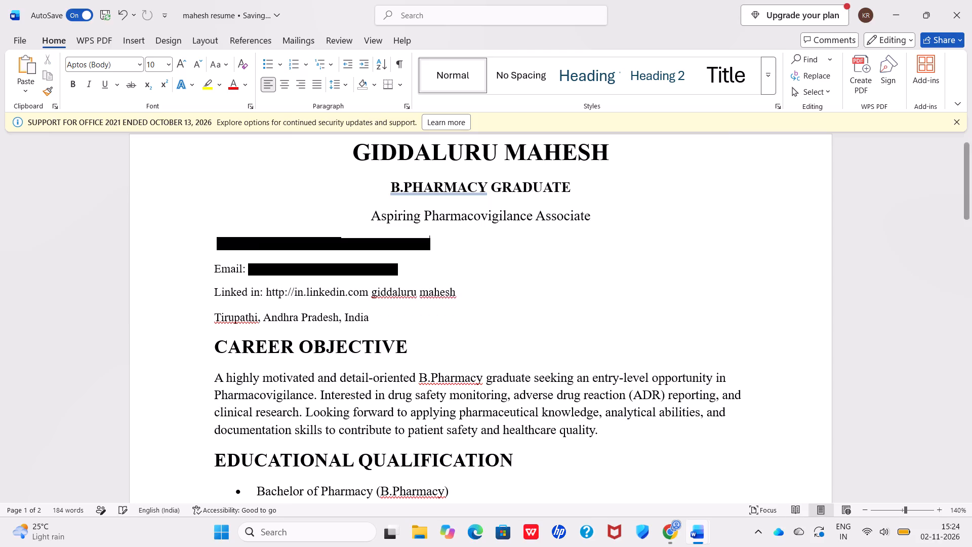
pyautogui.hotkey('ctrl', 'v')
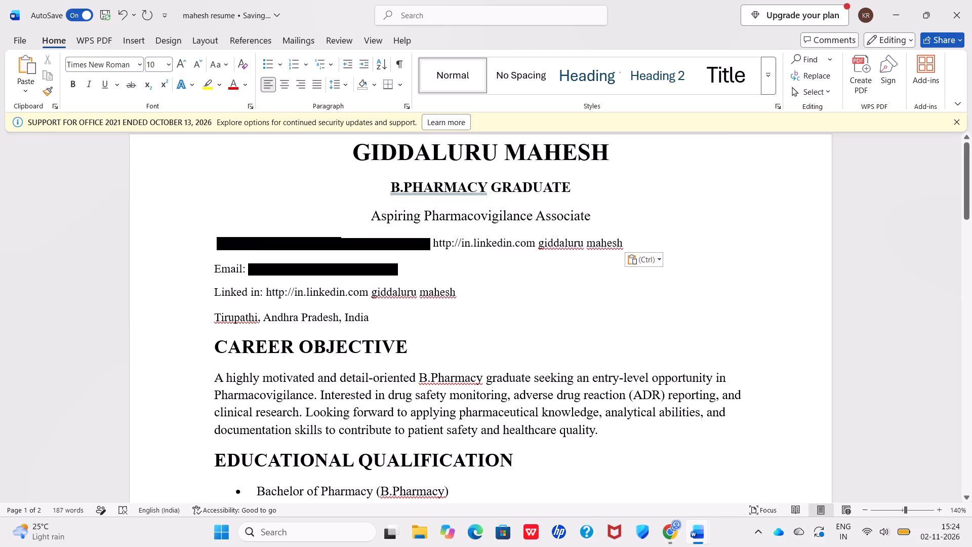
# Copy the "Tirupathi, Andhra Pradesh, India" line and paste it after the LinkedIn address in the combined contact line, separated by a "|" bar.
pyautogui.moveTo(213, 313); pyautogui.dragTo(373, 318)
pyautogui.hotkey('ctrl', 'c')
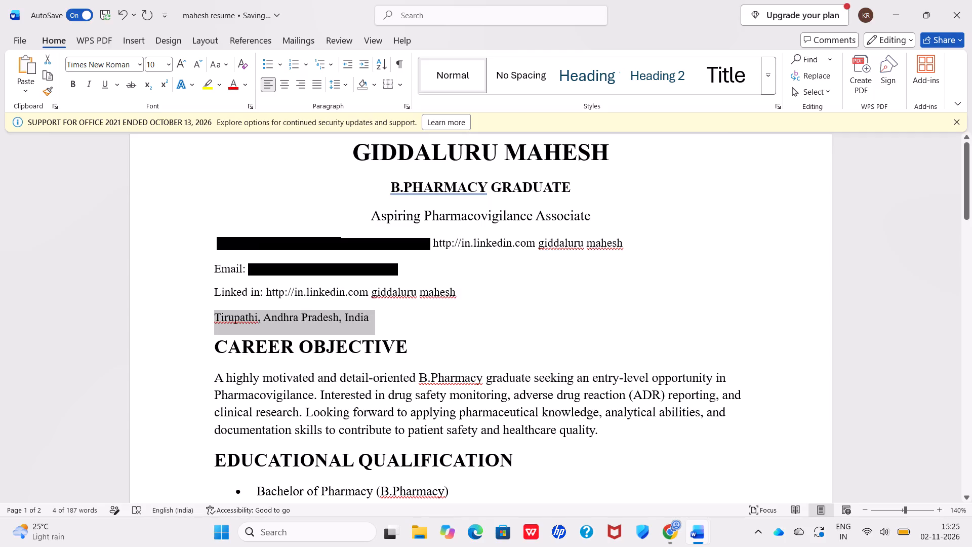
pyautogui.click(630, 247)
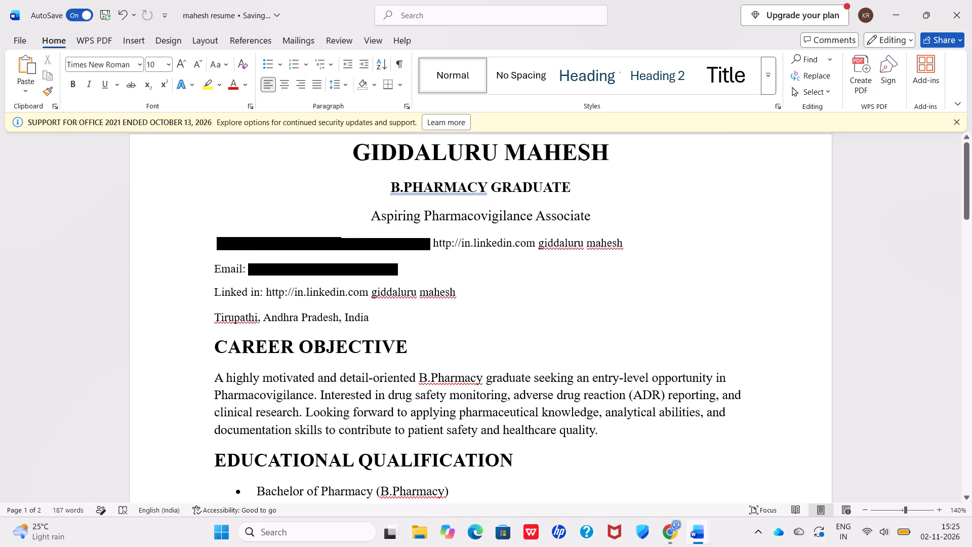
pyautogui.hotkey('shift', '|')
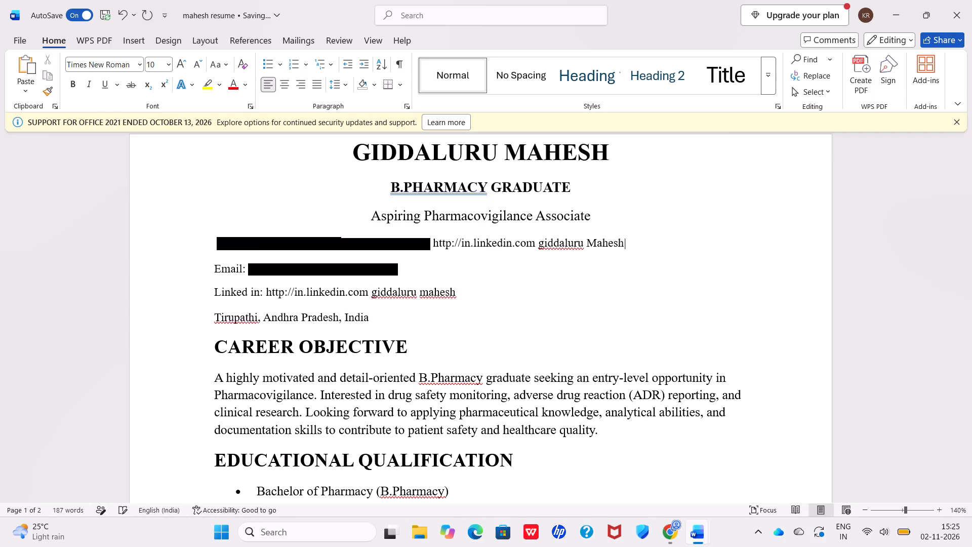
pyautogui.hotkey('ctrl', 'v')
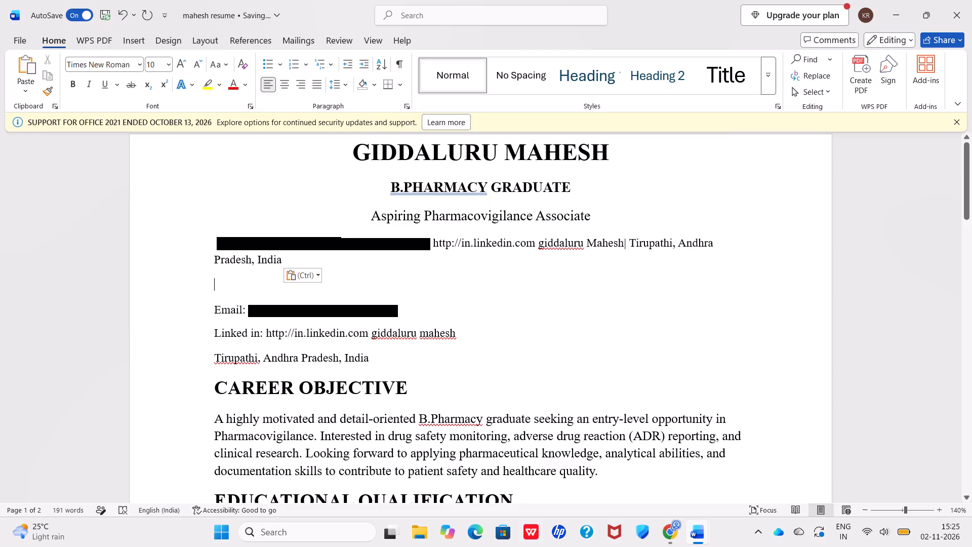
# Delete the old separate Email, LinkedIn and Tirupathi lines and the empty lines left above the CAREER OBJECTIVE heading.
pyautogui.moveTo(214, 309); pyautogui.dragTo(360, 354)
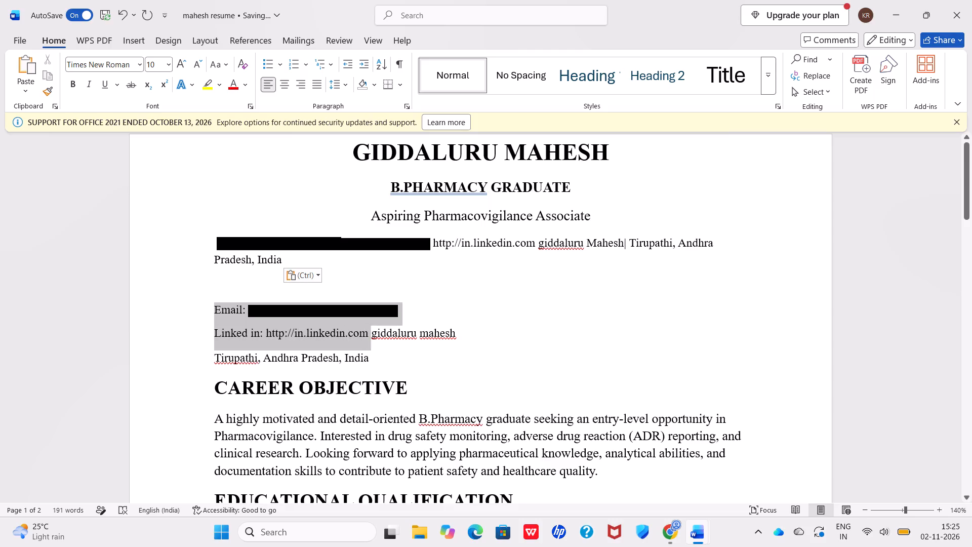
pyautogui.moveTo(360, 354); pyautogui.dragTo(367, 358)
pyautogui.press('BackSpace')
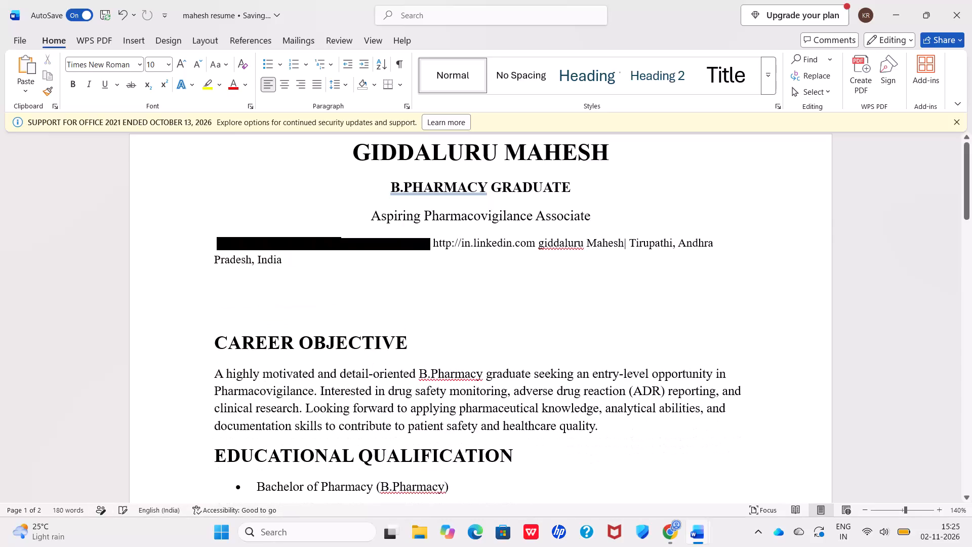
pyautogui.press('BackSpace')
pyautogui.press('BackSpace')
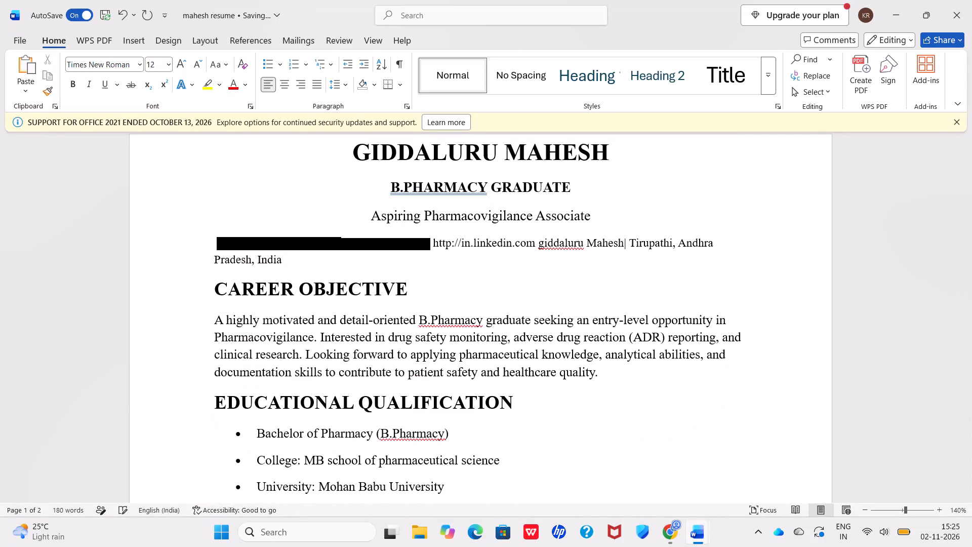
# Review the whole resume from the combined contact line down to the DECLARATION section.
pyautogui.scroll(-1, 381, 434)
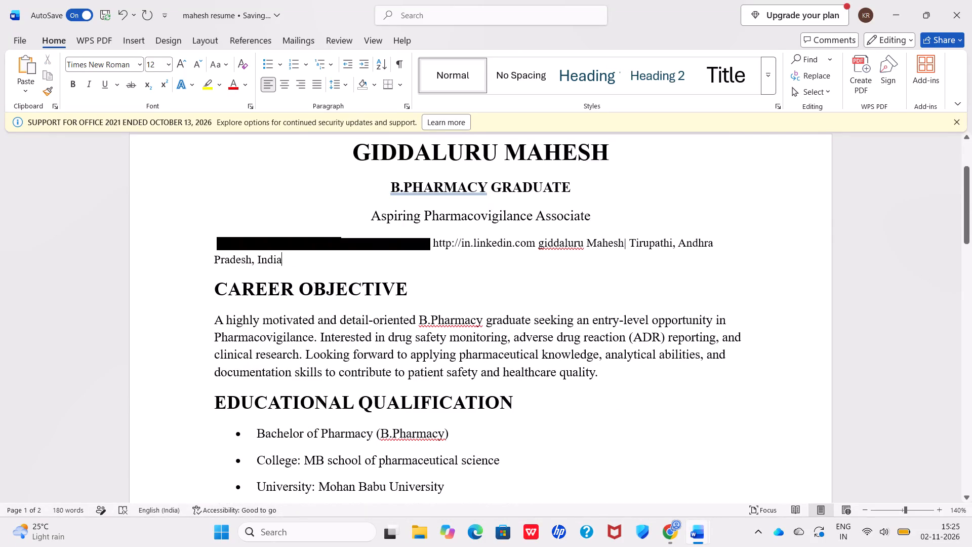
pyautogui.scroll(-4, 381, 434)
pyautogui.keyDown('ctrl'); pyautogui.scroll(-3, 381, 434); pyautogui.keyUp('ctrl')
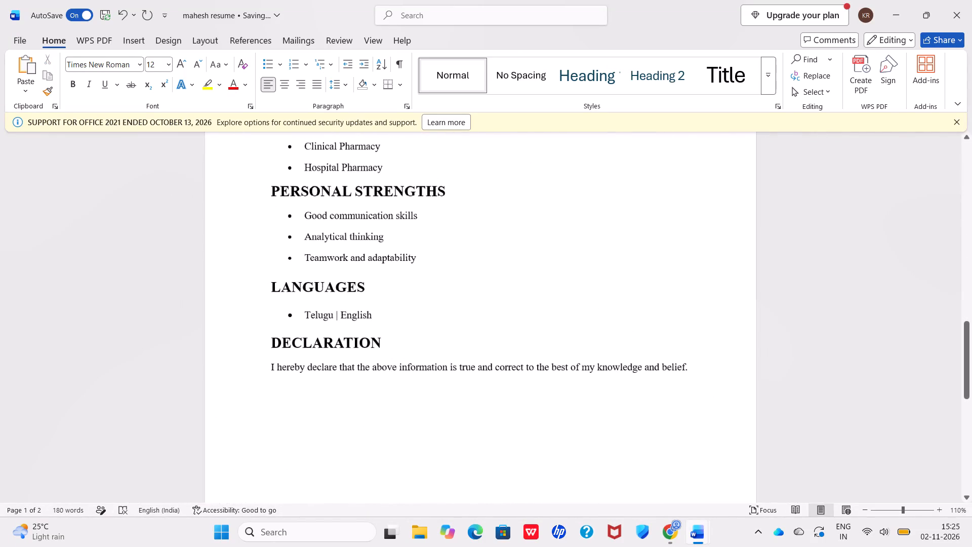
pyautogui.keyDown('ctrl'); pyautogui.scroll(-6, 381, 434); pyautogui.keyUp('ctrl')
pyautogui.scroll(1, 381, 434)
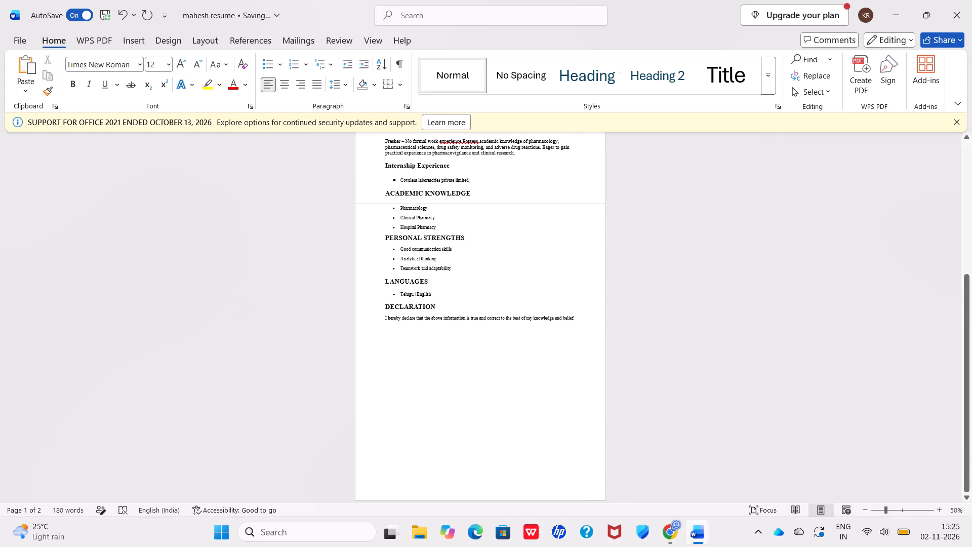
pyautogui.scroll(3, 381, 434)
pyautogui.keyDown('ctrl'); pyautogui.scroll(5, 381, 434); pyautogui.keyUp('ctrl')
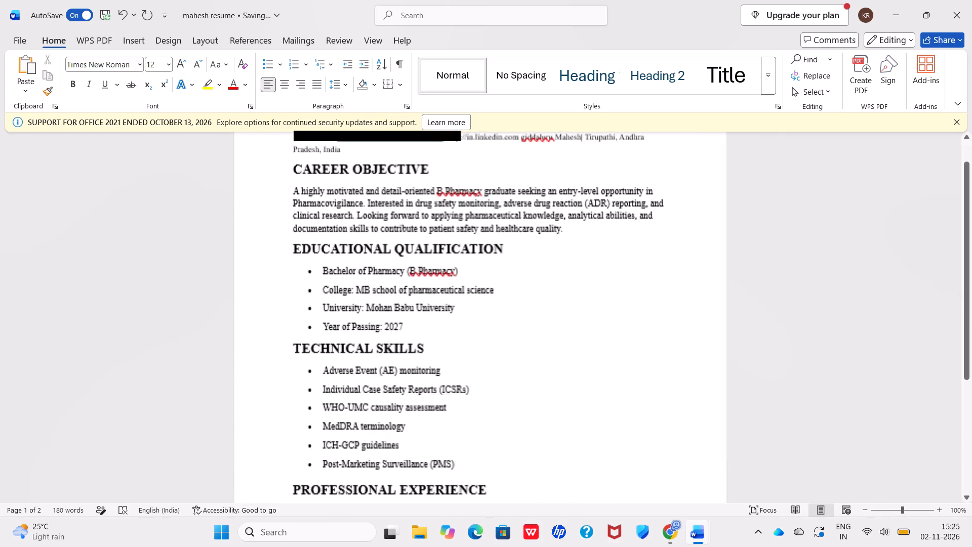
pyautogui.keyDown('ctrl'); pyautogui.scroll(5, 381, 434); pyautogui.keyUp('ctrl')
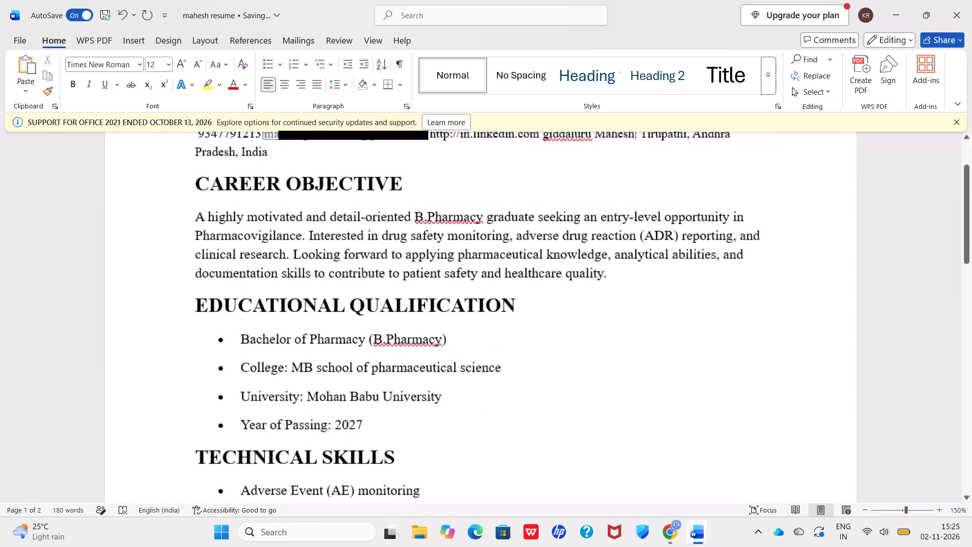
pyautogui.scroll(2, 387, 441)
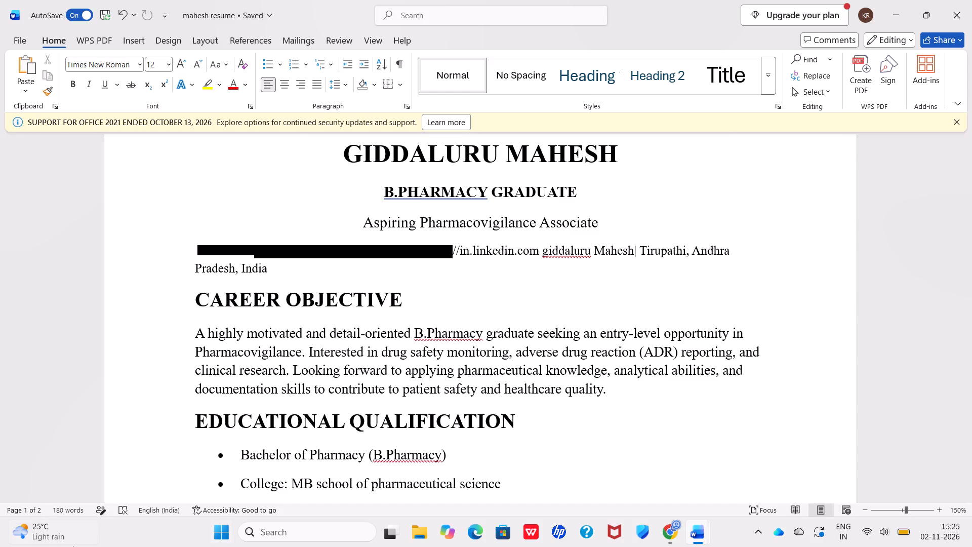
pyautogui.scroll(-1, 73, 546)
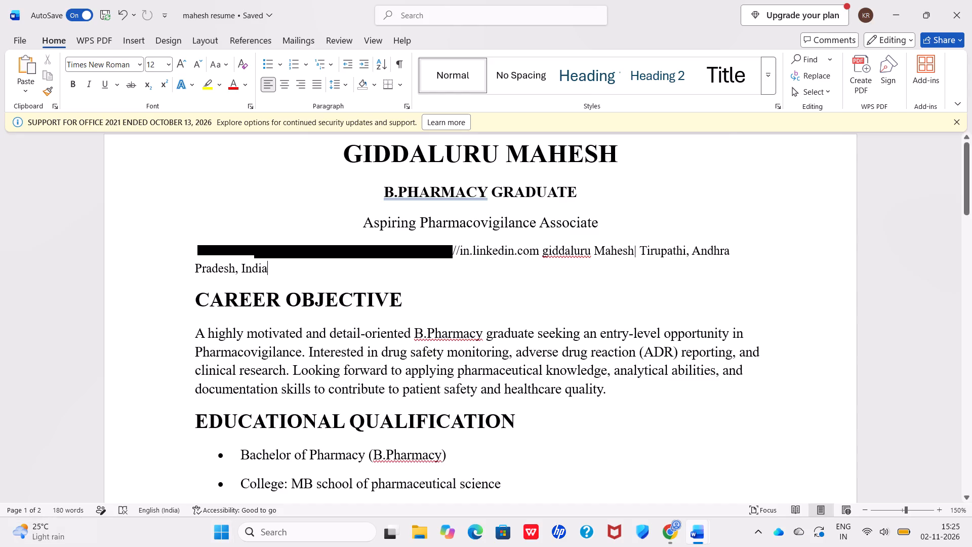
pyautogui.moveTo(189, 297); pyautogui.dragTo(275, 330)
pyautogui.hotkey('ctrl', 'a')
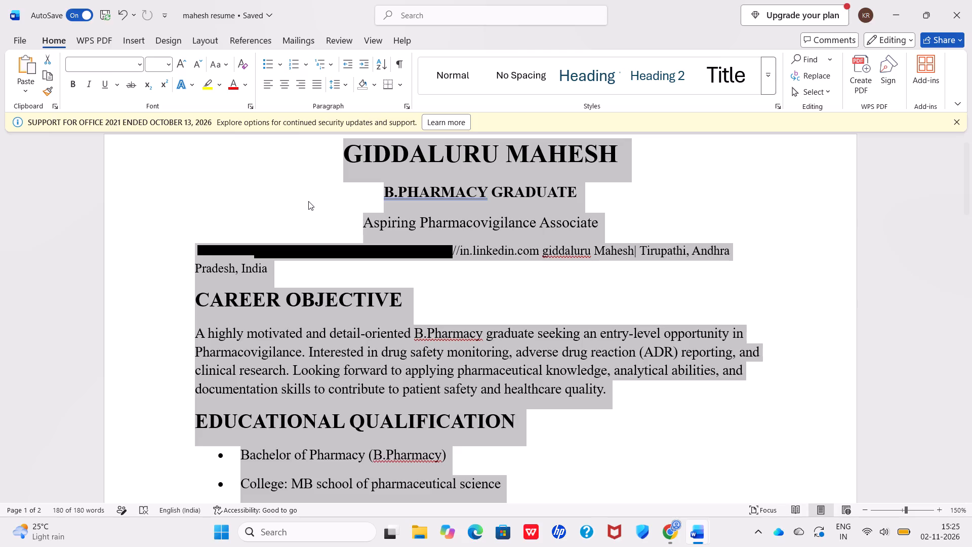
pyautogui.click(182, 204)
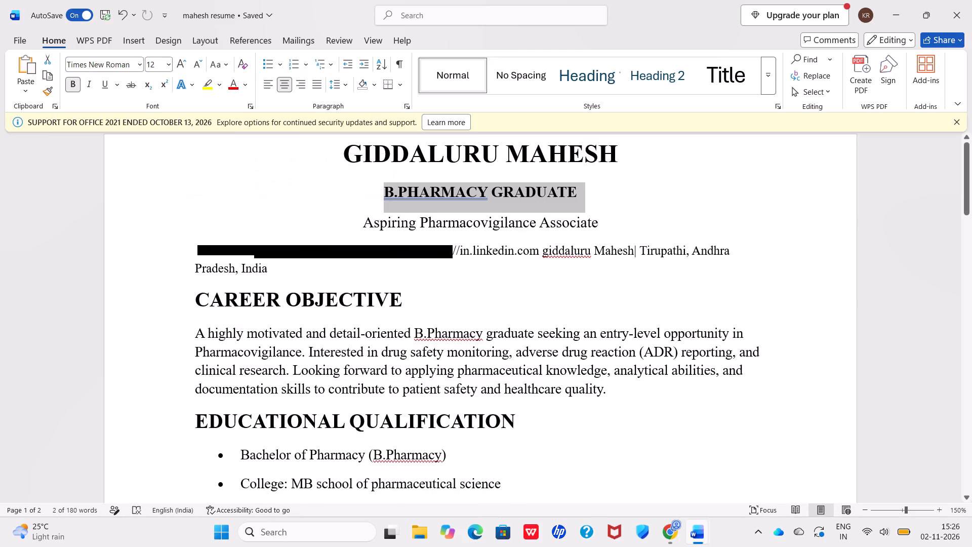
# Set all text from the CAREER OBJECTIVE heading through the end of the resume to font size 10.
pyautogui.moveTo(192, 297); pyautogui.dragTo(410, 546)
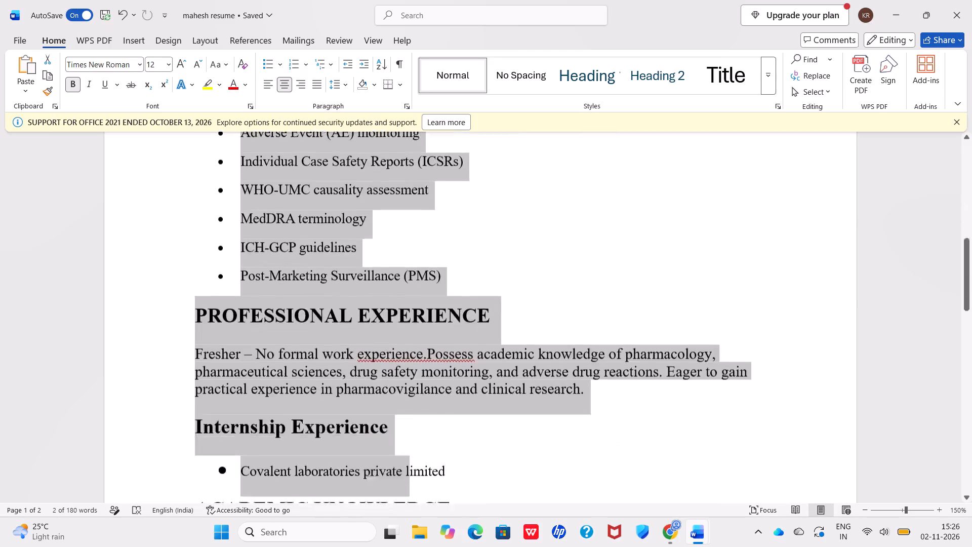
pyautogui.moveTo(410, 546); pyautogui.dragTo(411, 546)
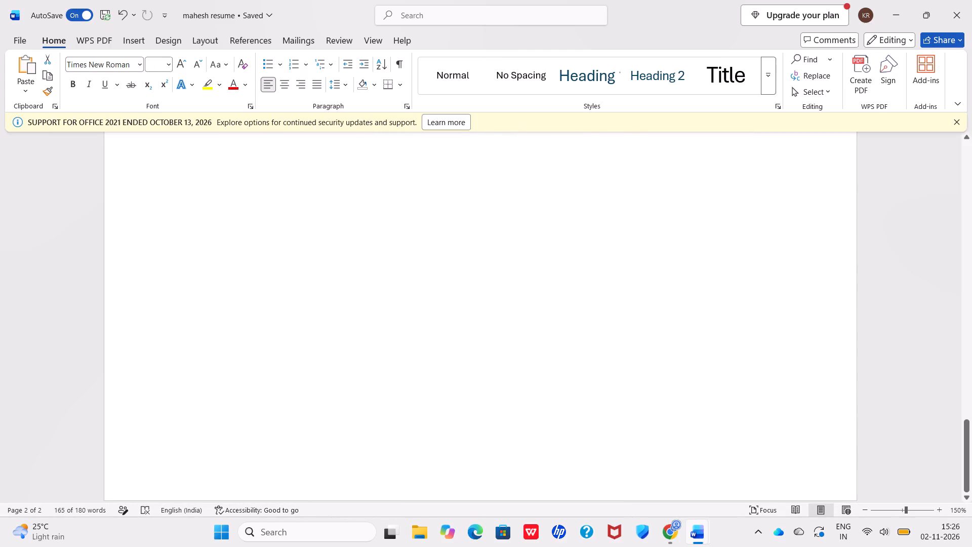
pyautogui.click(169, 62)
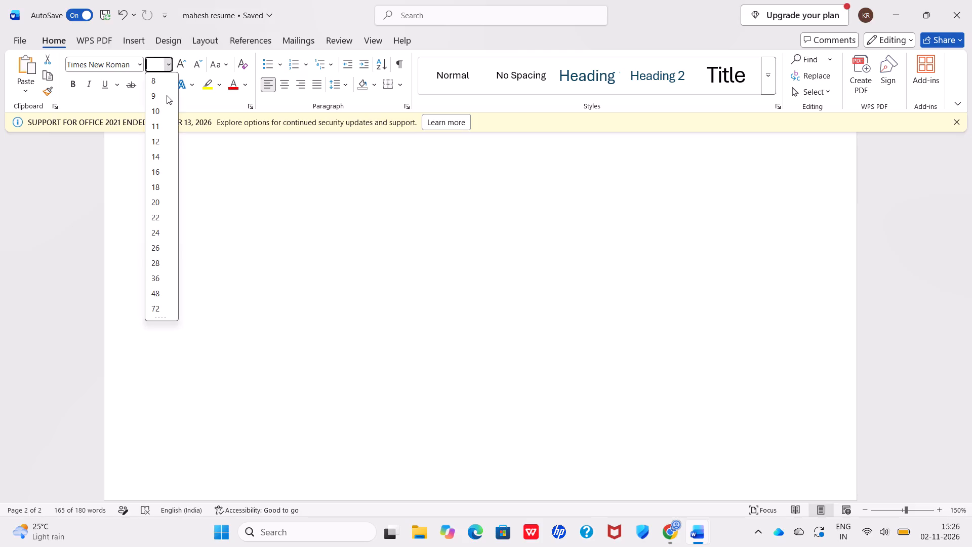
pyautogui.click(155, 111)
# Set the CAREER OBJECTIVE and EDUCATIONAL QUALIFICATION headings to font size 12.
pyautogui.scroll(7, 338, 221)
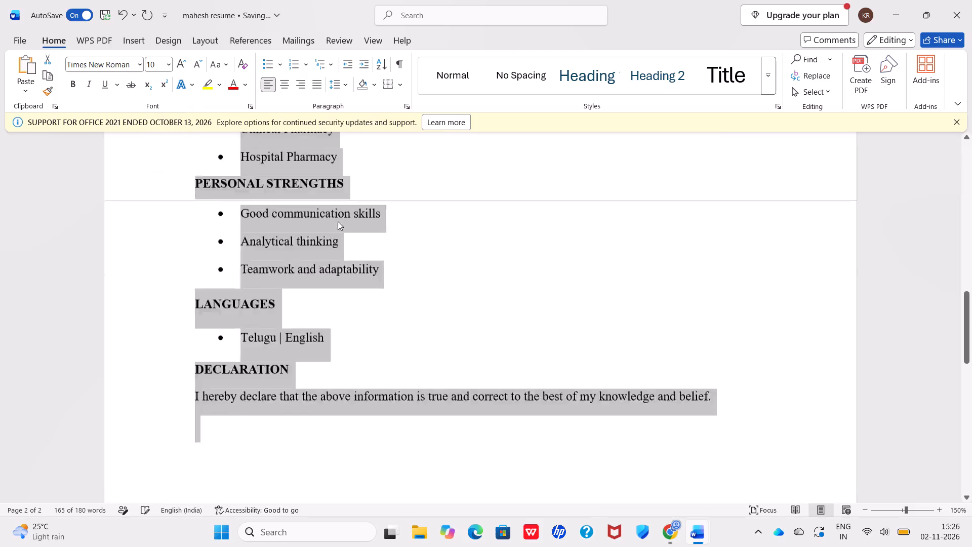
pyautogui.scroll(1, 338, 221)
pyautogui.moveTo(152, 299); pyautogui.dragTo(174, 301)
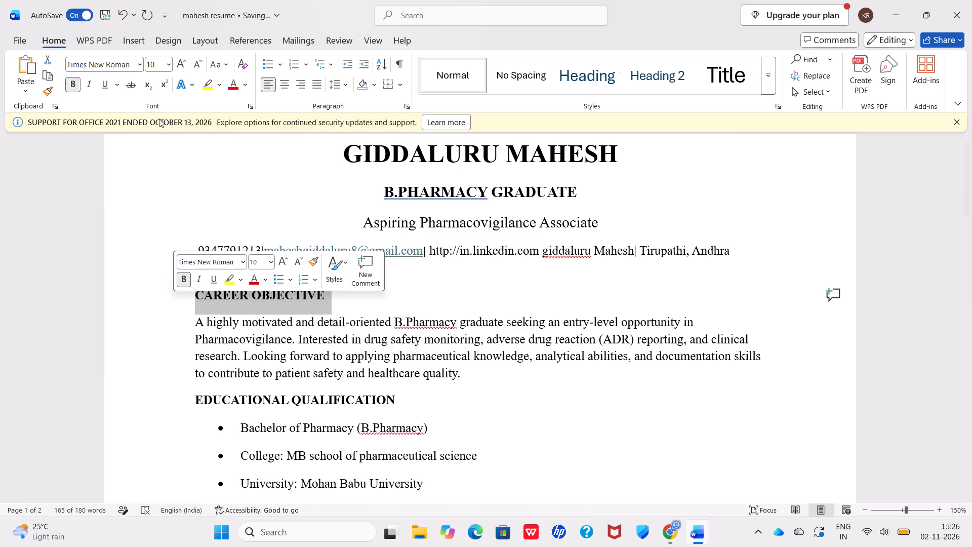
pyautogui.click(169, 65)
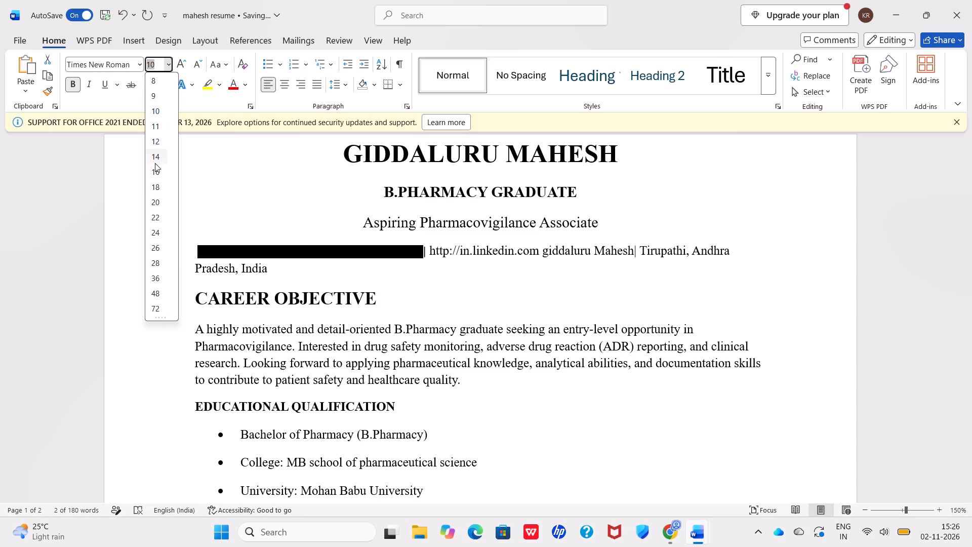
pyautogui.click(156, 139)
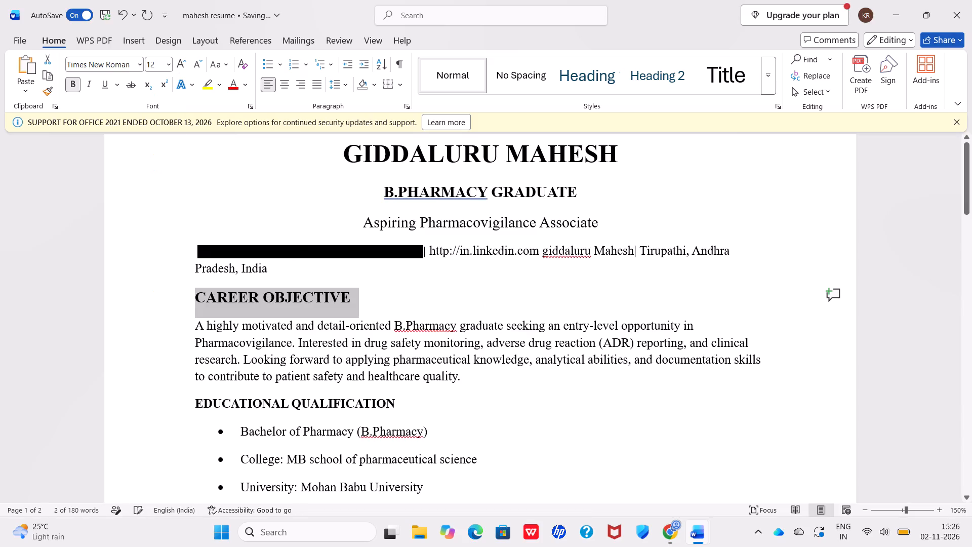
pyautogui.moveTo(187, 409); pyautogui.dragTo(324, 409)
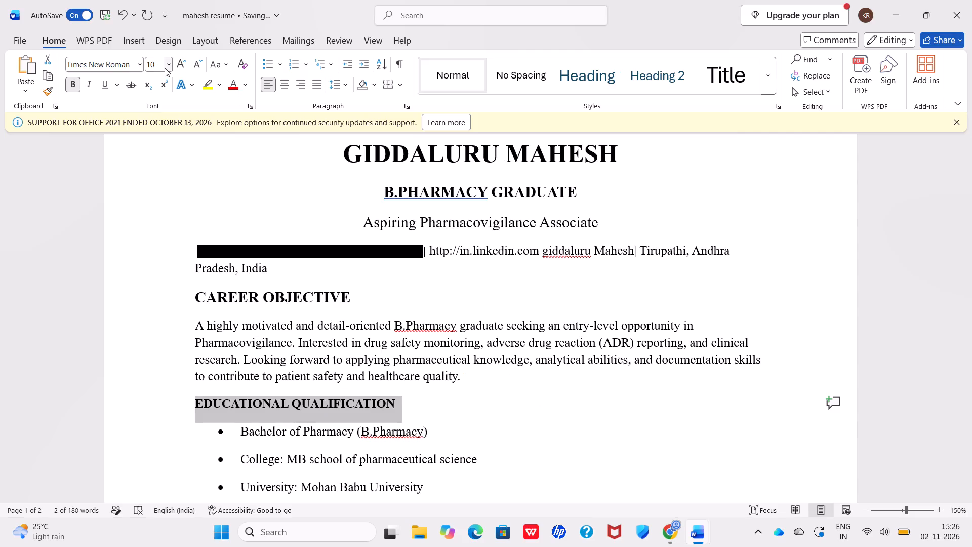
pyautogui.click(166, 68)
pyautogui.click(155, 137)
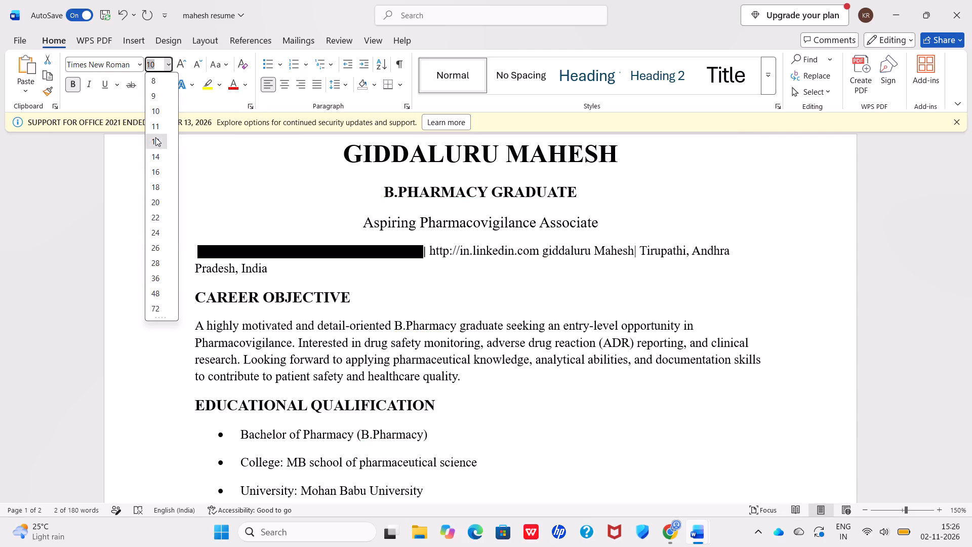
# Set the TECHNICAL SKILLS heading to font size 12.
pyautogui.scroll(-2, 244, 218)
pyautogui.scroll(1, 244, 218)
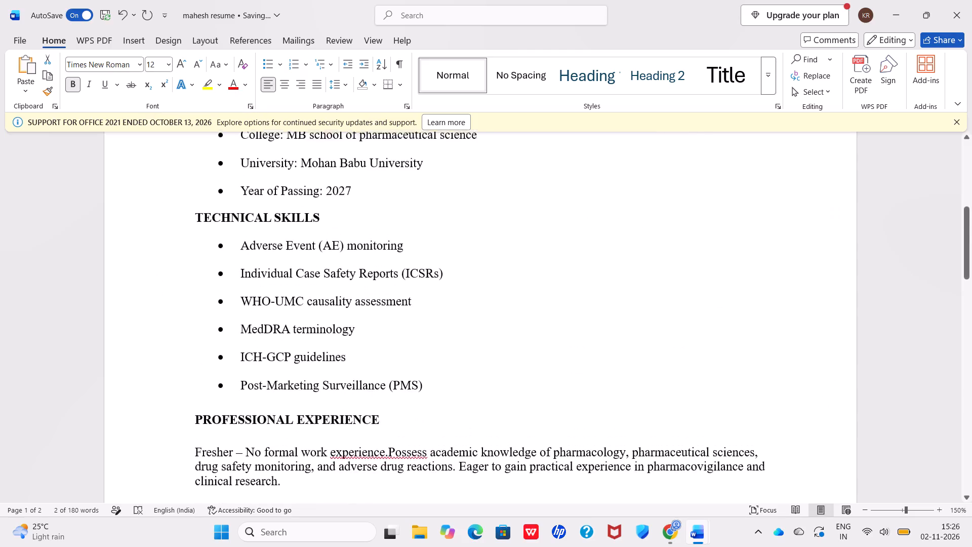
pyautogui.scroll(2, 244, 218)
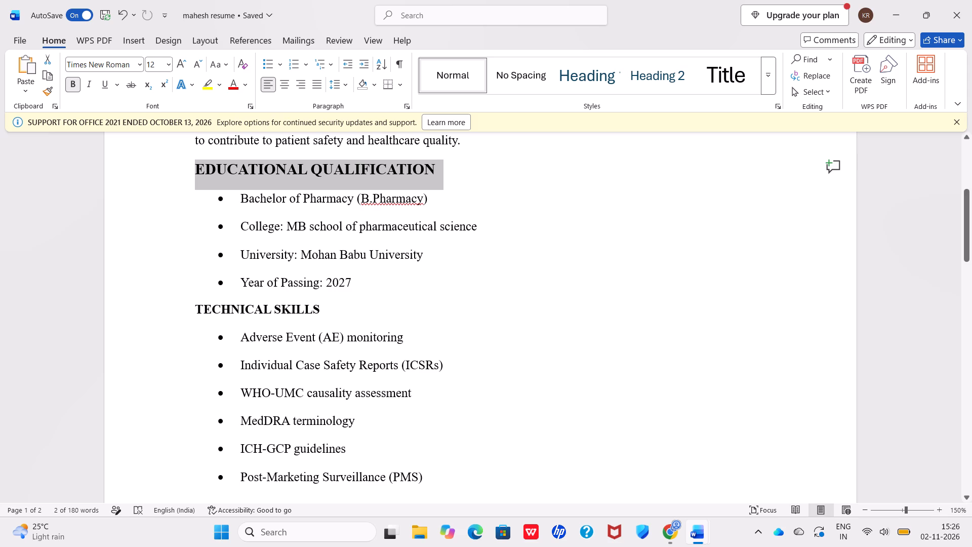
pyautogui.moveTo(193, 308); pyautogui.dragTo(314, 317)
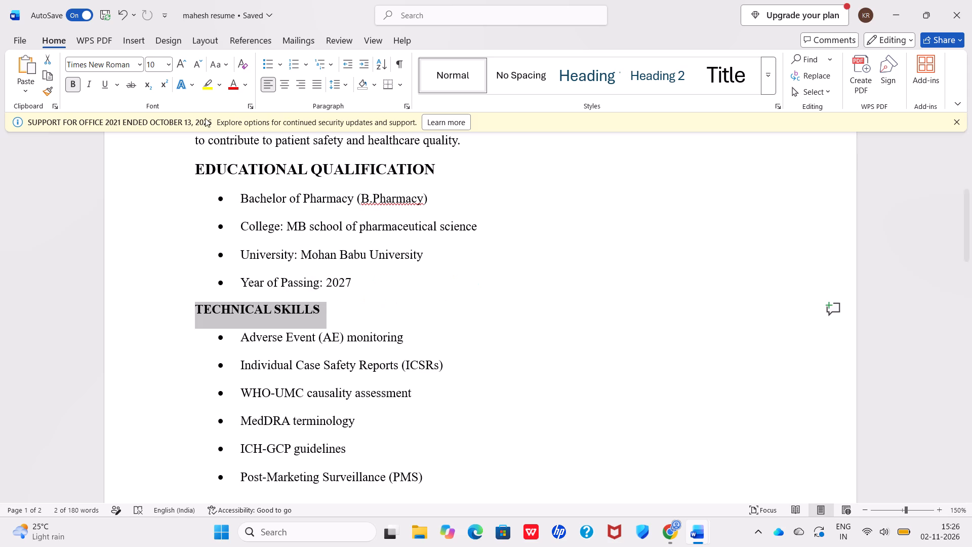
pyautogui.click(168, 60)
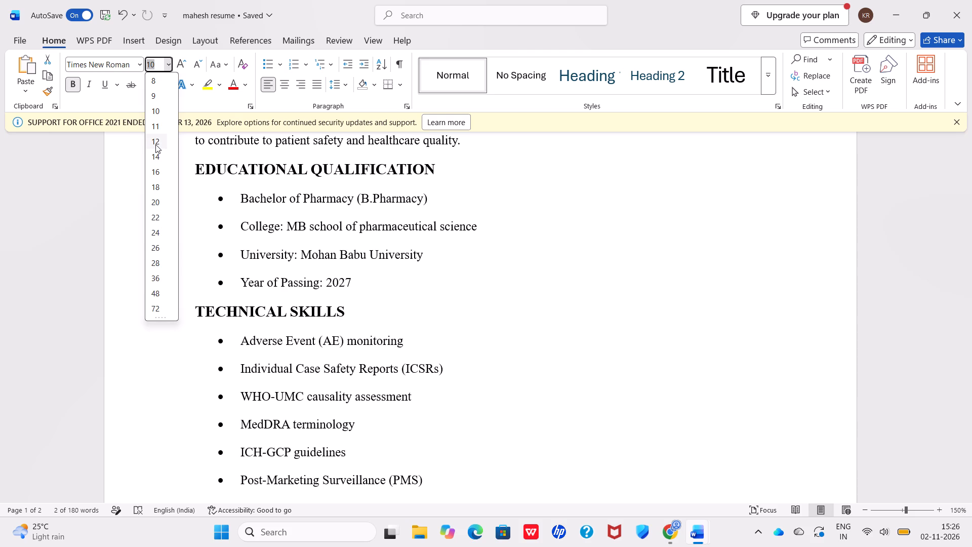
pyautogui.click(155, 144)
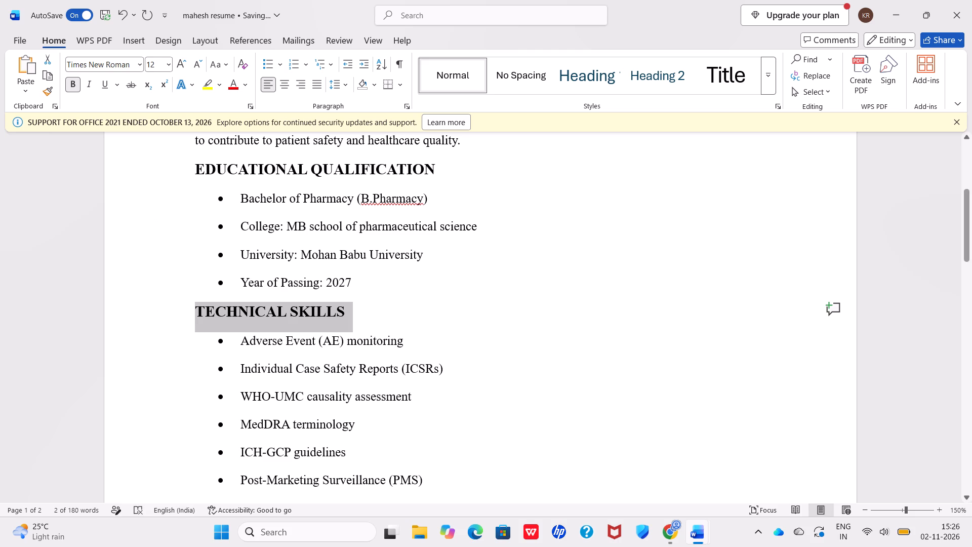
# Make "B.Pharmacy" and "Bachelor of Pharmacy" bold in the first bullet under EDUCATIONAL QUALIFICATION.
pyautogui.click(359, 197)
pyautogui.moveTo(359, 197); pyautogui.dragTo(420, 200)
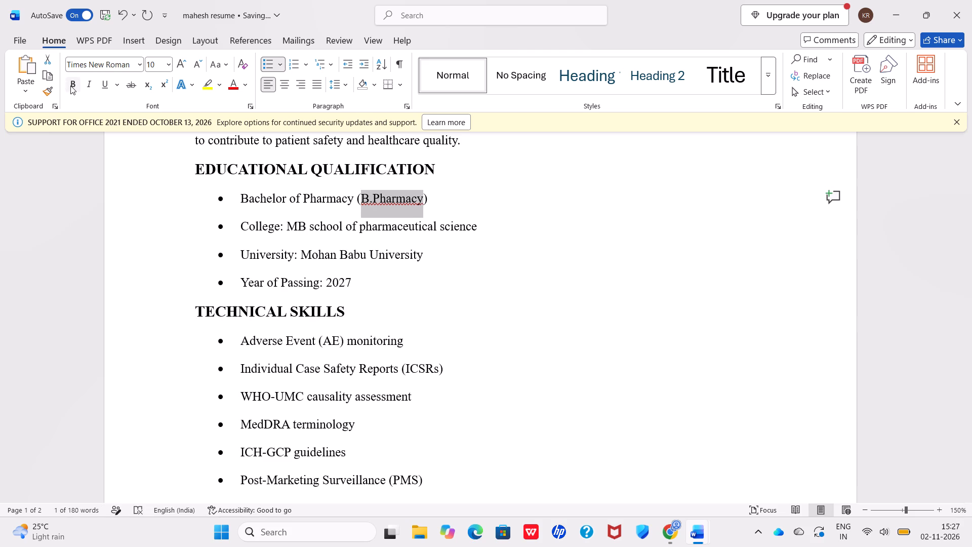
pyautogui.click(70, 86)
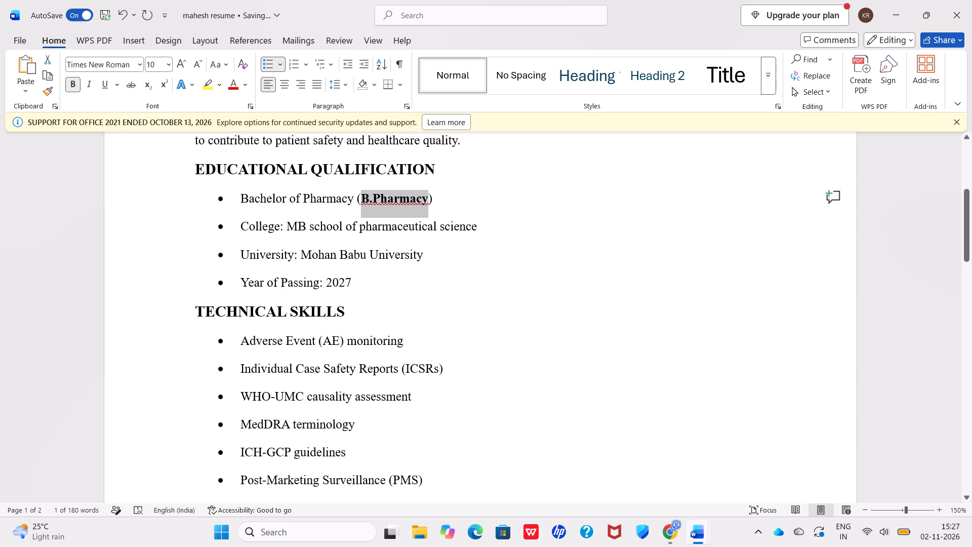
pyautogui.moveTo(189, 309); pyautogui.dragTo(355, 322)
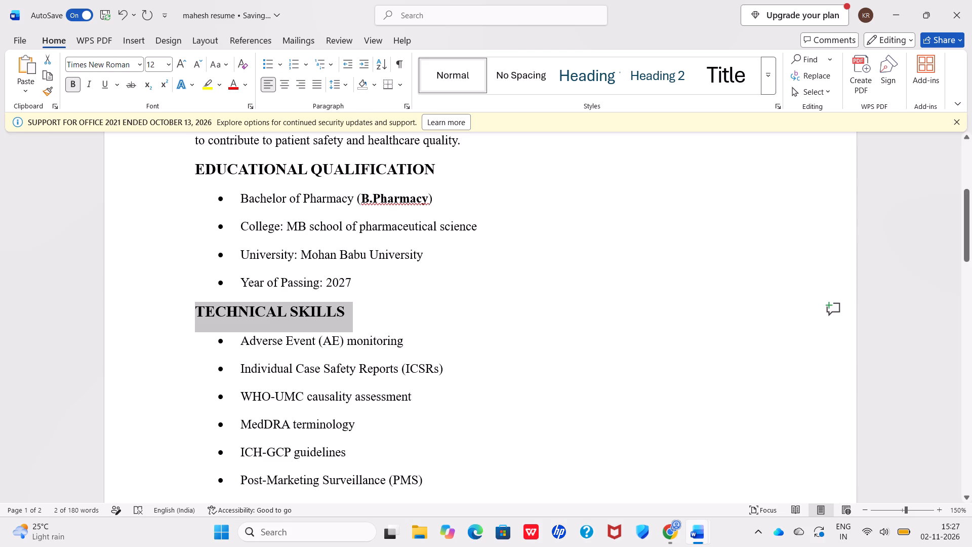
pyautogui.moveTo(240, 194); pyautogui.dragTo(350, 206)
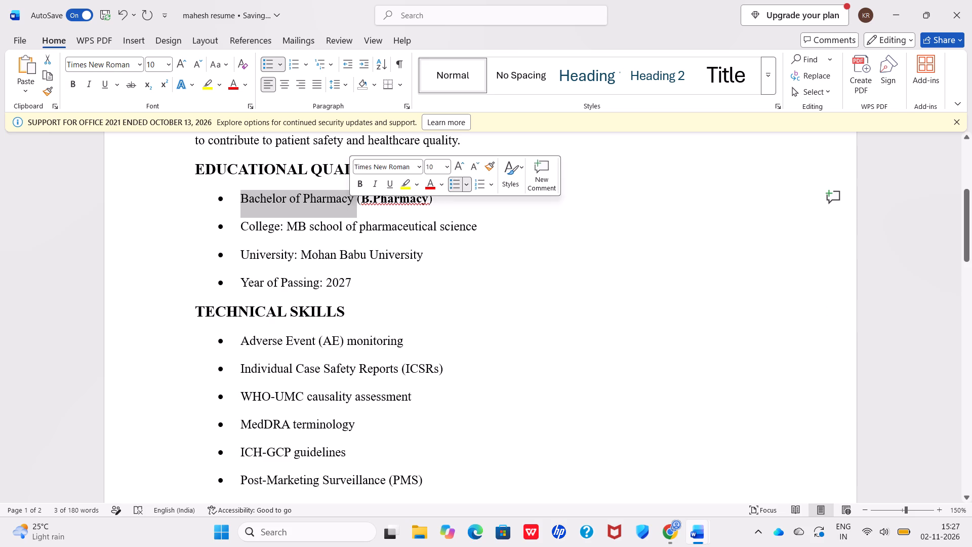
pyautogui.click(67, 80)
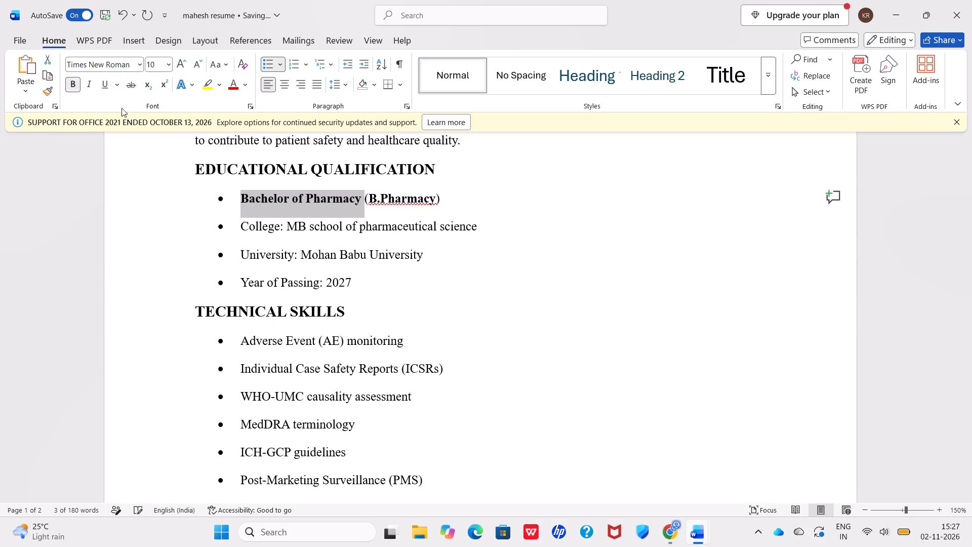
# Set the PROFESSIONAL EXPERIENCE and Internship Experience headings to font size 12.
pyautogui.scroll(-1, 236, 247)
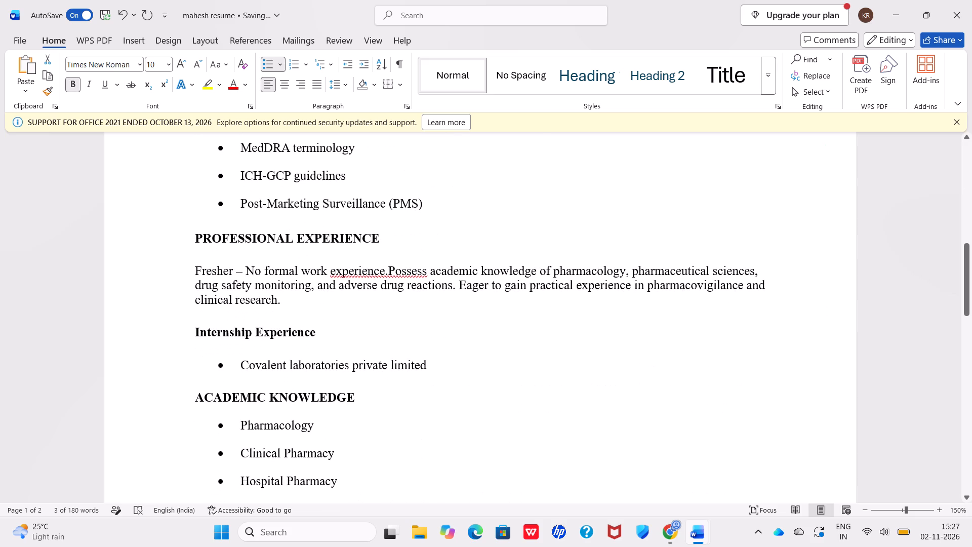
pyautogui.moveTo(195, 232); pyautogui.dragTo(365, 233)
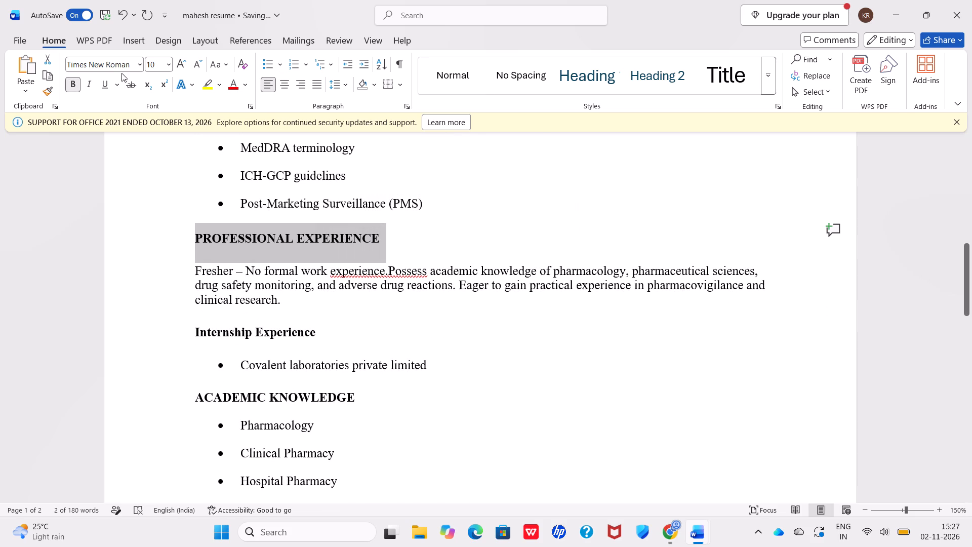
pyautogui.click(167, 63)
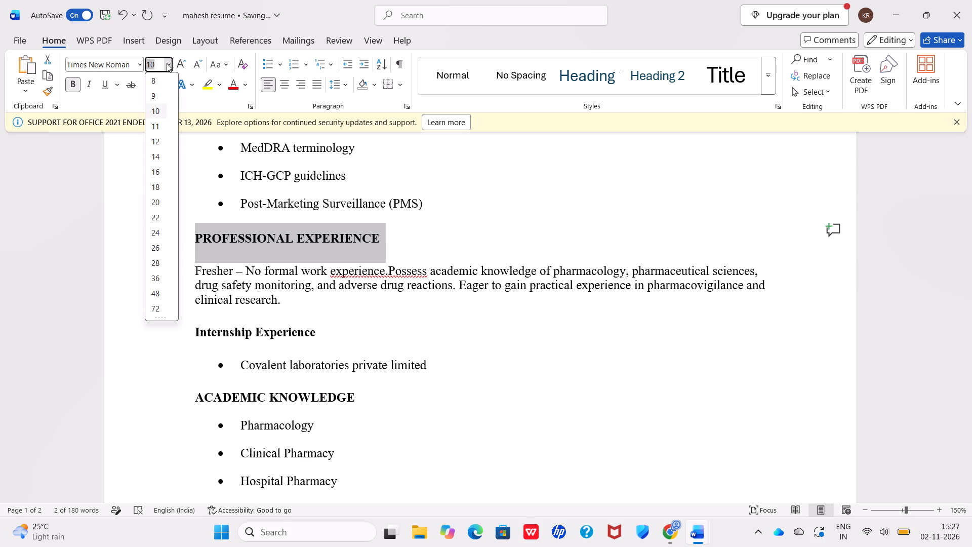
pyautogui.click(155, 142)
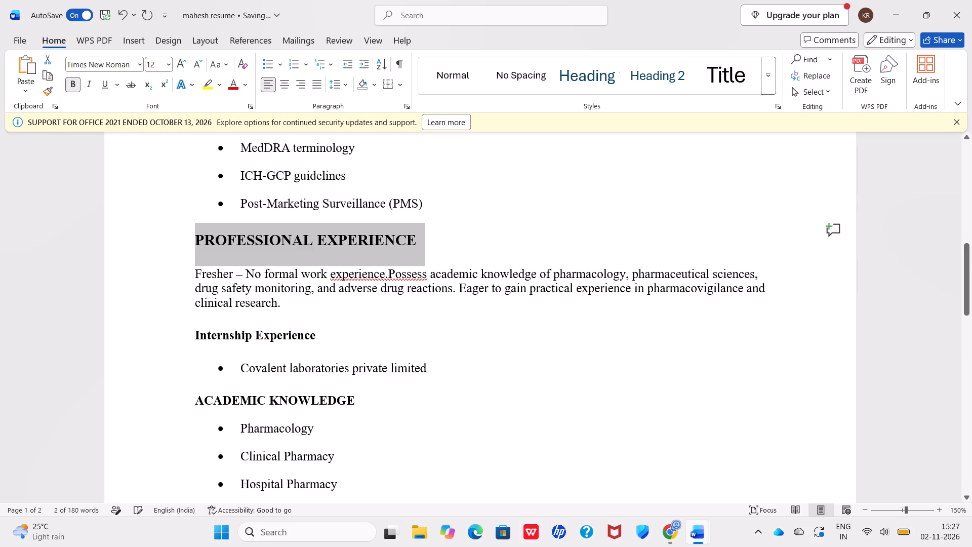
pyautogui.scroll(-1, 197, 283)
pyautogui.moveTo(198, 227); pyautogui.dragTo(358, 225)
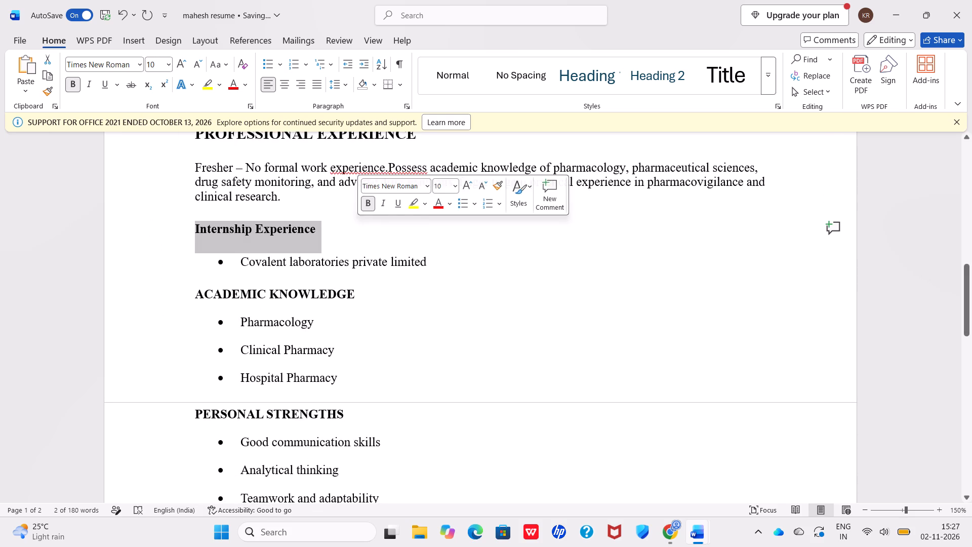
pyautogui.click(168, 63)
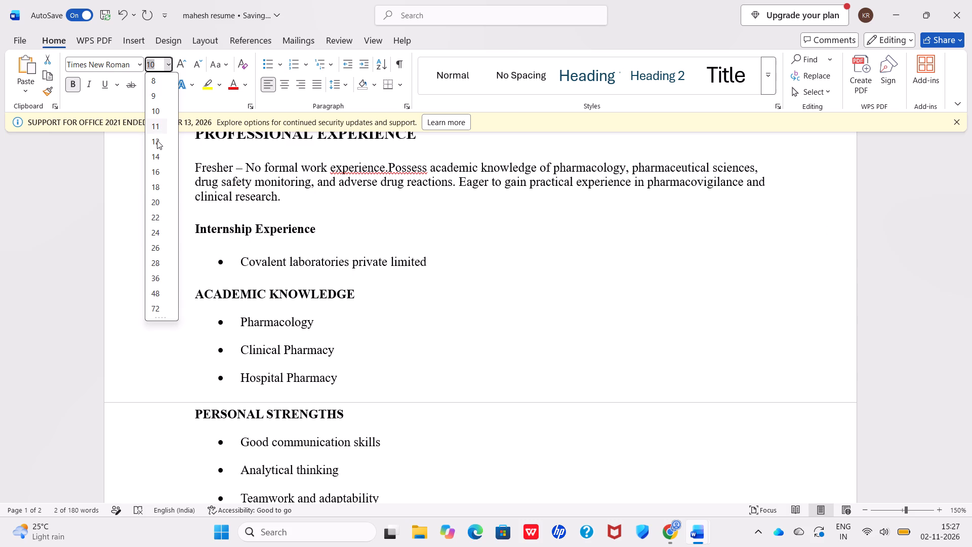
pyautogui.click(157, 145)
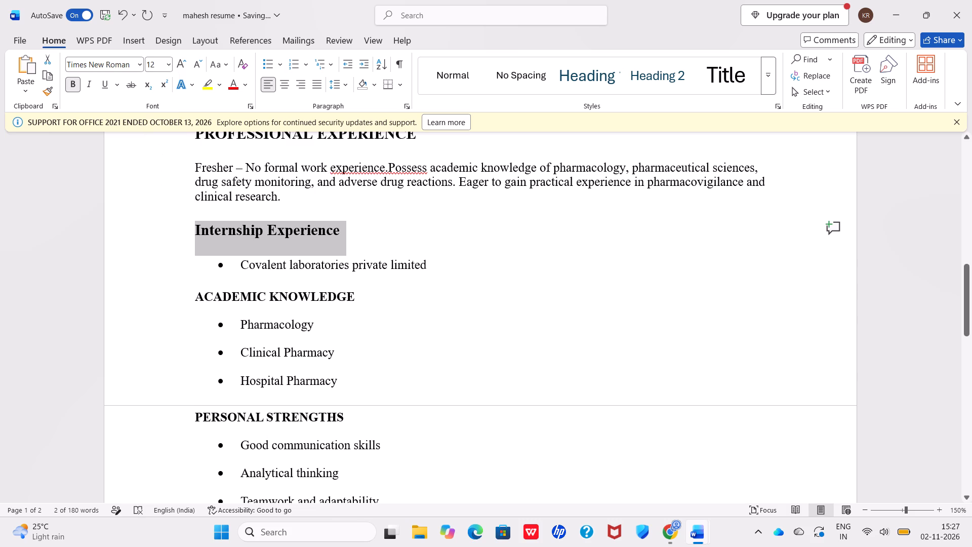
# Set the ACADEMIC KNOWLEDGE and PERSONAL STRENGTHS headings to font size 12.
pyautogui.moveTo(191, 298); pyautogui.dragTo(330, 302)
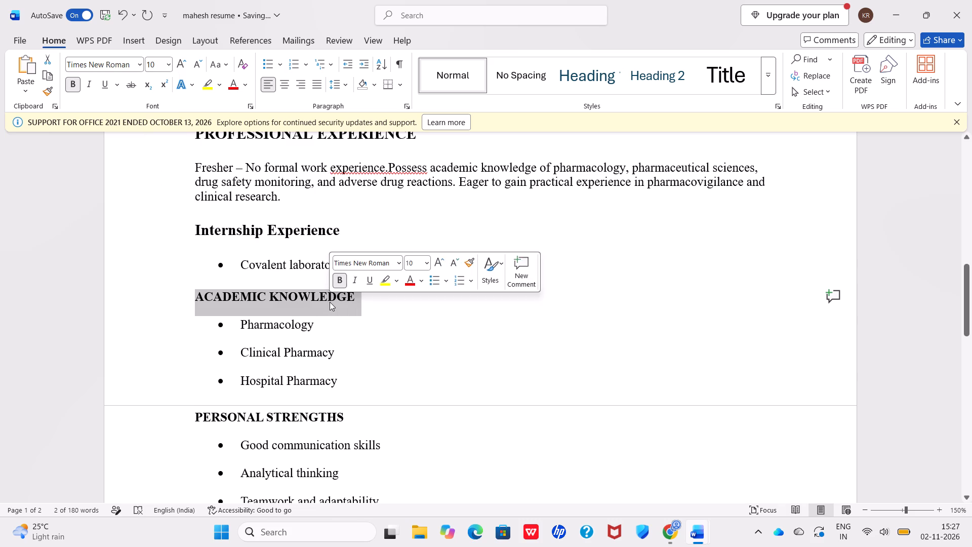
pyautogui.click(167, 69)
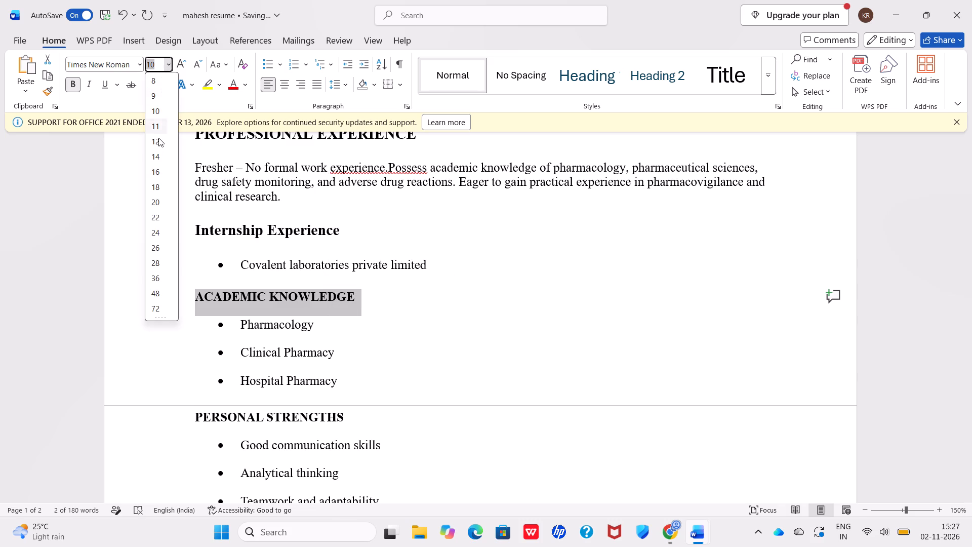
pyautogui.click(157, 144)
pyautogui.scroll(-1, 205, 308)
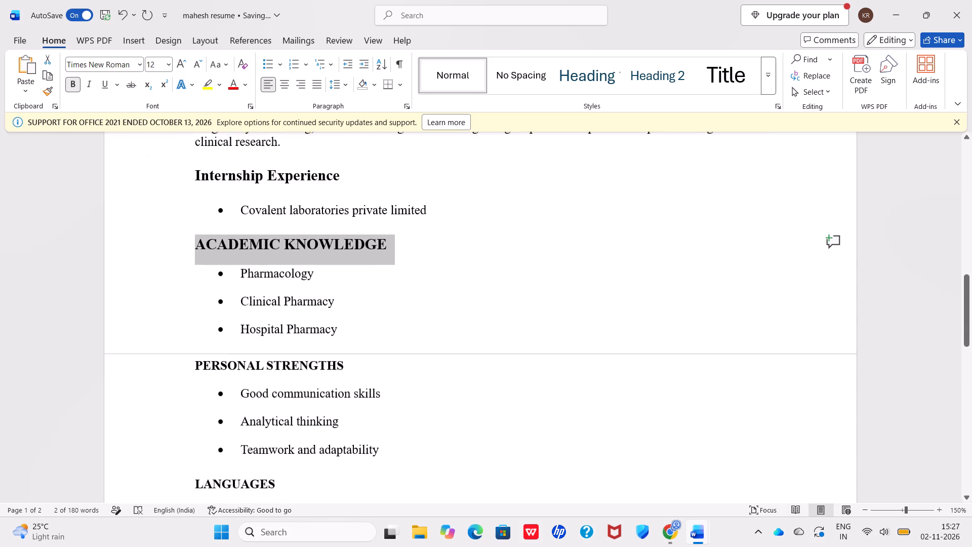
pyautogui.scroll(-1, 205, 308)
pyautogui.scroll(1, 206, 240)
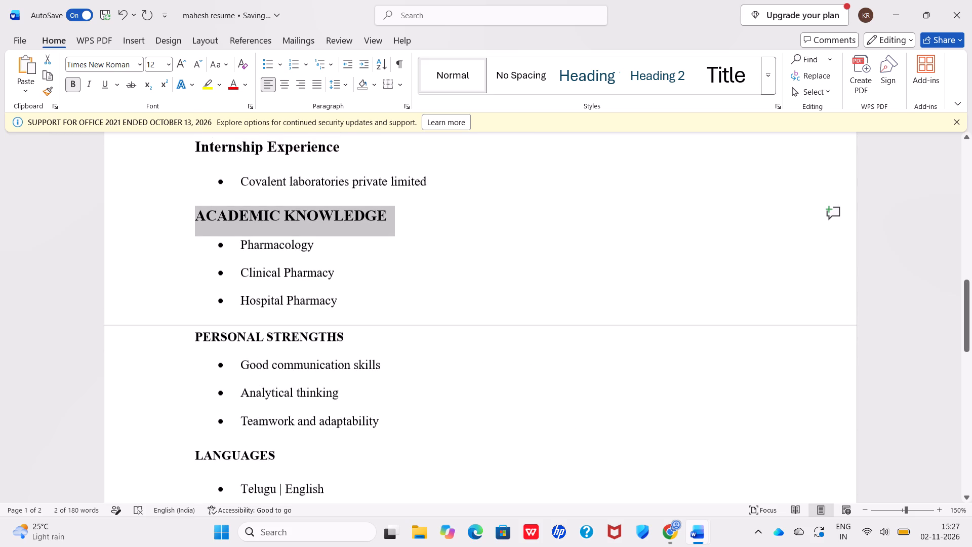
pyautogui.moveTo(192, 337); pyautogui.dragTo(337, 347)
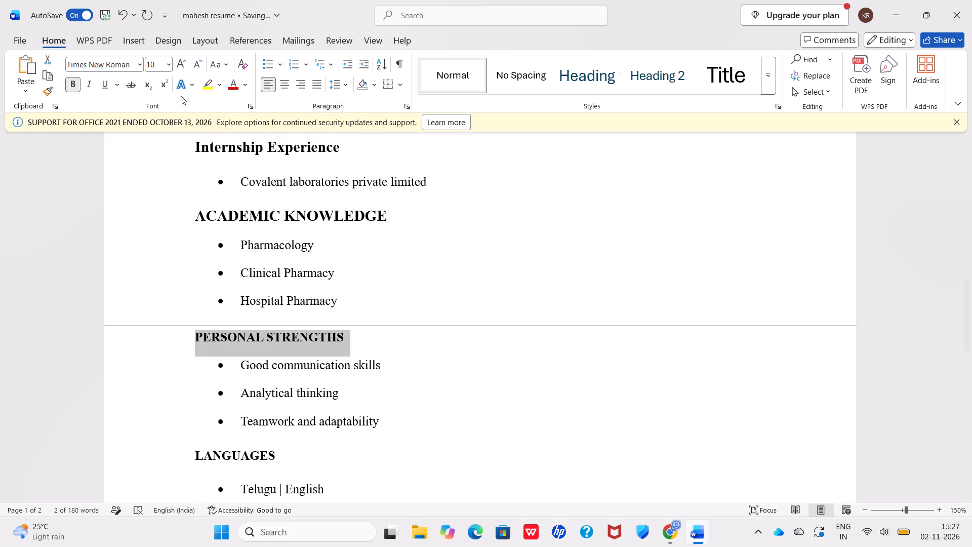
pyautogui.click(167, 62)
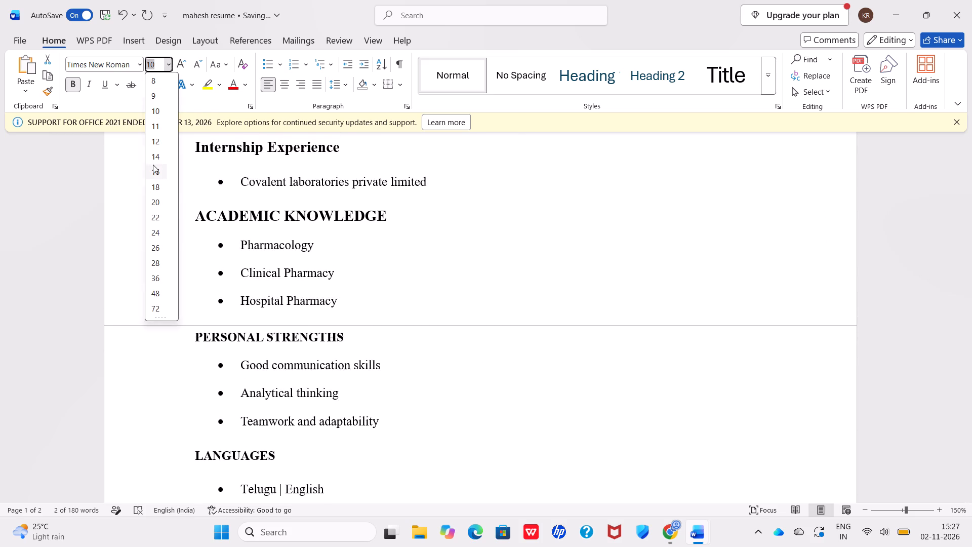
pyautogui.click(157, 146)
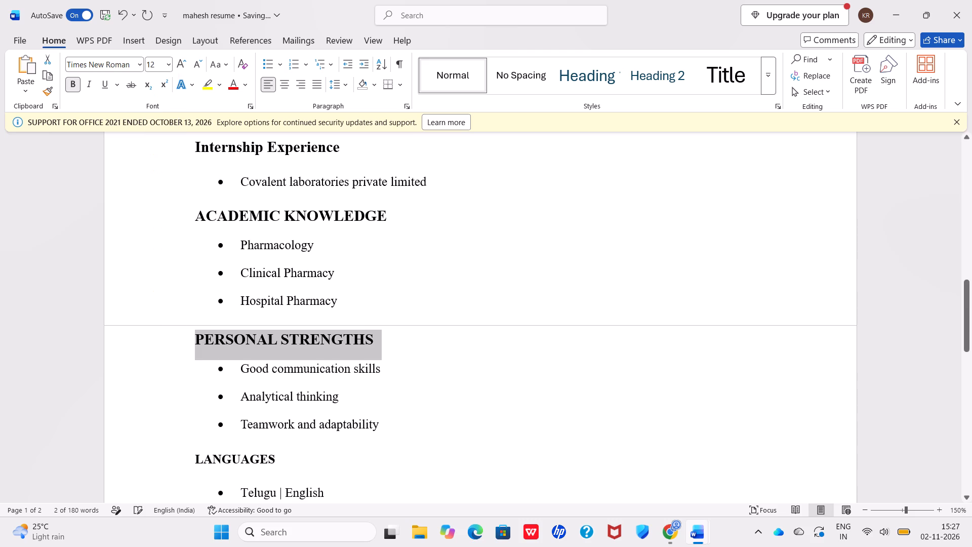
# Set the LANGUAGES and DECLARATION headings to font size 12.
pyautogui.scroll(-1, 190, 254)
pyautogui.moveTo(190, 290); pyautogui.dragTo(195, 290)
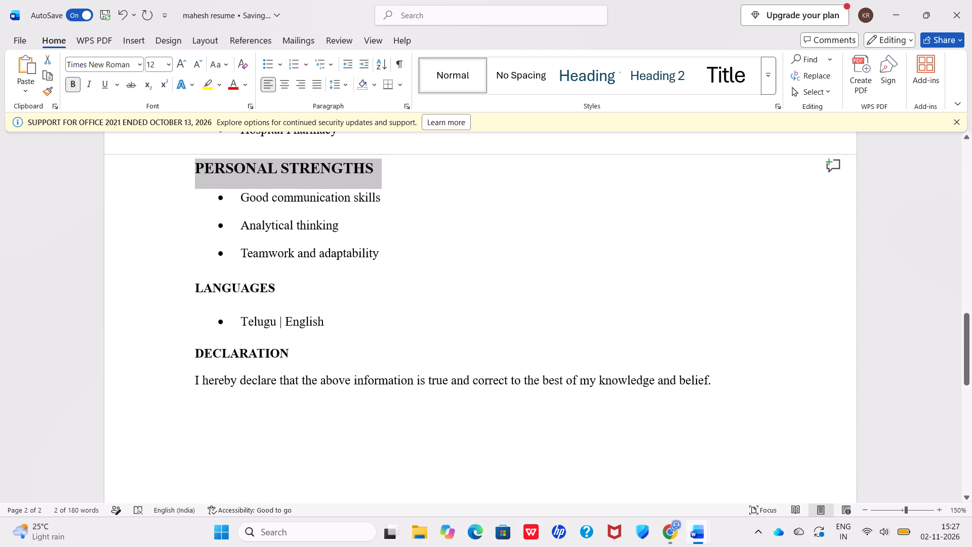
pyautogui.moveTo(195, 290); pyautogui.dragTo(266, 289)
pyautogui.click(266, 289)
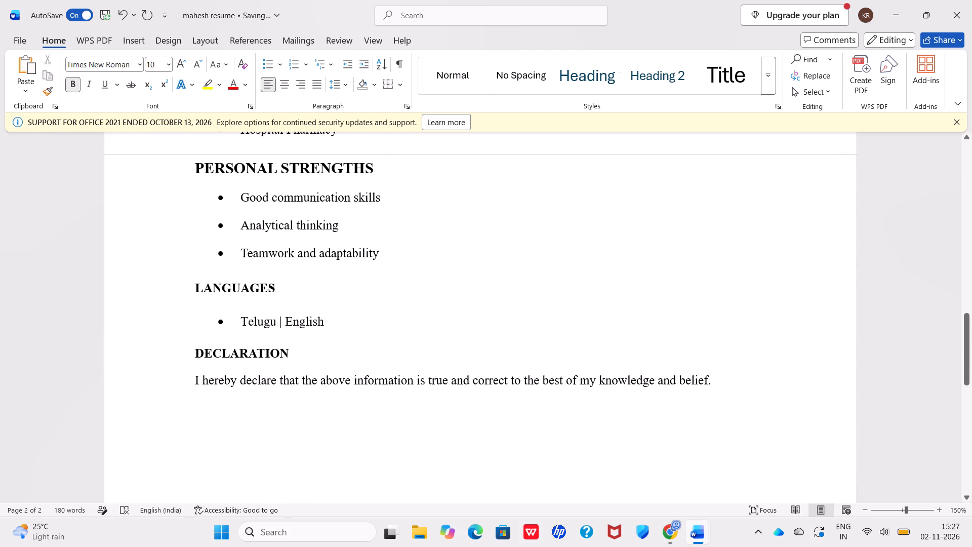
pyautogui.click(273, 289)
pyautogui.moveTo(273, 289); pyautogui.dragTo(197, 291)
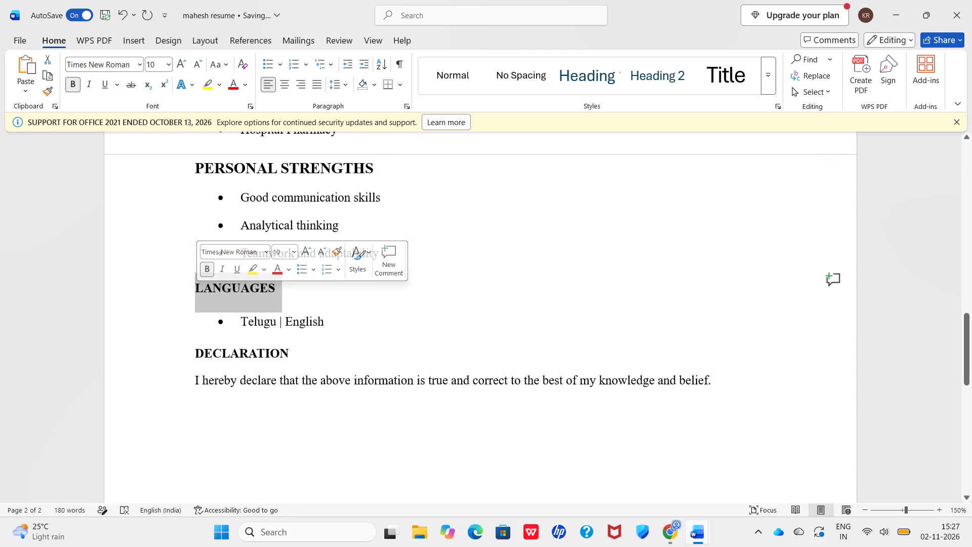
pyautogui.click(169, 63)
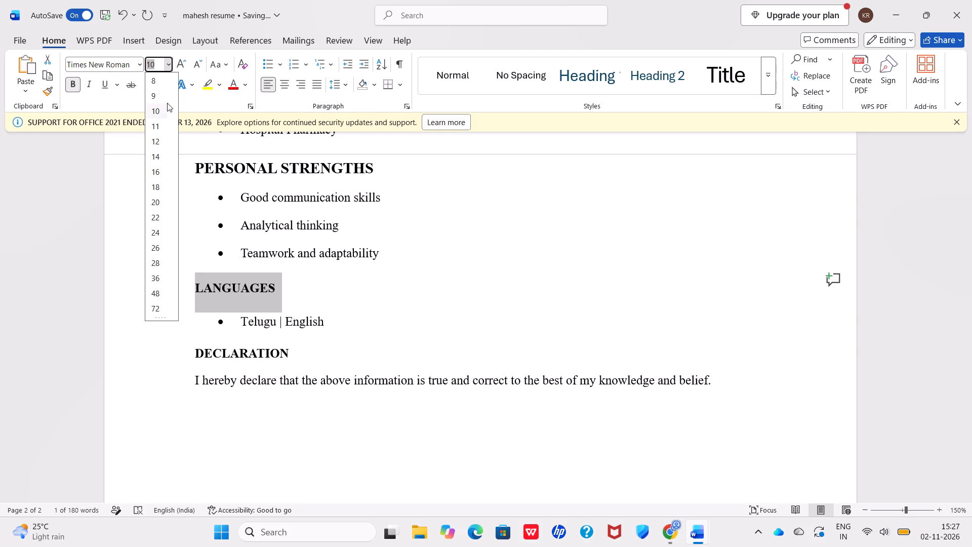
pyautogui.click(156, 143)
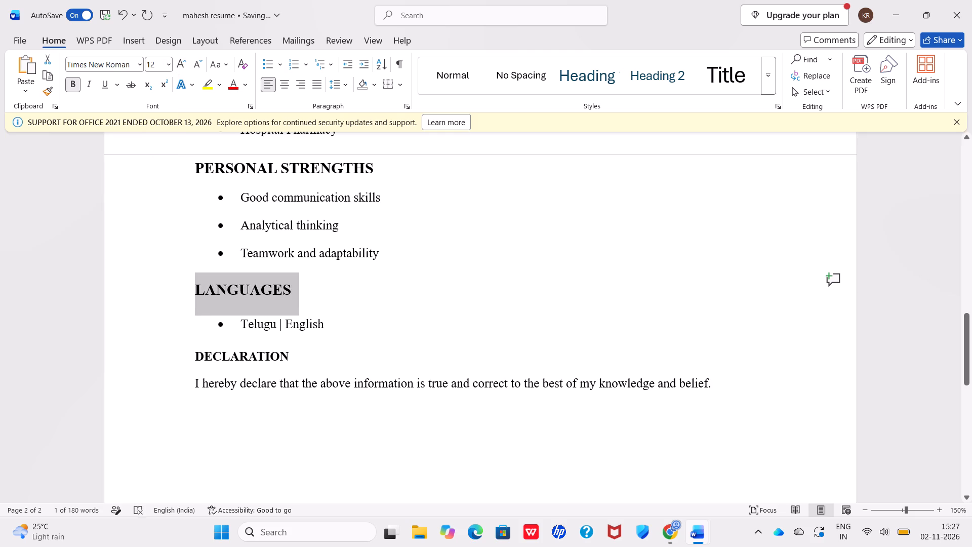
pyautogui.moveTo(197, 351); pyautogui.dragTo(340, 356)
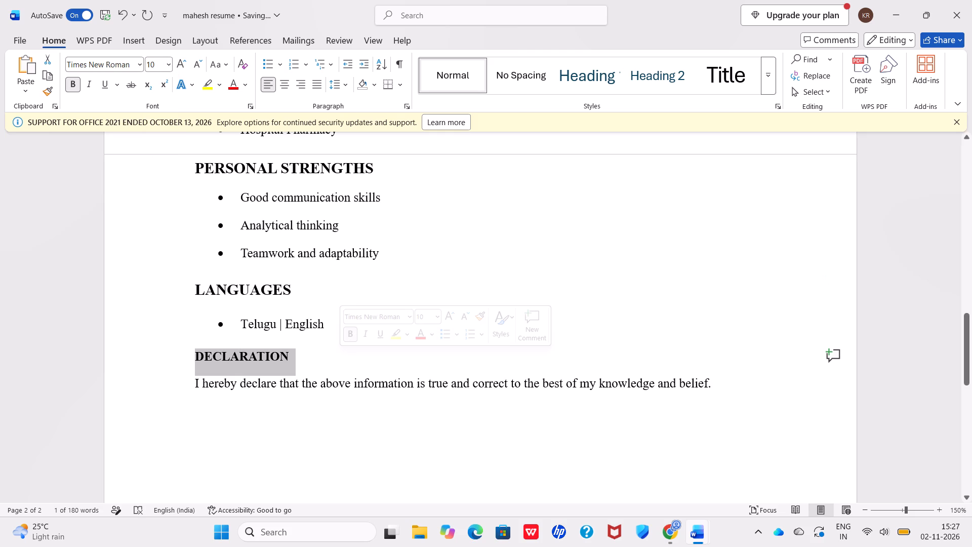
pyautogui.click(169, 61)
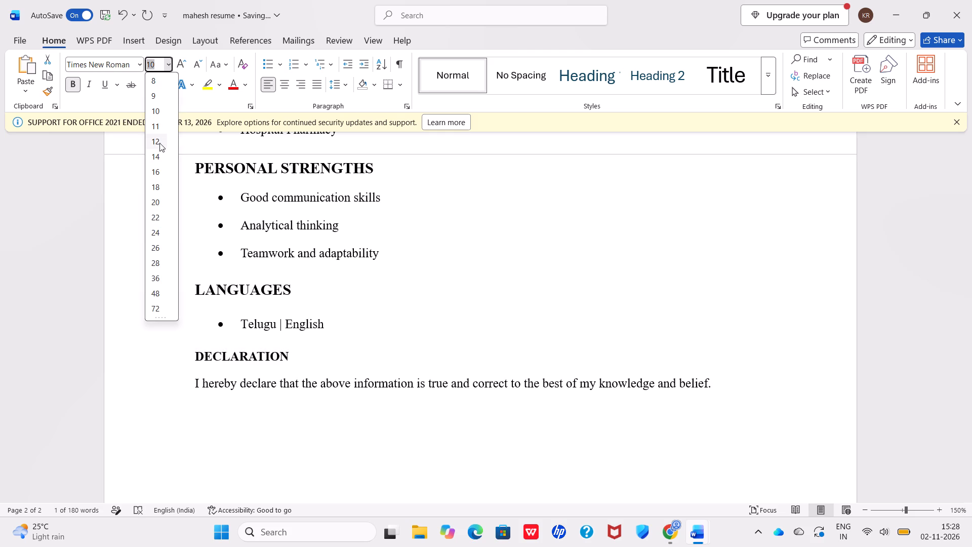
pyautogui.click(159, 144)
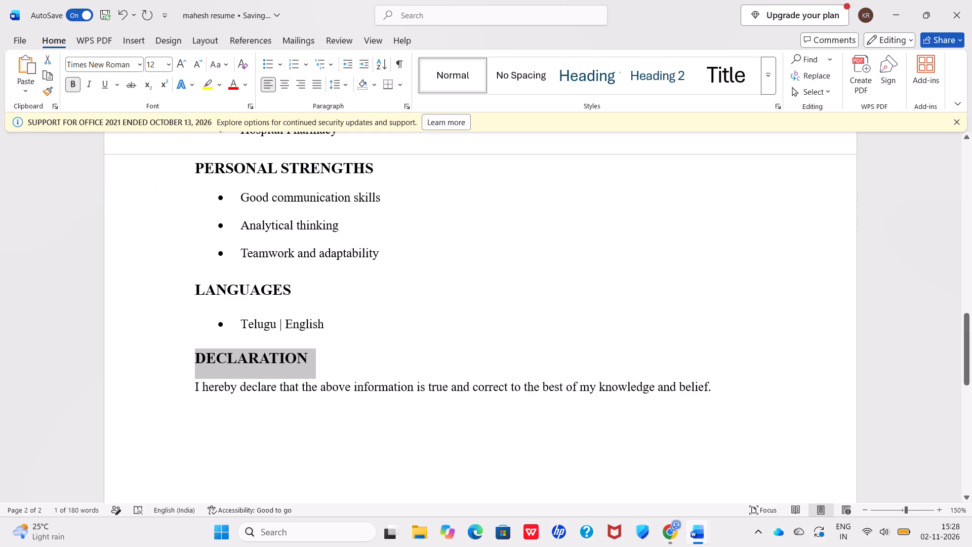
pyautogui.click(223, 408)
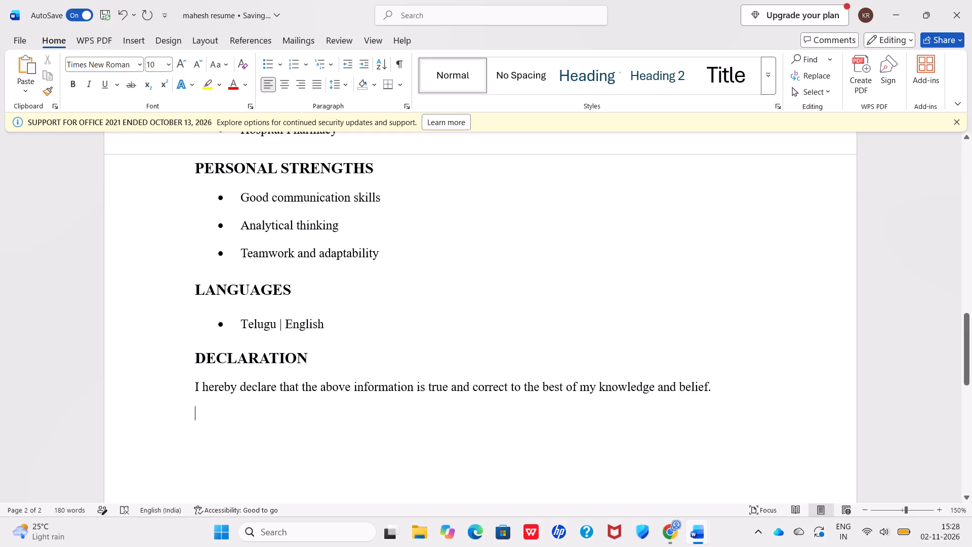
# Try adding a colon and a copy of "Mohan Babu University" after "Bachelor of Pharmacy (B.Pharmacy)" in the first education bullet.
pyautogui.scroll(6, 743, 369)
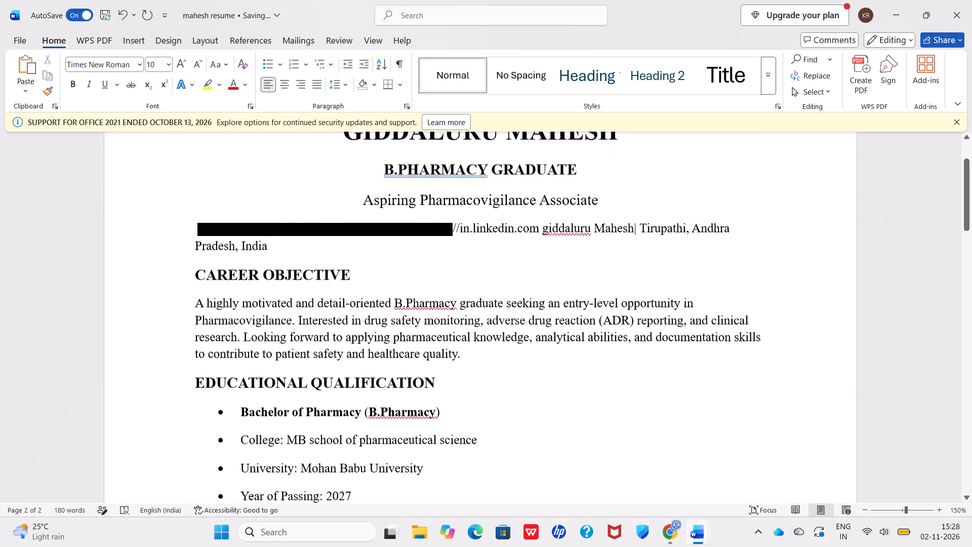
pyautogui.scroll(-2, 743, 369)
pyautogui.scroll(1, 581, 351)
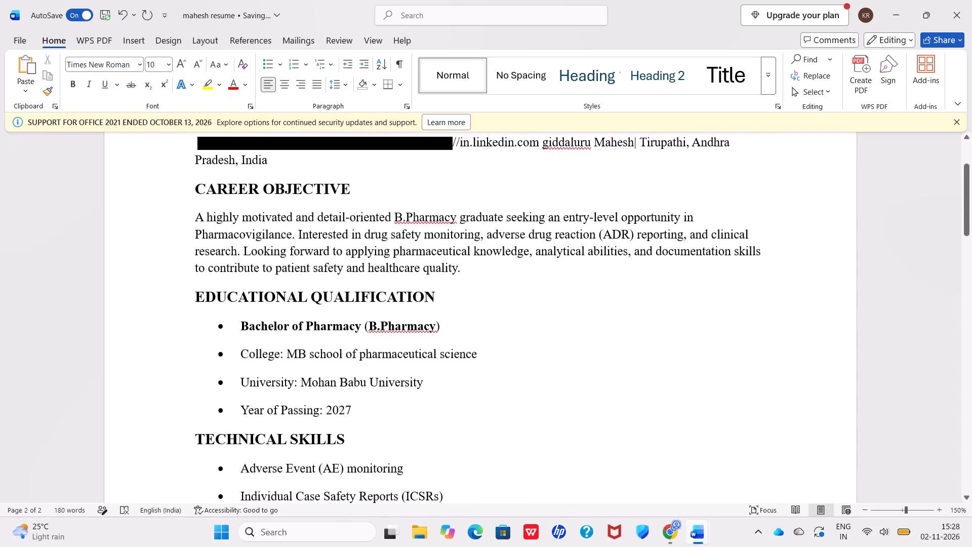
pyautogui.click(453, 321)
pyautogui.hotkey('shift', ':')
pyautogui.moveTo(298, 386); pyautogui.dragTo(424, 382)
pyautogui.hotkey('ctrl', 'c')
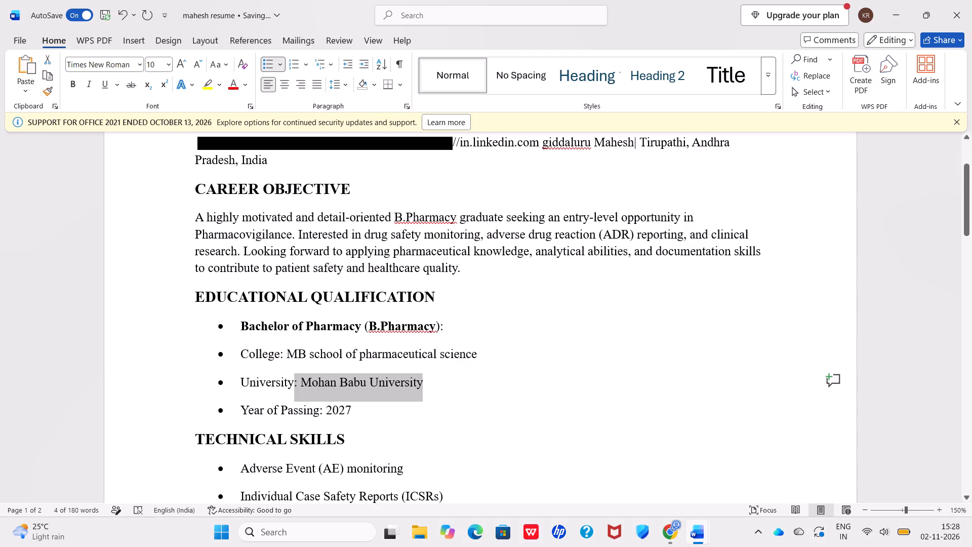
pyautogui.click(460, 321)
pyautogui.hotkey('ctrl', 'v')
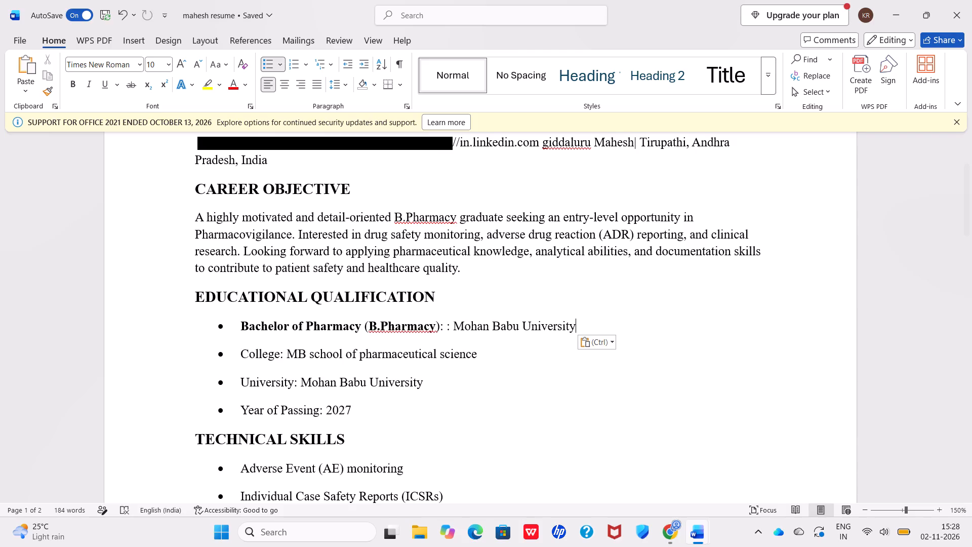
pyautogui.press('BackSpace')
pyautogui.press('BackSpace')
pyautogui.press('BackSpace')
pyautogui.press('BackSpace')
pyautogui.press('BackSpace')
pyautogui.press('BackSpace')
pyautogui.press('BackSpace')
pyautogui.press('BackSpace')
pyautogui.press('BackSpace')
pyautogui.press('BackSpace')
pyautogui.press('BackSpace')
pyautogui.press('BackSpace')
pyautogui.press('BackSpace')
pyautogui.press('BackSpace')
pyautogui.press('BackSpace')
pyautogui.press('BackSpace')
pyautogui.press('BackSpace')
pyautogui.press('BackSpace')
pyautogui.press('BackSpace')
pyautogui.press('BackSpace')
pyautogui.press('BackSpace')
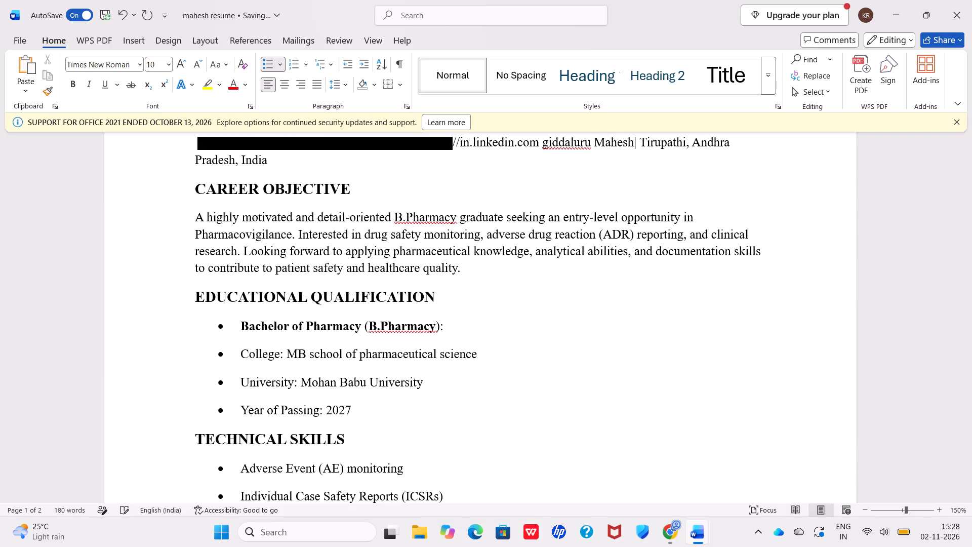
# Delete the College, University and Year of Passing bullets under EDUCATIONAL QUALIFICATION.
pyautogui.moveTo(234, 361); pyautogui.dragTo(301, 429)
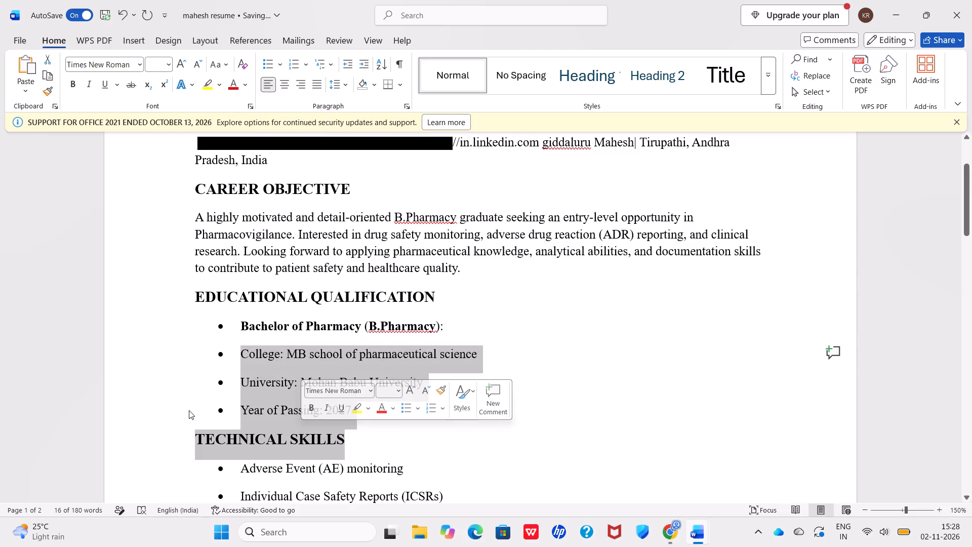
pyautogui.click(189, 410)
pyautogui.moveTo(237, 353); pyautogui.dragTo(381, 430)
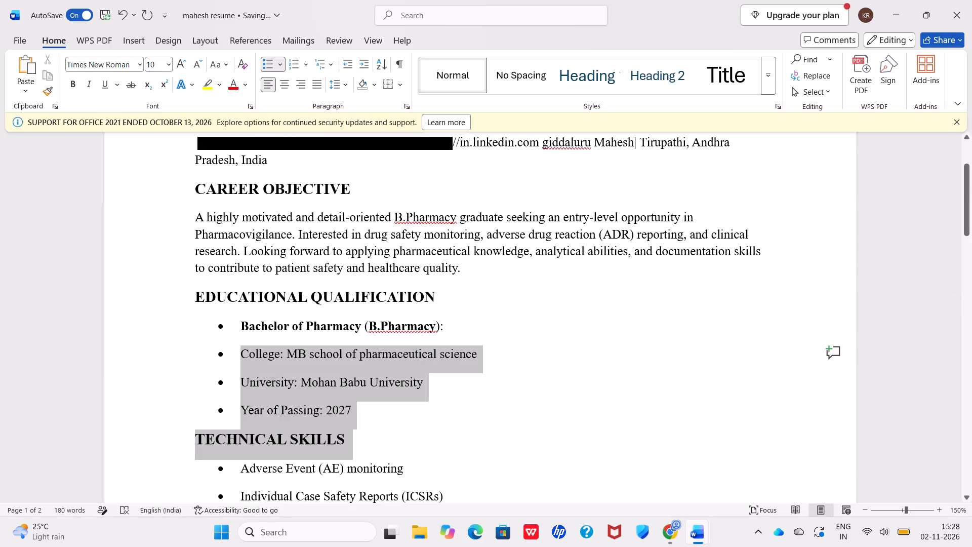
pyautogui.moveTo(381, 430); pyautogui.dragTo(388, 407)
pyautogui.press('BackSpace')
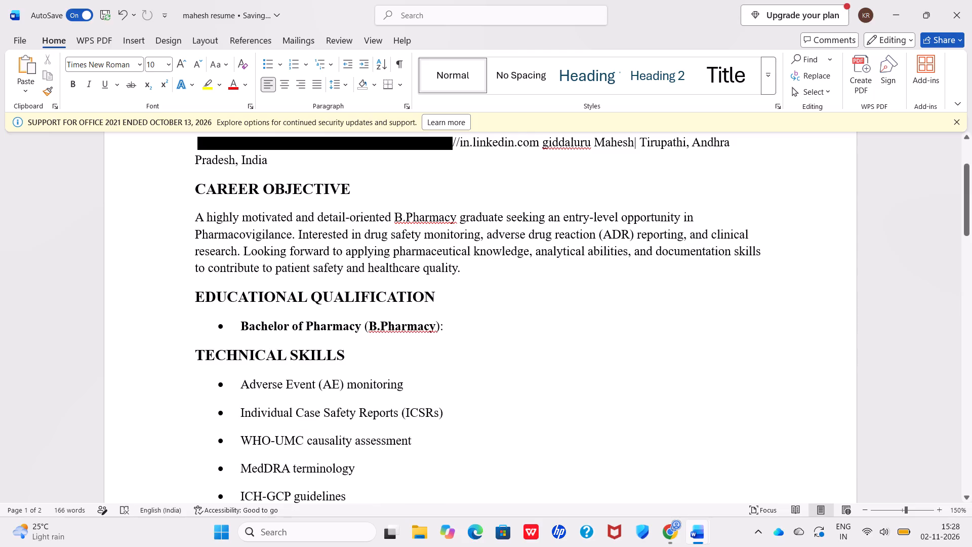
# Remove the colon after "Bachelor of Pharmacy (B.Pharmacy)" and add a bullet reading "Mohan Babu university" below it, followed by an empty bullet.
pyautogui.click(455, 329)
pyautogui.press('BackSpace')
pyautogui.press('Return')
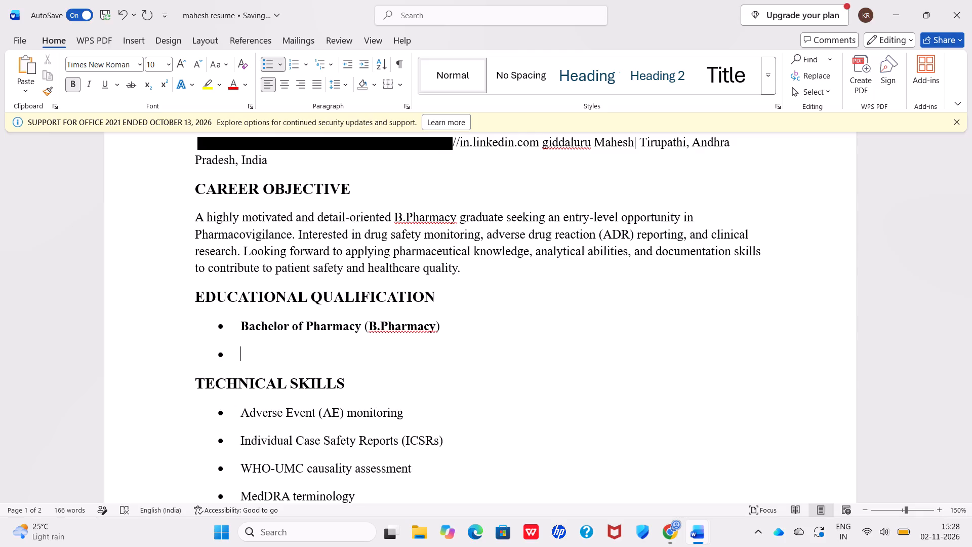
pyautogui.hotkey('shift', 'm')
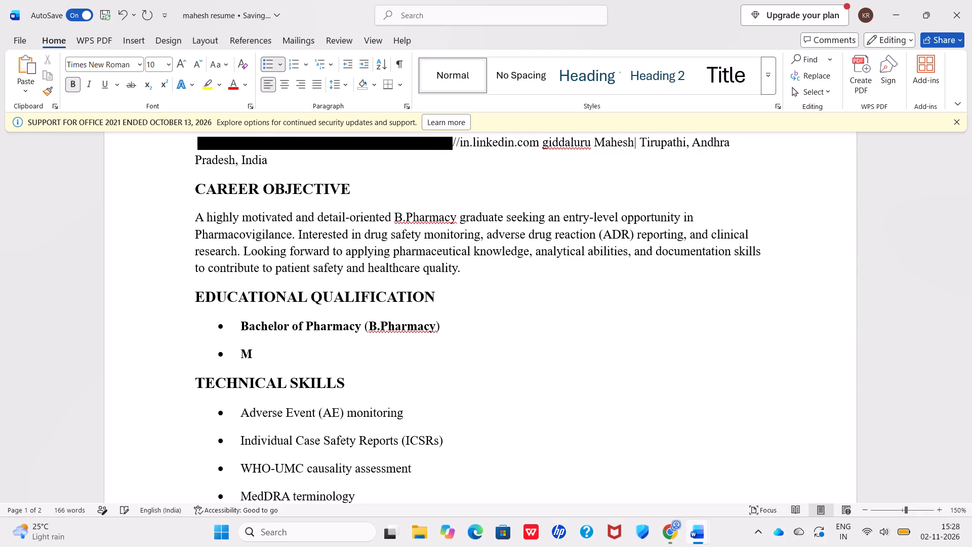
pyautogui.write('ohan b')
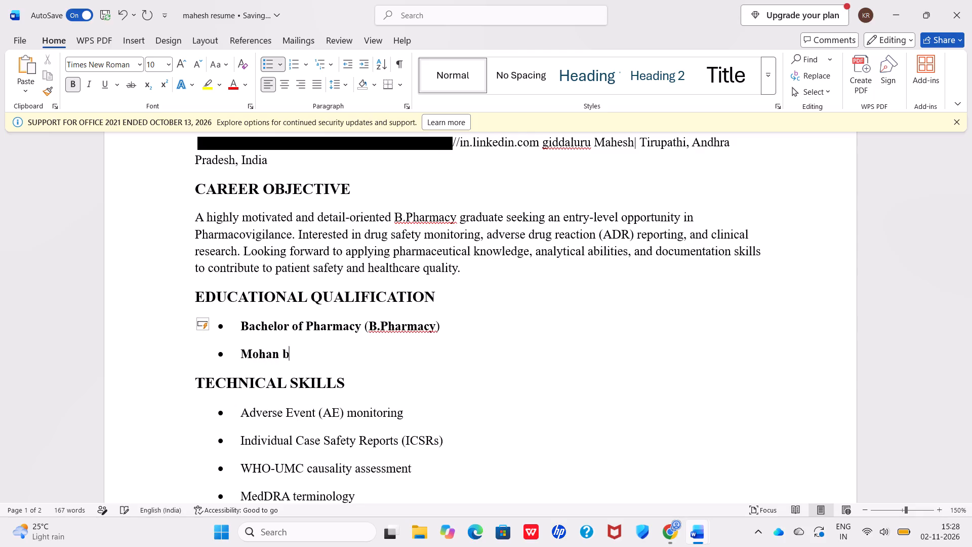
pyautogui.press('BackSpace')
pyautogui.write('Ba')
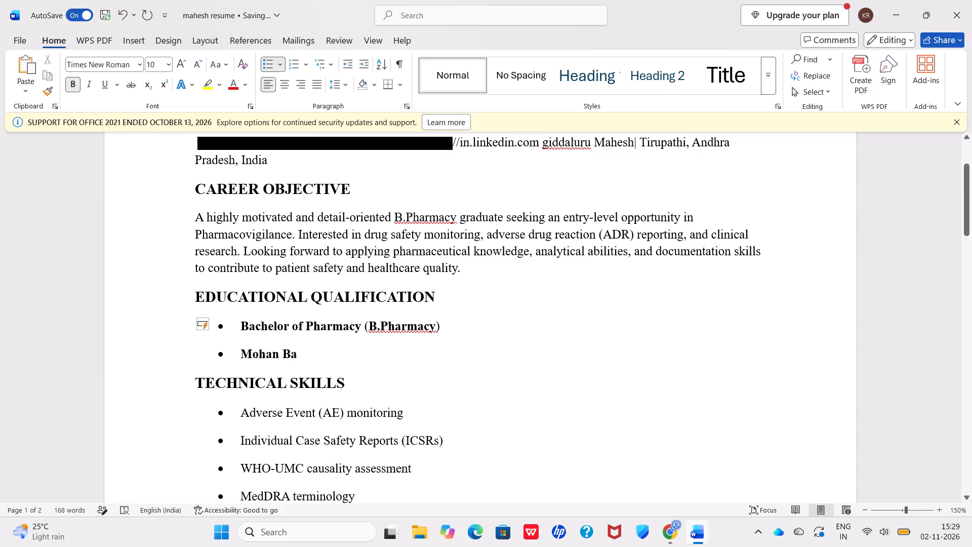
pyautogui.moveTo(72, 94); pyautogui.dragTo(73, 85)
pyautogui.click(73, 85)
pyautogui.write('bu')
pyautogui.press('space')
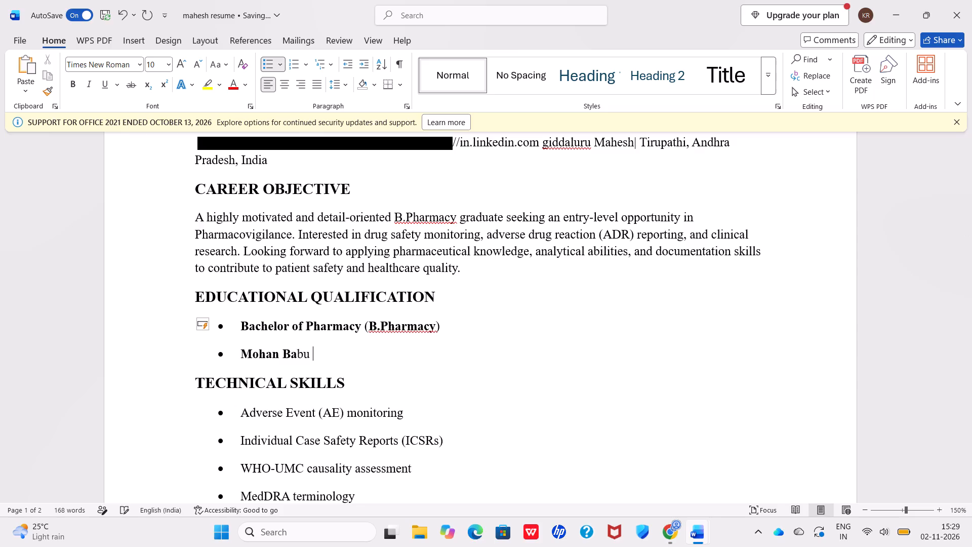
pyautogui.write('univers')
pyautogui.write('oty')
pyautogui.press('BackSpace')
pyautogui.press('BackSpace')
pyautogui.press('BackSpace')
pyautogui.write('ity')
pyautogui.press('Return')
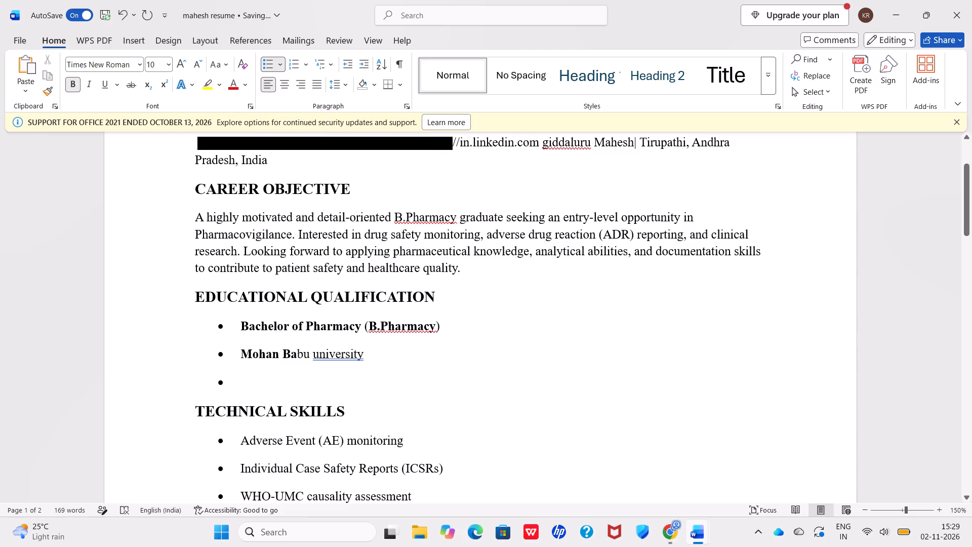
# Remove bold from the entire "Mohan Babu university" bullet.
pyautogui.moveTo(240, 352); pyautogui.dragTo(424, 353)
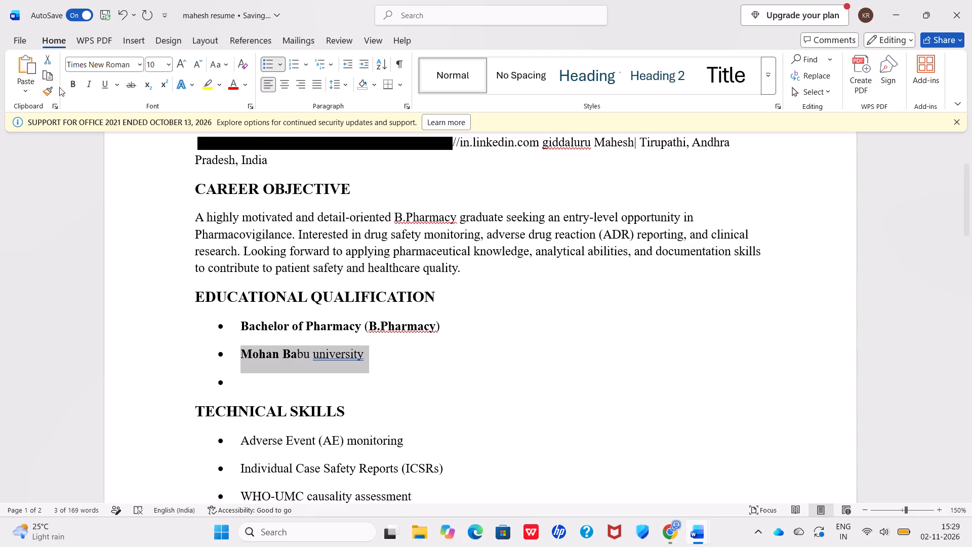
pyautogui.doubleClick(68, 83)
pyautogui.click(68, 83)
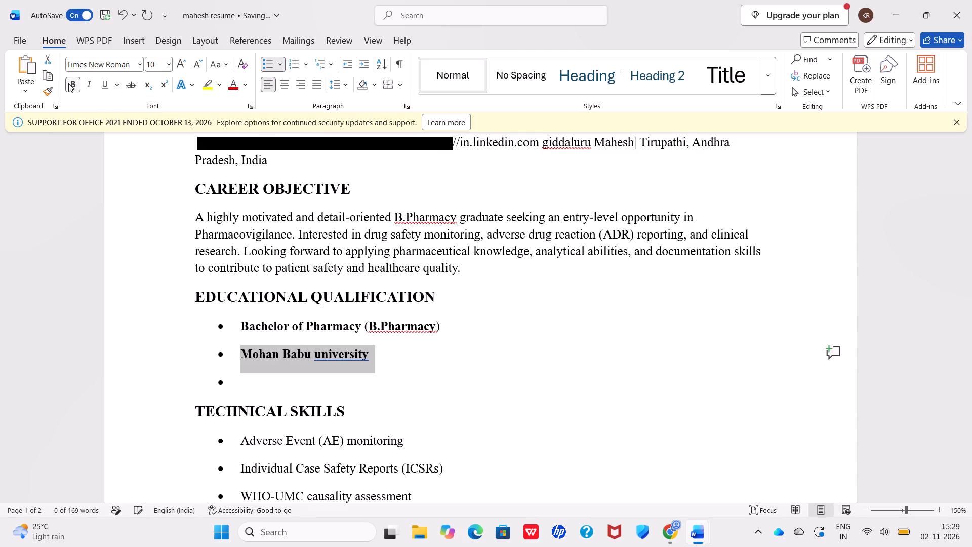
# Append ",Tirupathi" to the "Mohan Babu university" bullet.
pyautogui.click(388, 361)
pyautogui.press(',')
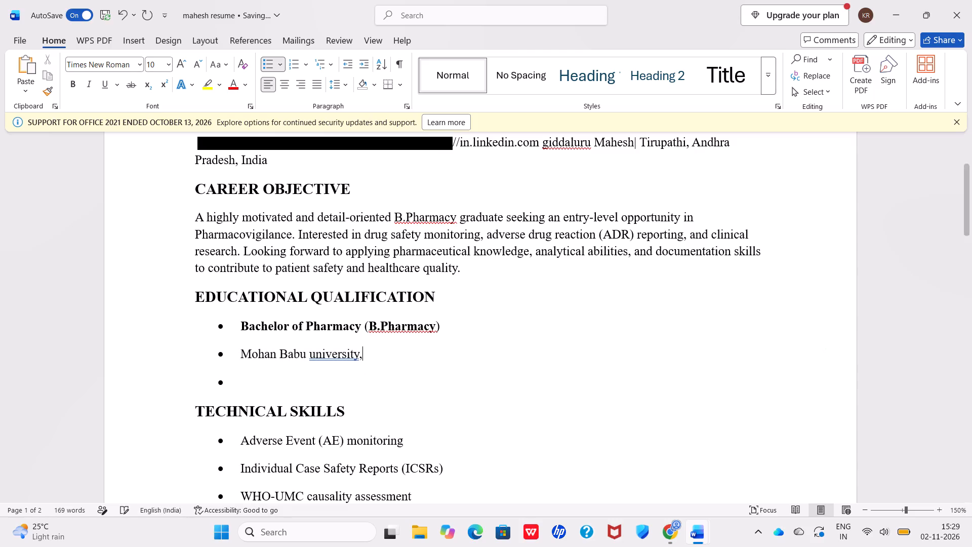
pyautogui.write('tirupathi')
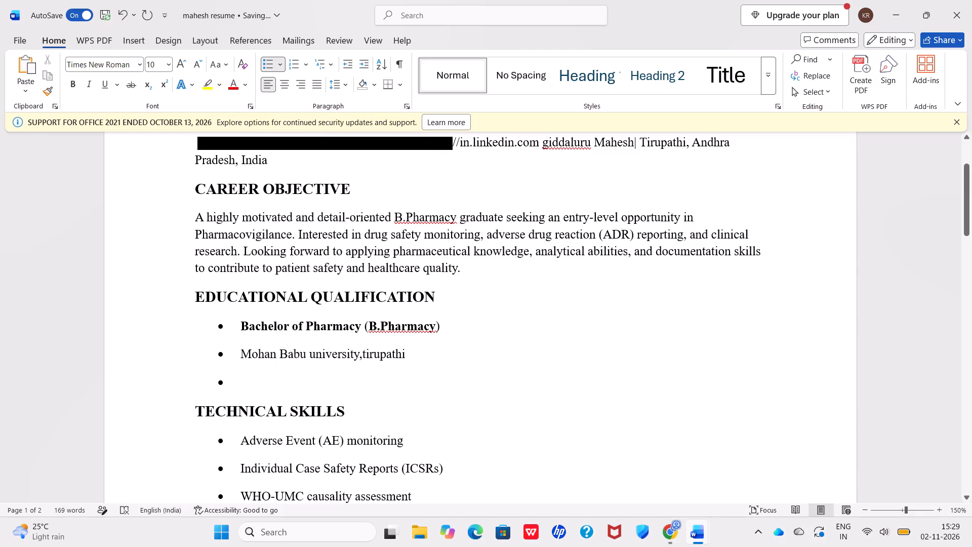
pyautogui.press('space')
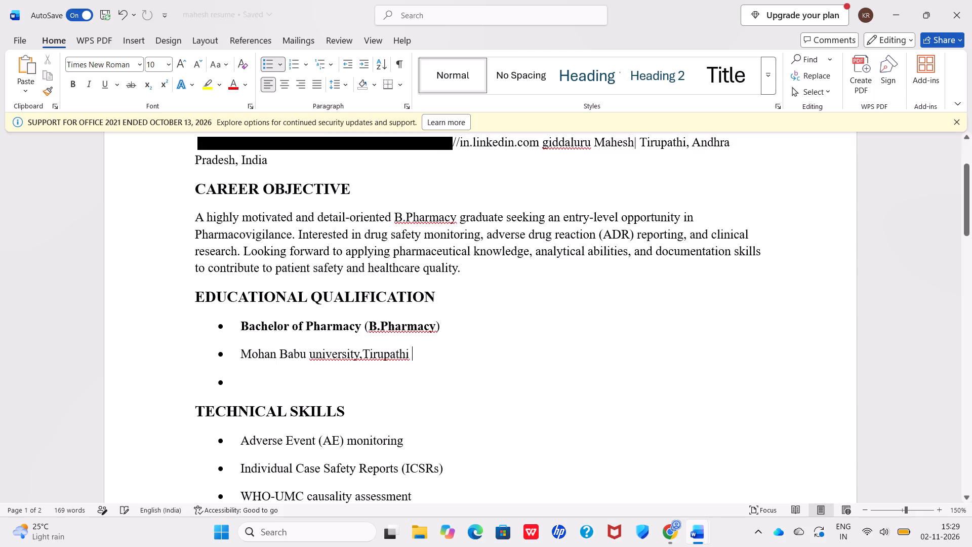
# Remove the bullet from the empty line above the TECHNICAL SKILLS heading.
pyautogui.click(226, 383)
pyautogui.press('BackSpace')
pyautogui.press('BackSpace')
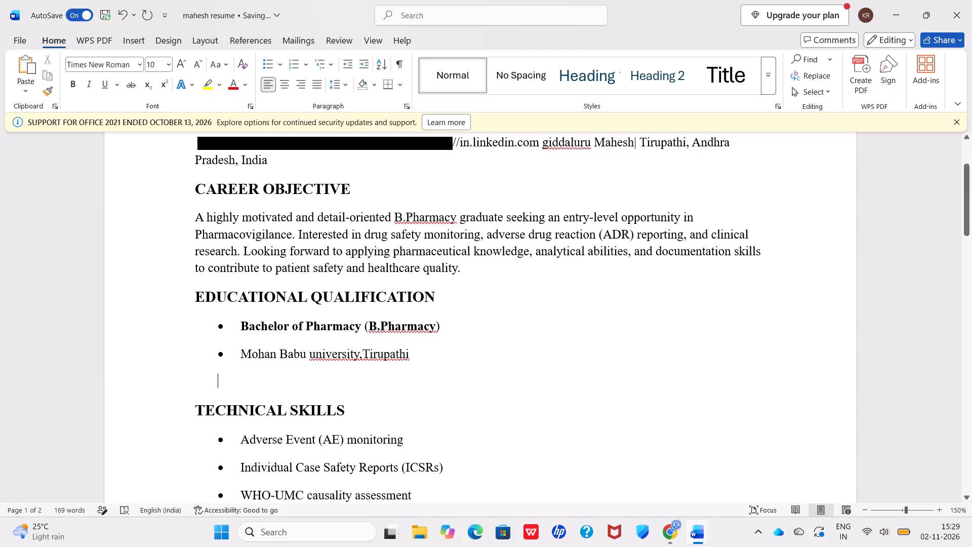
# Remove the bullet from the "Mohan Babu university,Tirupathi" line and indent it with spaces to align under the Bachelor of Pharmacy text.
pyautogui.click(232, 353)
pyautogui.press('BackSpace')
pyautogui.press('BackSpace')
pyautogui.press('space')
pyautogui.press('space')
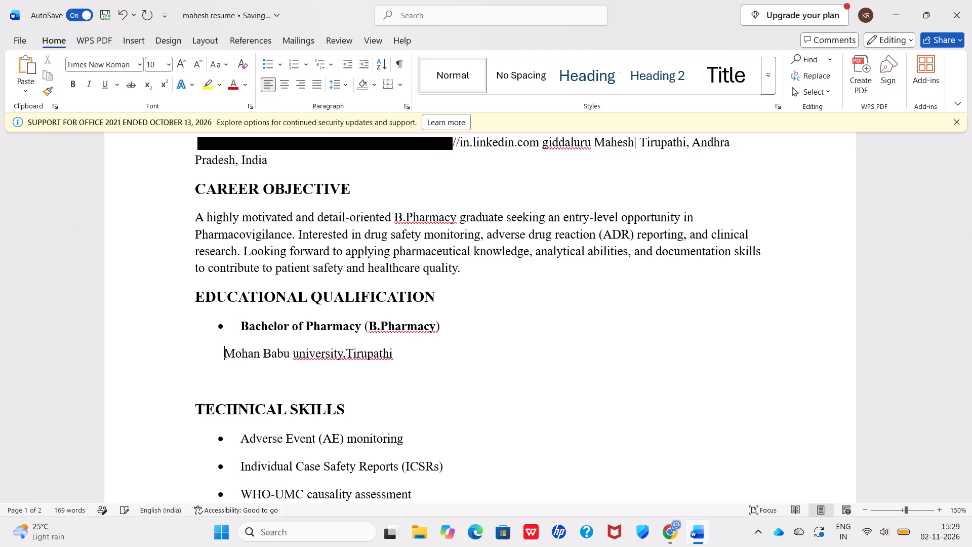
pyautogui.press('space')
pyautogui.press('space')
pyautogui.press('space')
pyautogui.press('space')
pyautogui.press('space')
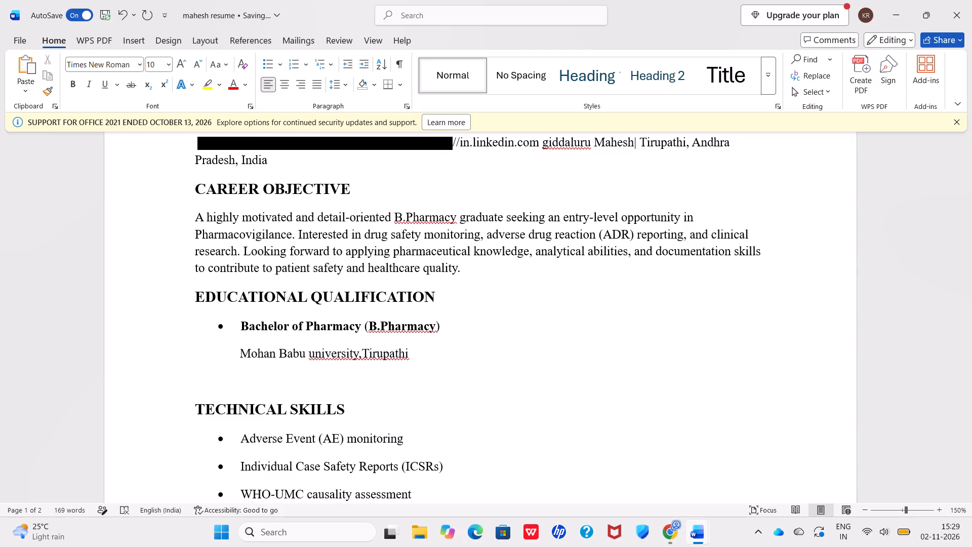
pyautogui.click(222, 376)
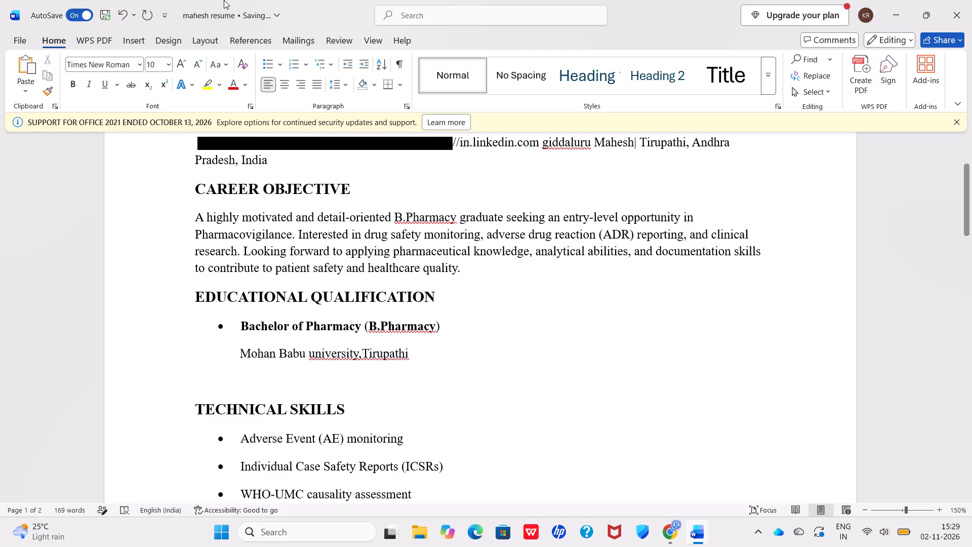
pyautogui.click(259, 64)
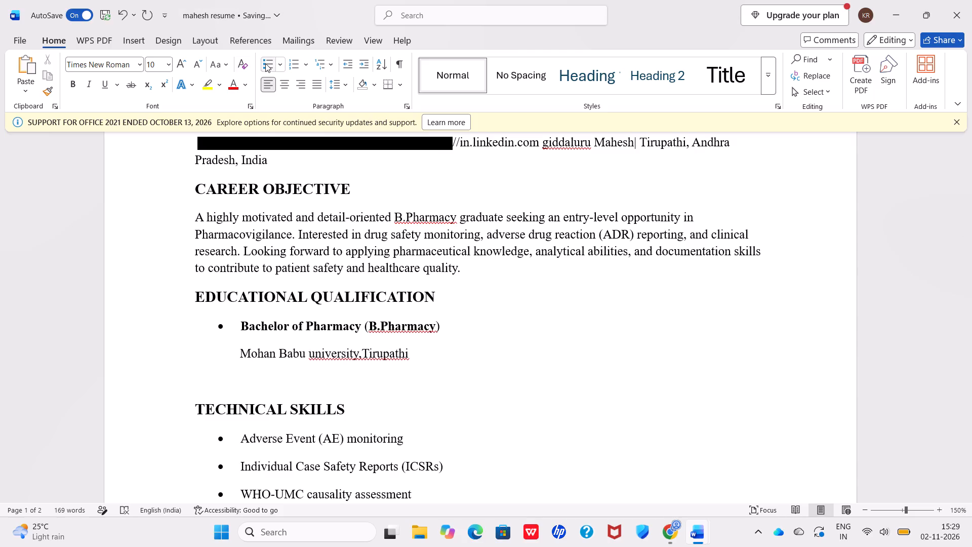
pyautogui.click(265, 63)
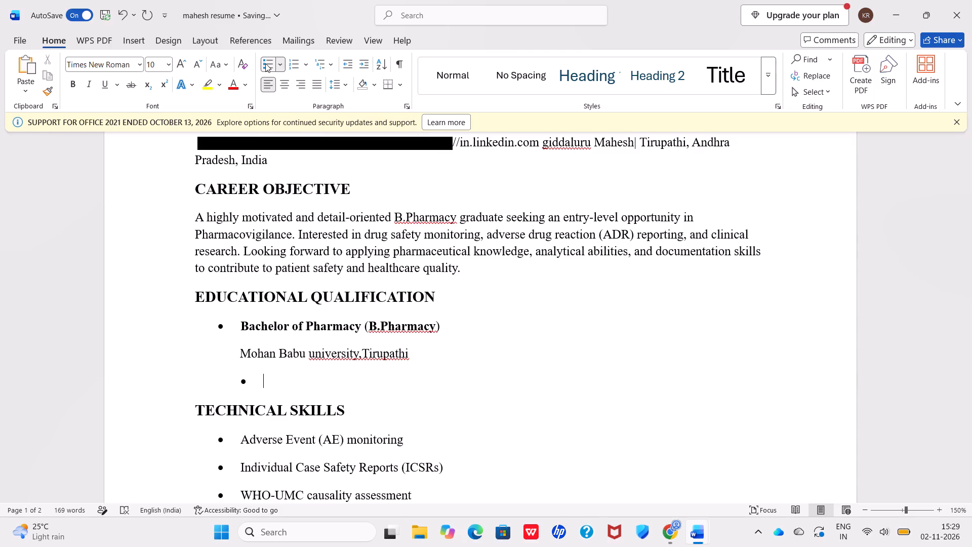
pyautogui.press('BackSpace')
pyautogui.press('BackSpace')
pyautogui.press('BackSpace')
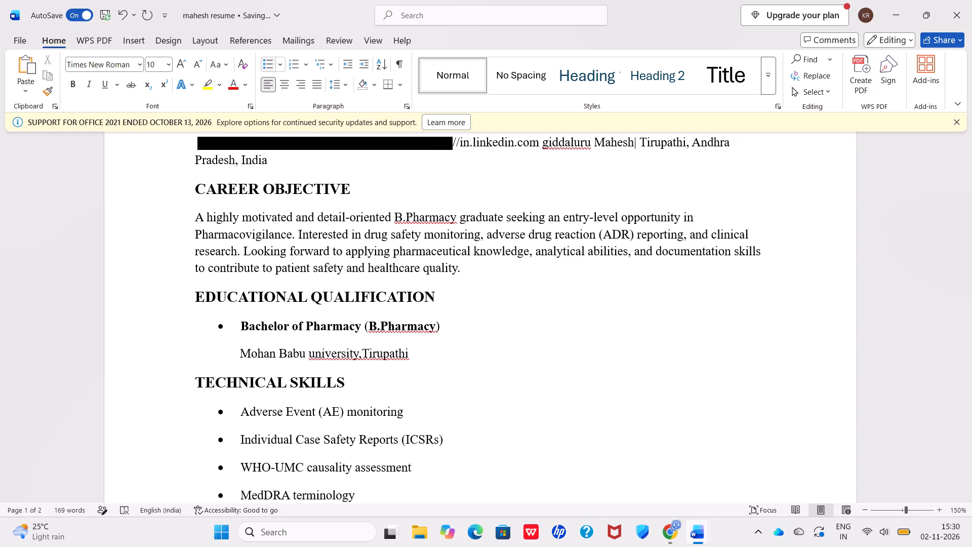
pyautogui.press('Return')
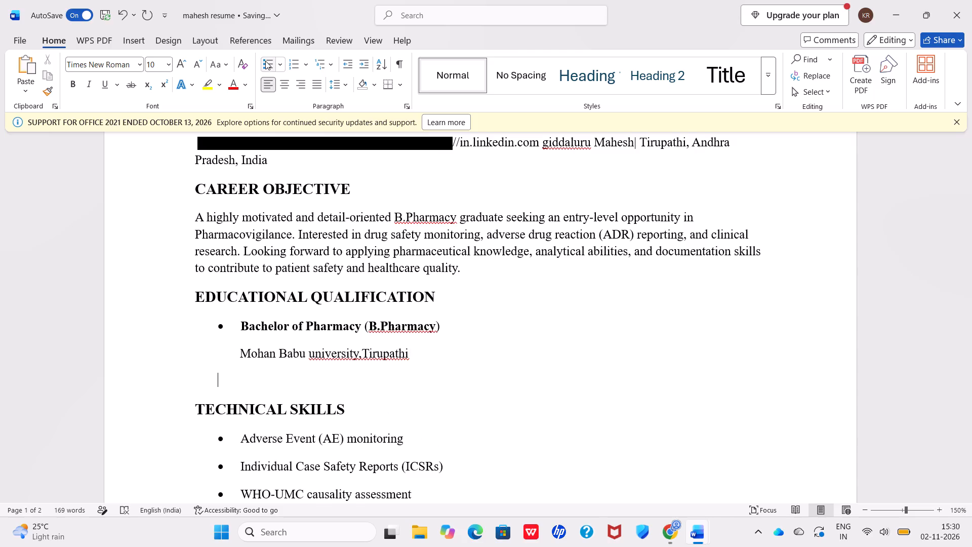
# Clear the indent of the empty line above TECHNICAL SKILLS and add a bullet there reading "intermediate".
pyautogui.click(265, 61)
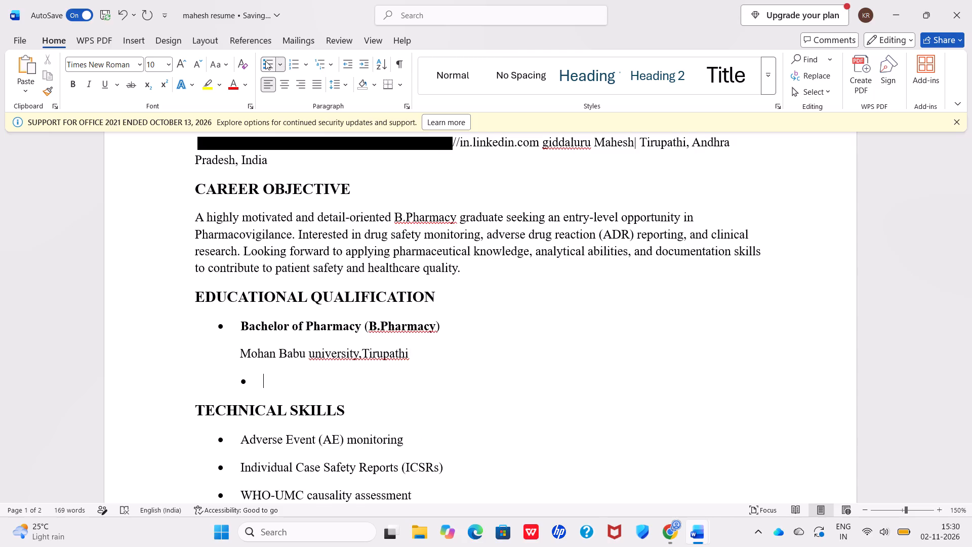
pyautogui.moveTo(265, 61); pyautogui.dragTo(286, 218)
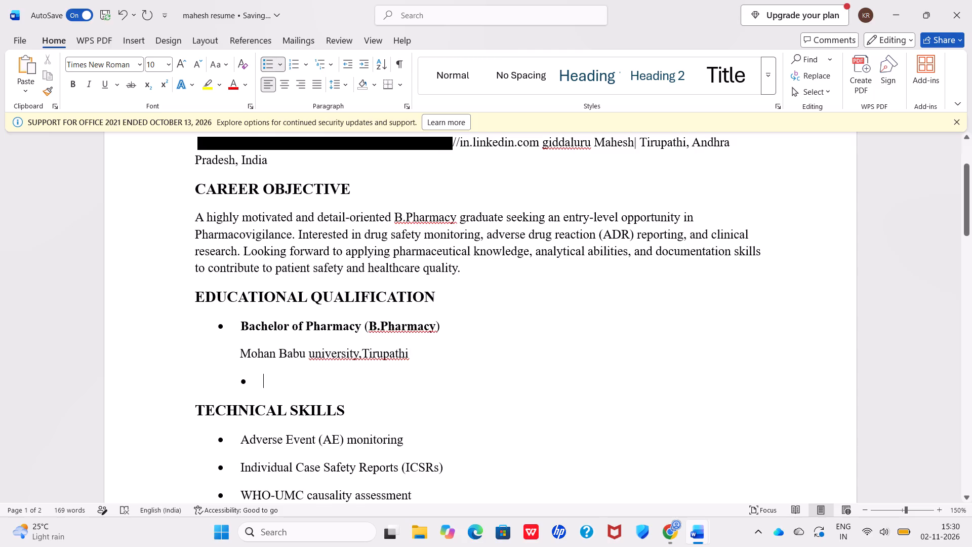
pyautogui.moveTo(233, 387); pyautogui.dragTo(241, 382)
pyautogui.moveTo(241, 382); pyautogui.dragTo(247, 382)
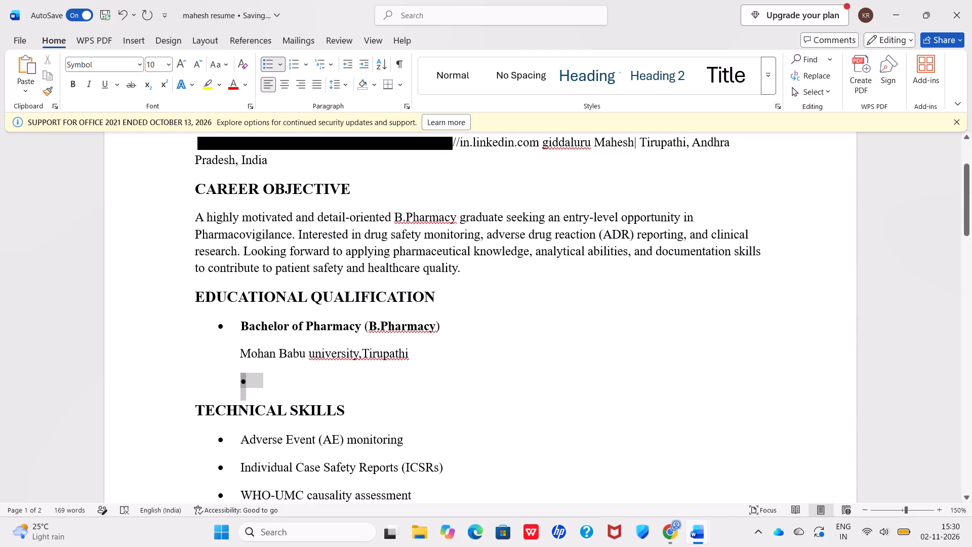
pyautogui.press('c')
pyautogui.press('BackSpace')
pyautogui.press('BackSpace')
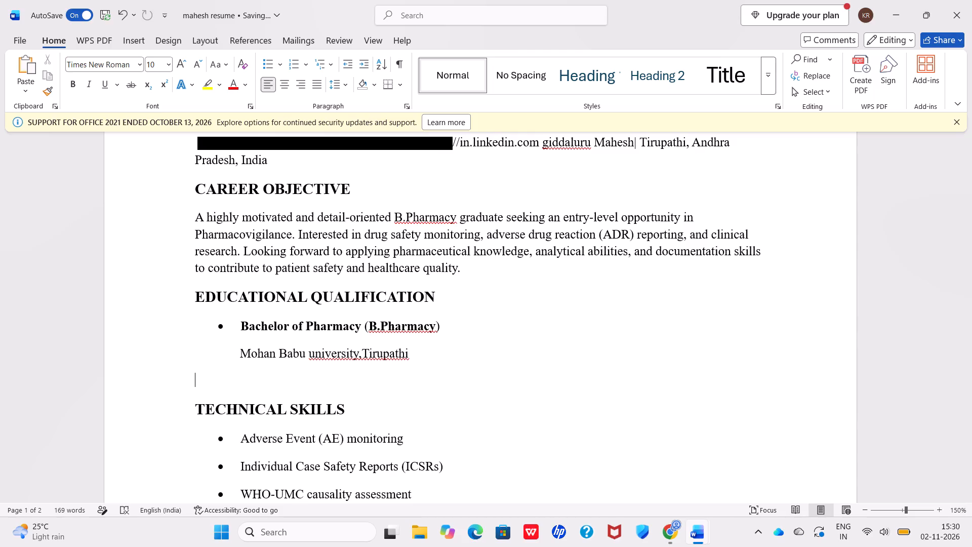
pyautogui.click(266, 64)
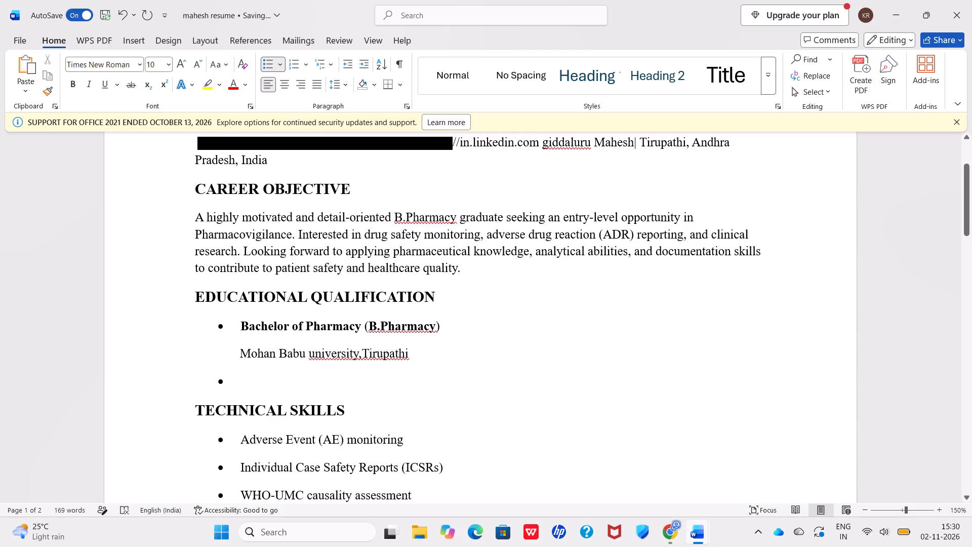
pyautogui.write('intermedi')
pyautogui.write('ate')
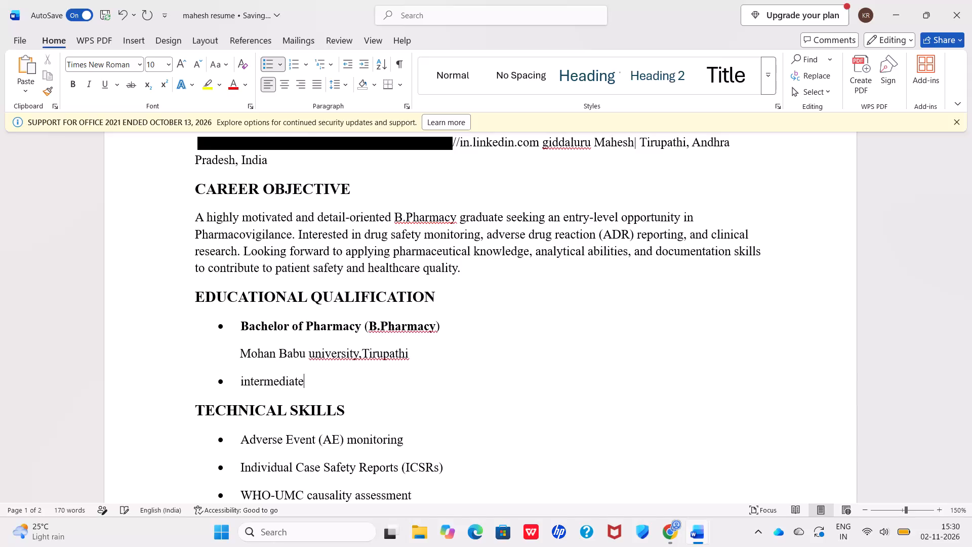
# Make the "intermediate" bullet text bold.
pyautogui.moveTo(237, 382); pyautogui.dragTo(335, 382)
pyautogui.click(75, 88)
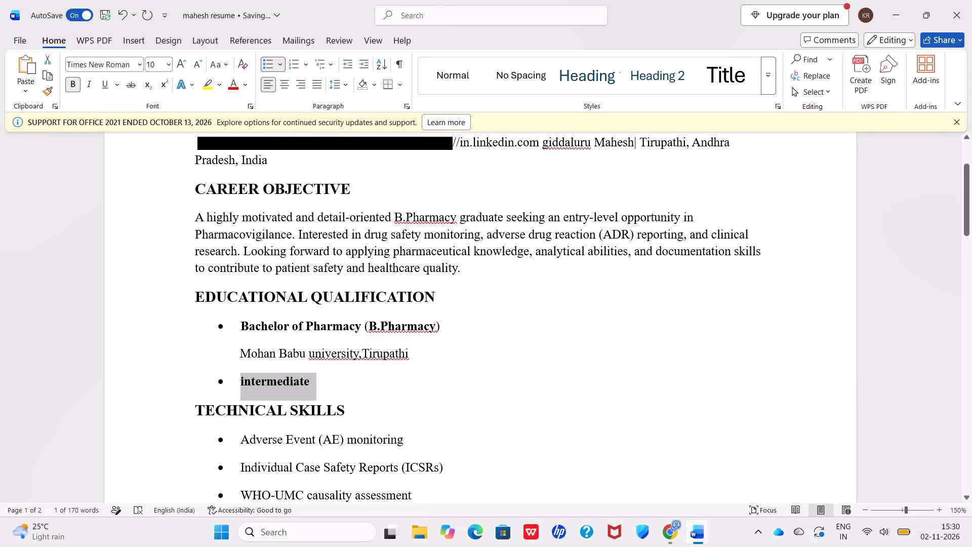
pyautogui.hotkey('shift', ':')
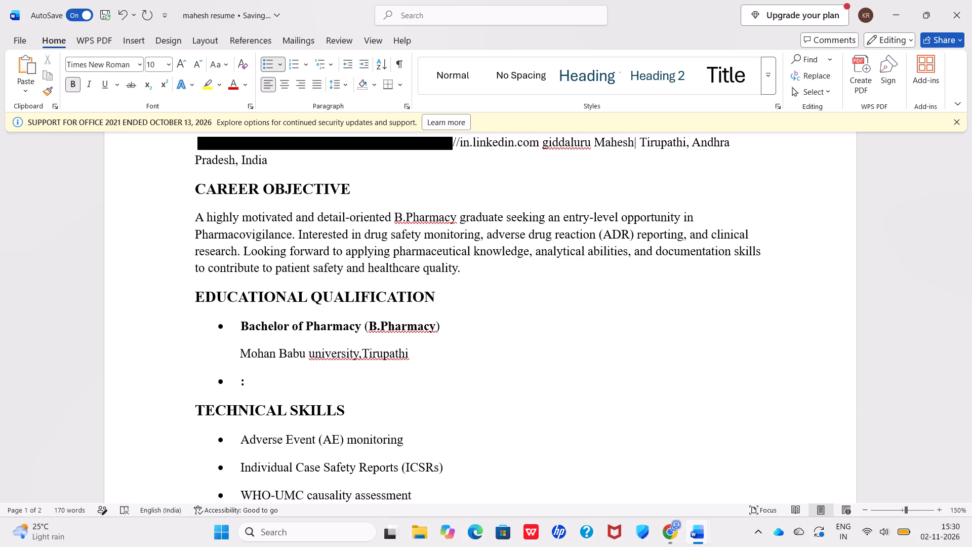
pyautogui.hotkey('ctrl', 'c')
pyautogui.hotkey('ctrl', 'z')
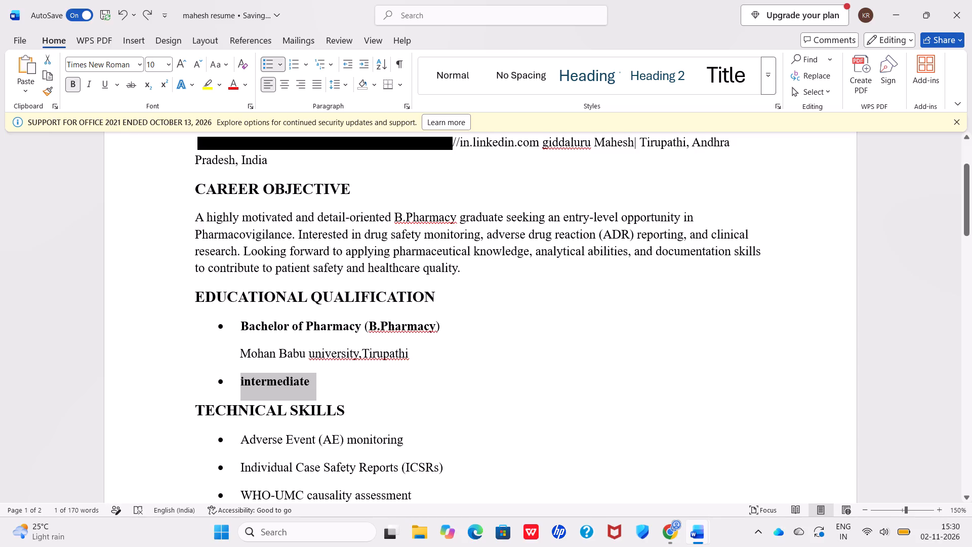
# Capitalise the first letter of the "intermediate" bullet so that it reads "Intermediate".
pyautogui.click(244, 380)
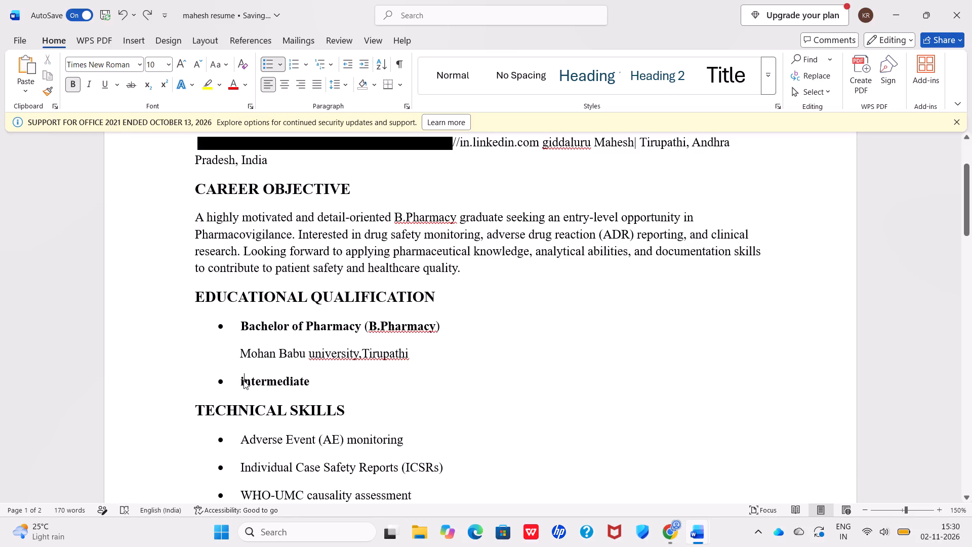
pyautogui.press('BackSpace')
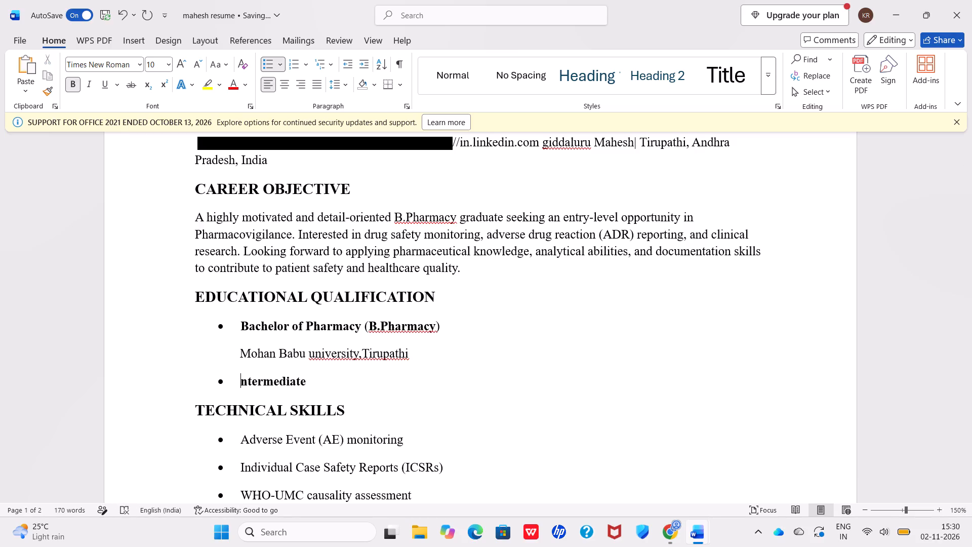
pyautogui.hotkey('shift', 'i')
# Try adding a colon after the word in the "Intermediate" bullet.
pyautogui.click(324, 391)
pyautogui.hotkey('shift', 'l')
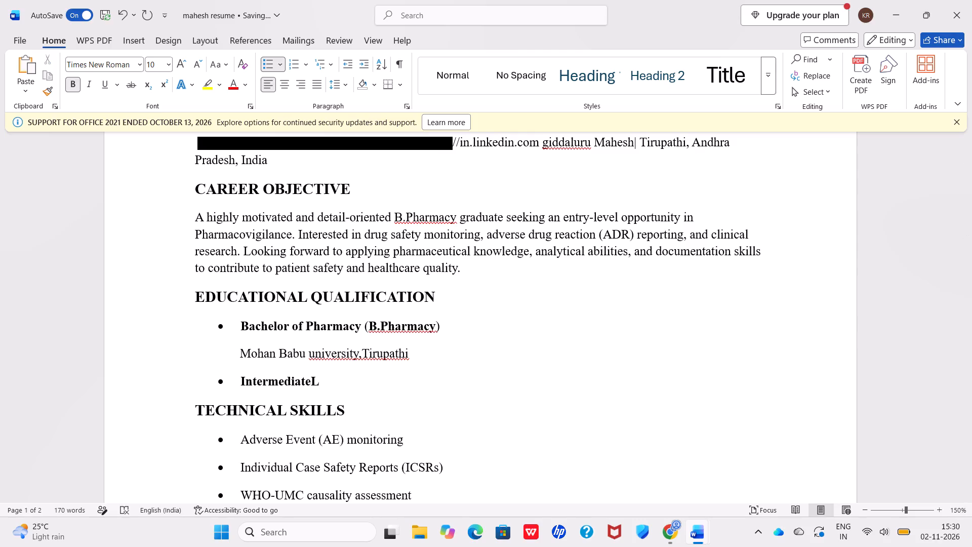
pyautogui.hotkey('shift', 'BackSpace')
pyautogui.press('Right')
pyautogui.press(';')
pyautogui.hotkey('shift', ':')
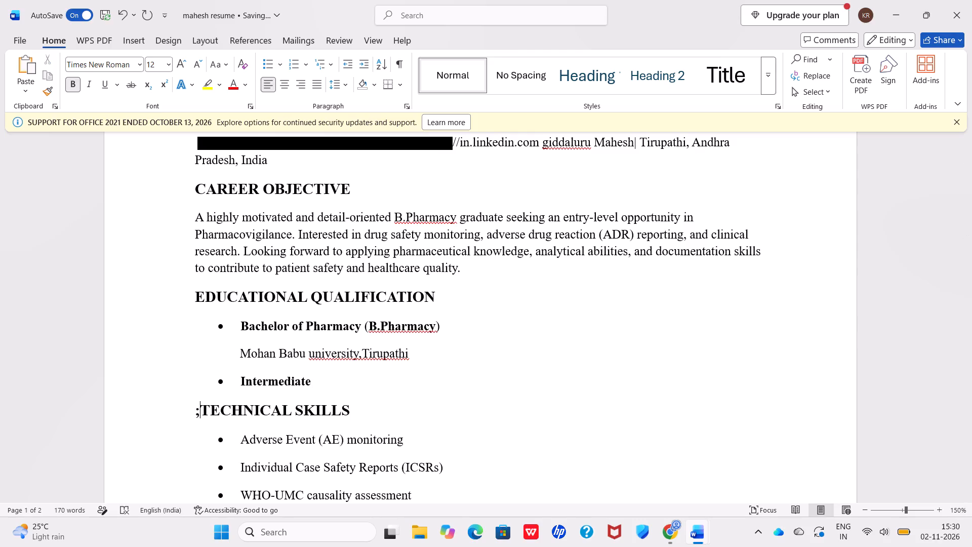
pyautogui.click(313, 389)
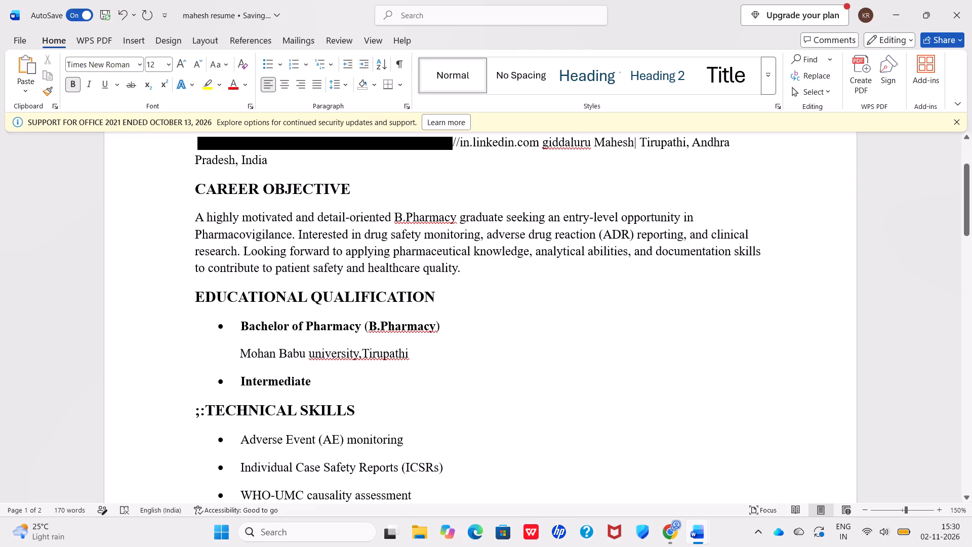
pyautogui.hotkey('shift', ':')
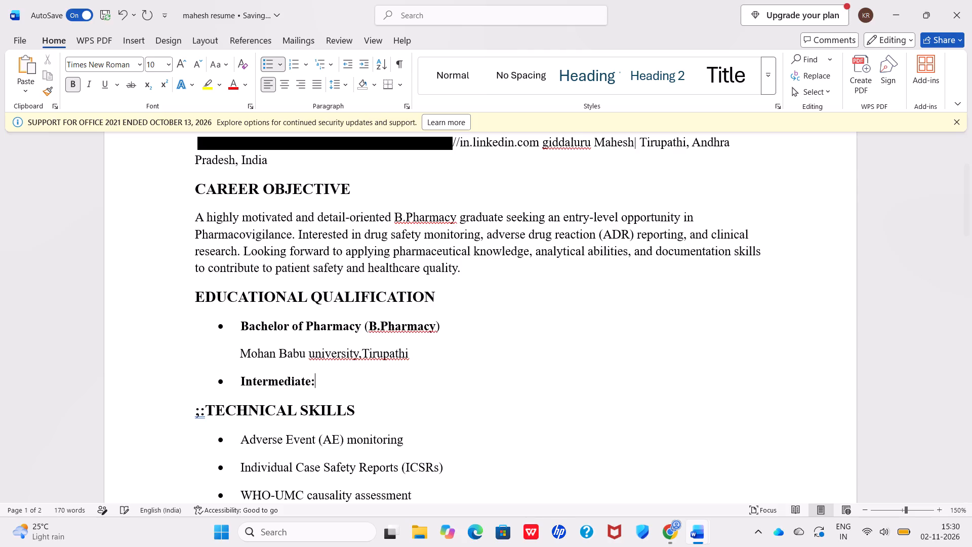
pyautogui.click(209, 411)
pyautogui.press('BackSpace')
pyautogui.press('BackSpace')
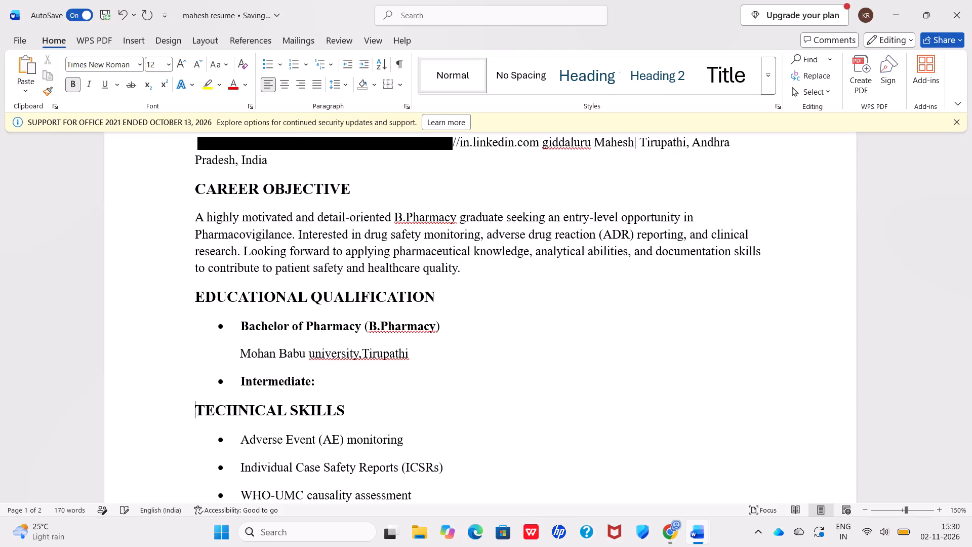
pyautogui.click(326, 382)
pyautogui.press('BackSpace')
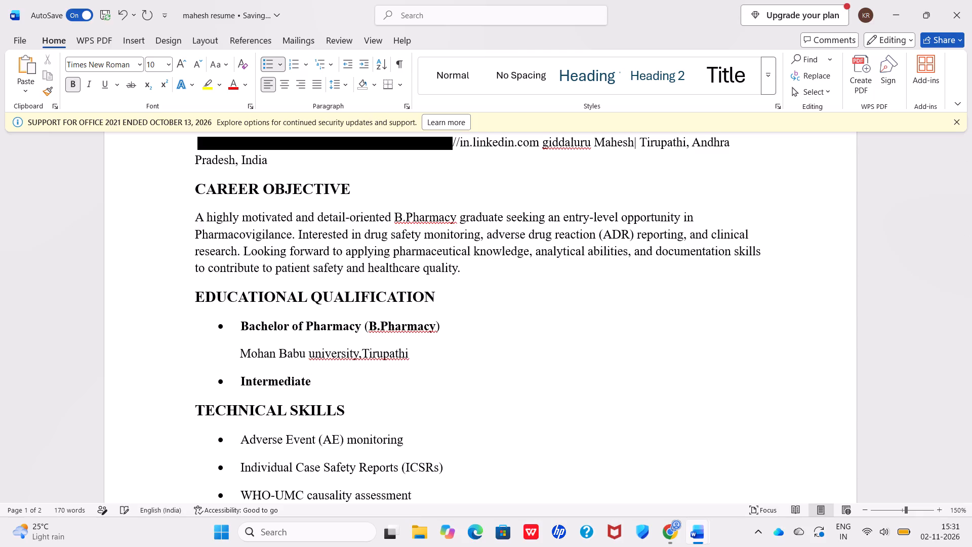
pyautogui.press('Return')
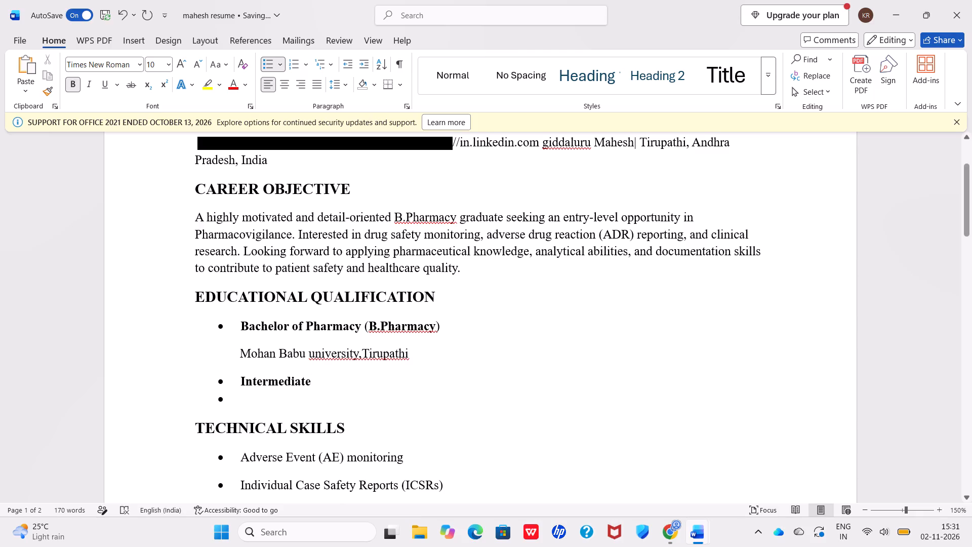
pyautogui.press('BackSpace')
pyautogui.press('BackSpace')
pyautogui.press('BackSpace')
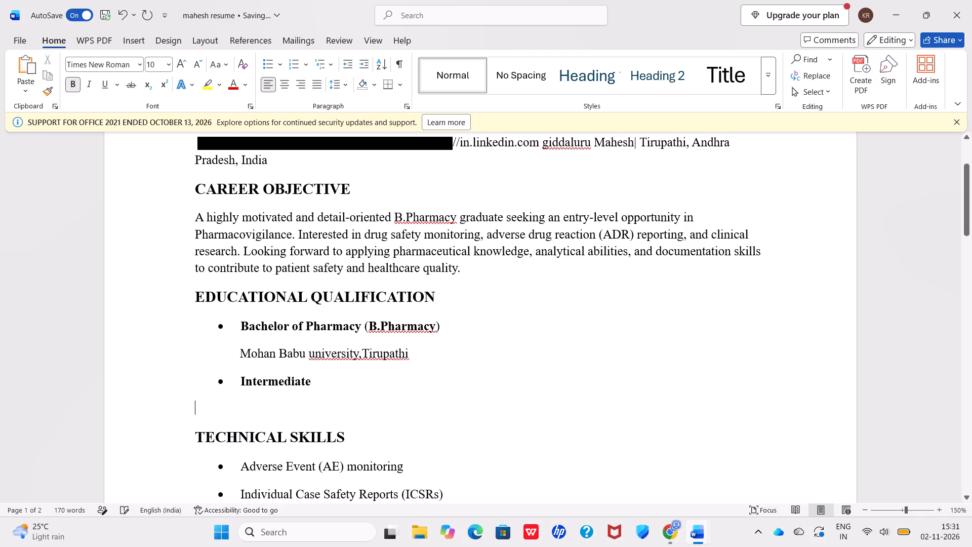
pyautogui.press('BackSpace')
# Add a bullet reading "Narayana jr collage (Nellore)" directly below the "Intermediate" bullet.
pyautogui.press('Return')
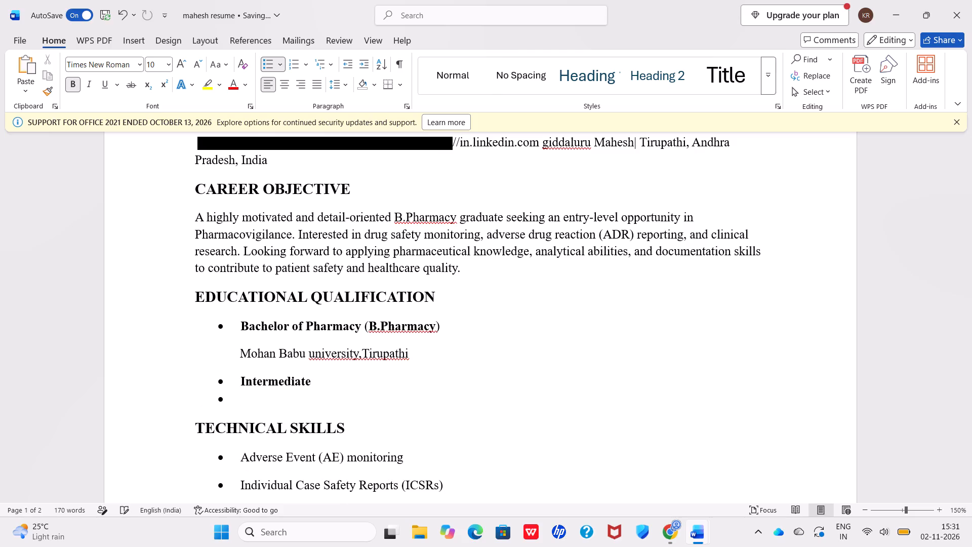
pyautogui.write('naraya')
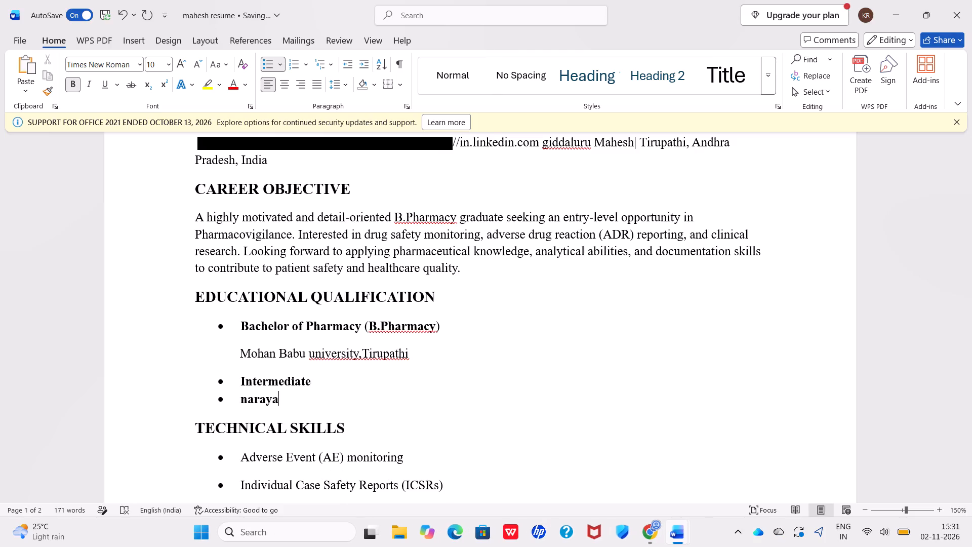
pyautogui.write('na')
pyautogui.press('space')
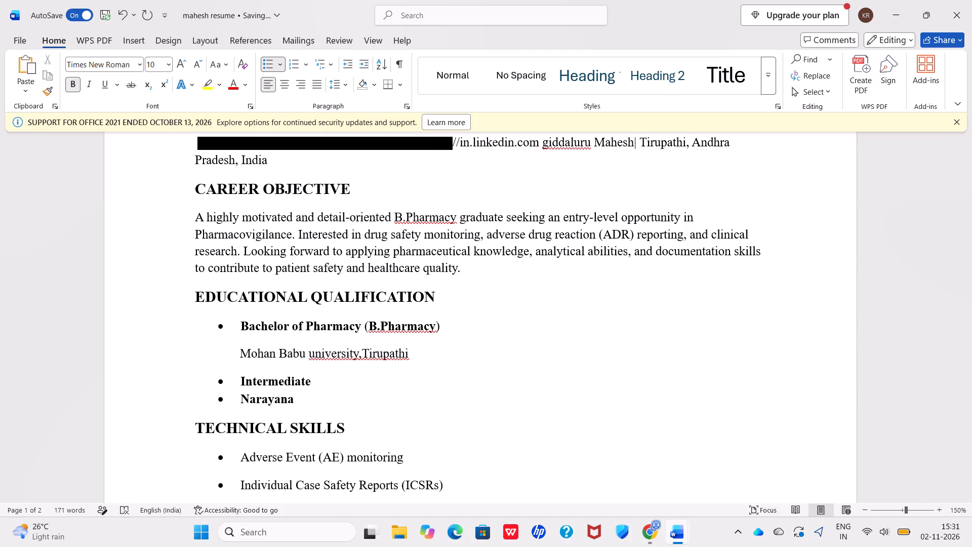
pyautogui.write('jr collage nello')
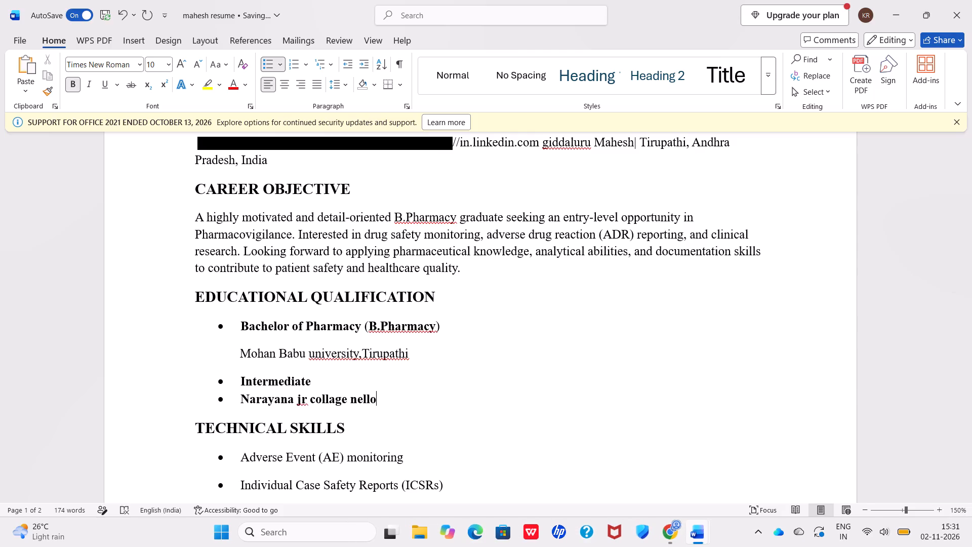
pyautogui.write('re')
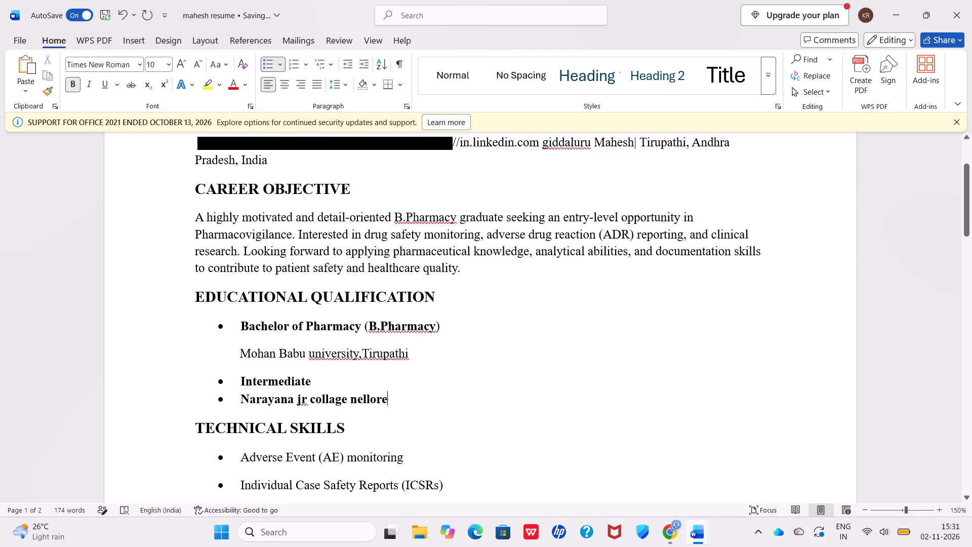
pyautogui.hotkey('shift', ')')
pyautogui.click(349, 403)
pyautogui.hotkey('shift', '(')
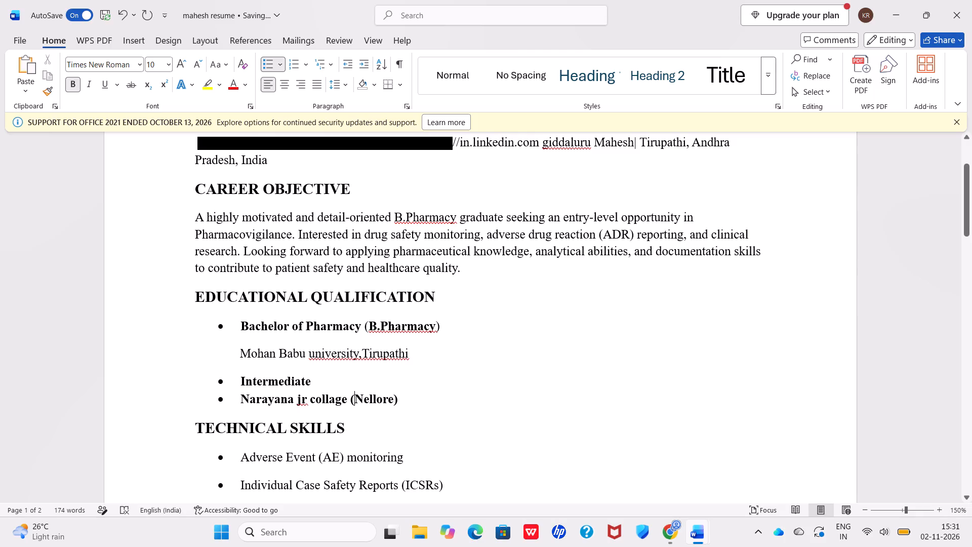
# Remove the bold formatting from the "Narayana jr collage (Nellore)" bullet.
pyautogui.moveTo(233, 400); pyautogui.dragTo(430, 397)
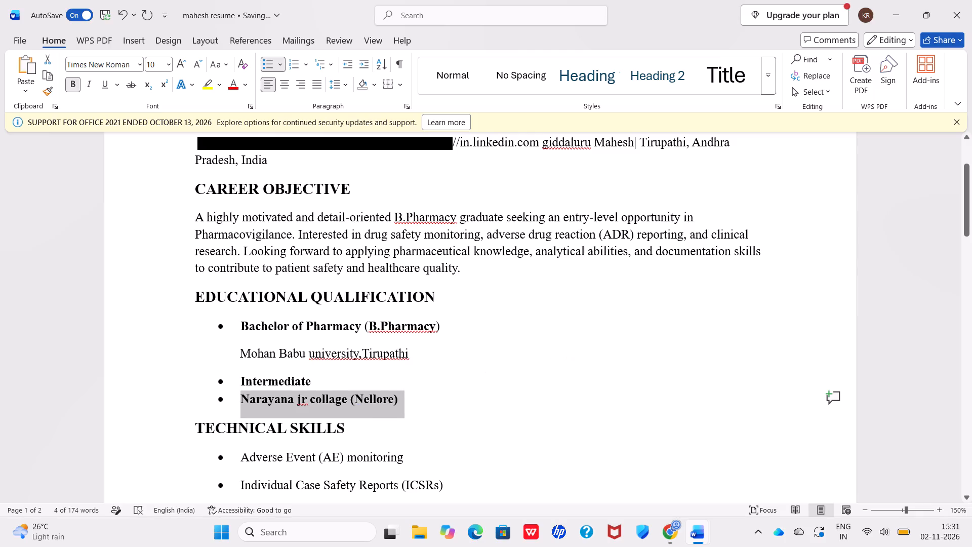
pyautogui.click(74, 81)
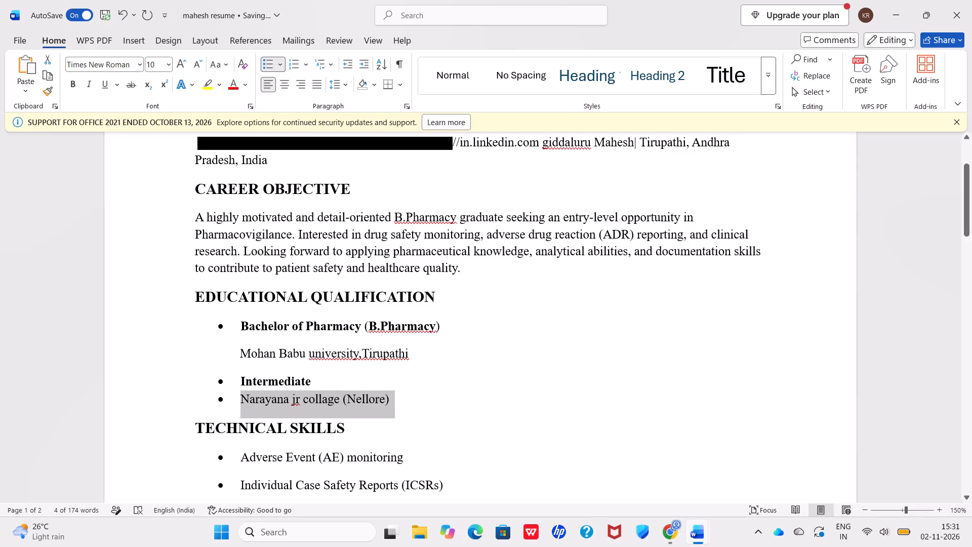
# Add "87" after "Narayana jr collage (Nellore)" on the same line, separated from the college name by a wide gap of spaces.
pyautogui.click(419, 398)
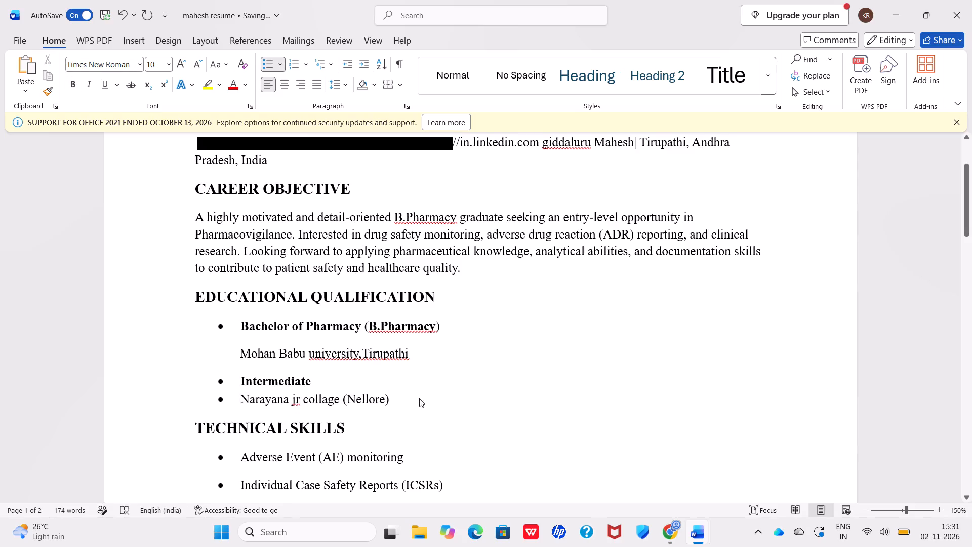
pyautogui.press('space')
pyautogui.write('87')
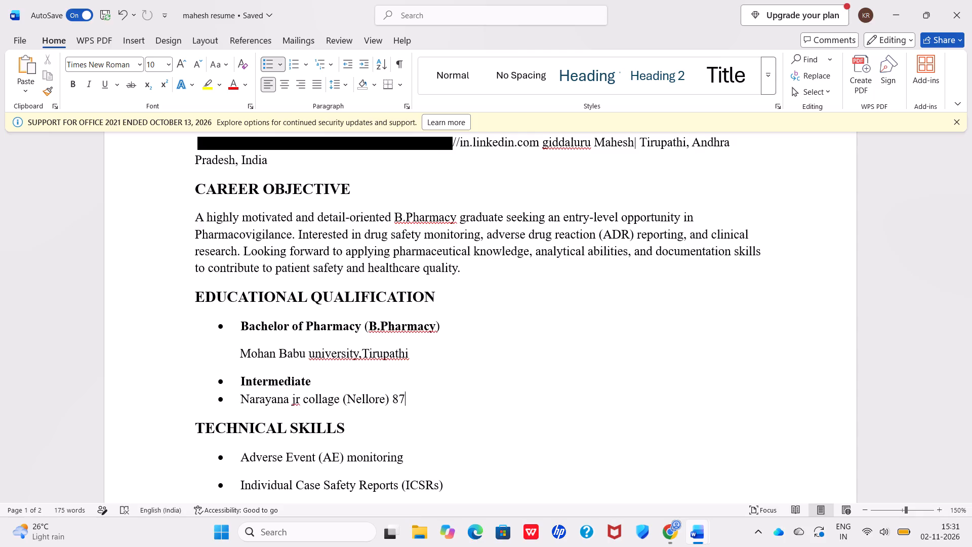
pyautogui.click(391, 398)
pyautogui.press('space')
pyautogui.press('space')
pyautogui.press('space')
pyautogui.press('space')
pyautogui.press('space')
pyautogui.press('space')
pyautogui.press('space')
pyautogui.press('space')
pyautogui.press('space')
pyautogui.press('space')
pyautogui.press('space')
pyautogui.press('space')
pyautogui.press('space')
pyautogui.press('space')
pyautogui.press('space')
pyautogui.press('space')
pyautogui.press('space')
pyautogui.press('space')
pyautogui.press('space')
pyautogui.press('space')
pyautogui.press('BackSpace')
pyautogui.press('BackSpace')
pyautogui.press('BackSpace')
pyautogui.press('BackSpace')
pyautogui.press('BackSpace')
pyautogui.press('BackSpace')
pyautogui.press('BackSpace')
pyautogui.press('BackSpace')
pyautogui.press('BackSpace')
pyautogui.press('BackSpace')
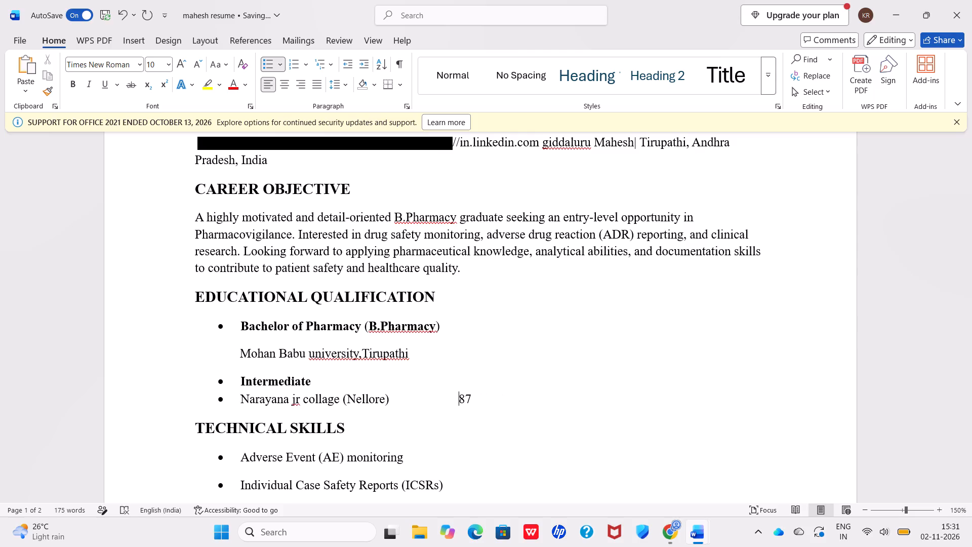
# Label the score on the Narayana jr collage line so that it reads "percentage:87%".
pyautogui.write('percenta')
pyautogui.write('ge')
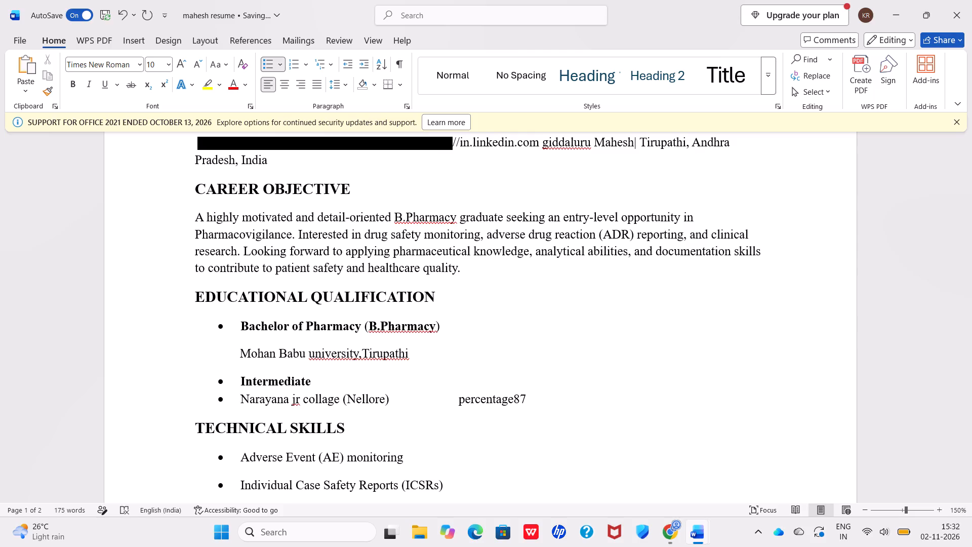
pyautogui.hotkey('shift', ':')
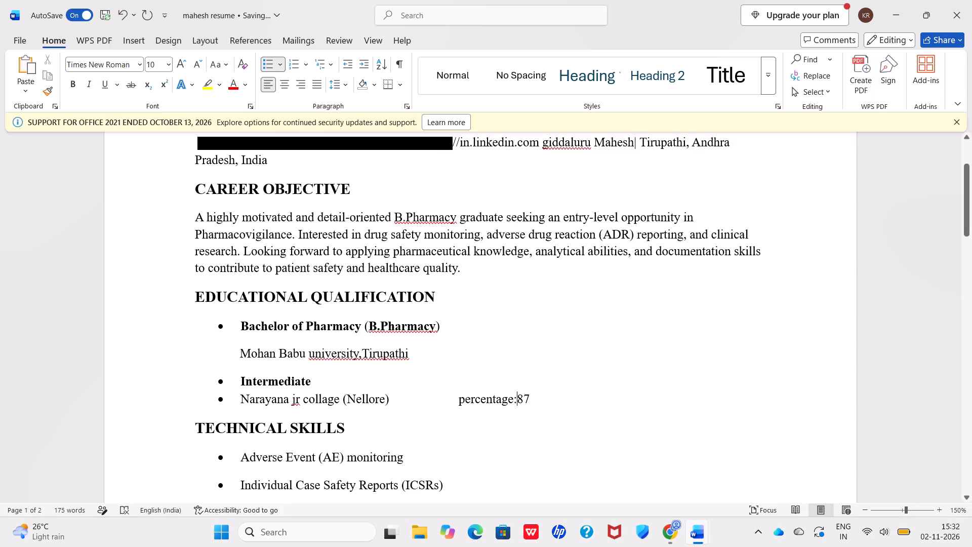
pyautogui.click(539, 395)
pyautogui.click(539, 395)
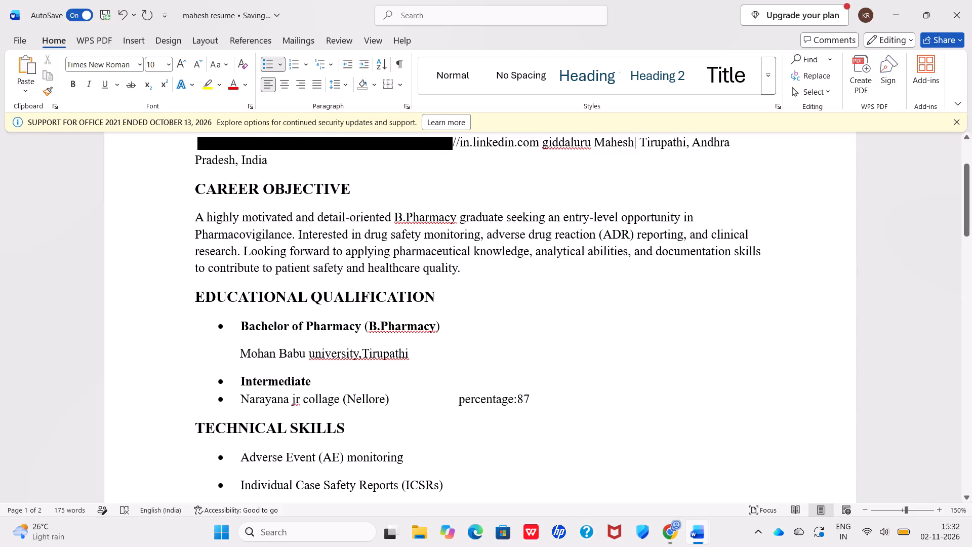
pyautogui.keyDown('shift'); pyautogui.click(539, 395); pyautogui.keyUp('shift')
pyautogui.hotkey('shift', '%')
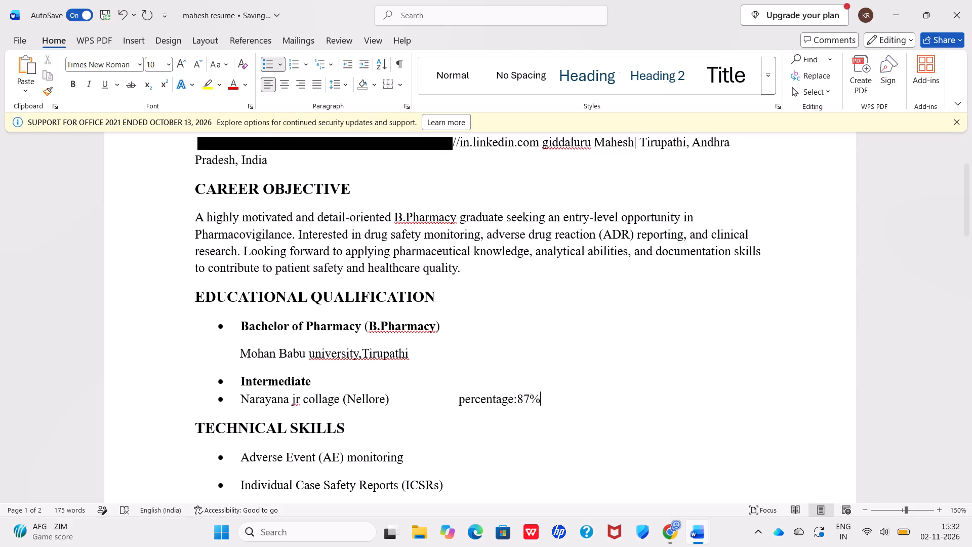
# Remove the bullet from the Narayana jr collage line, keeping it indented directly beneath "Intermediate".
pyautogui.click(232, 395)
pyautogui.press('BackSpace')
pyautogui.press('BackSpace')
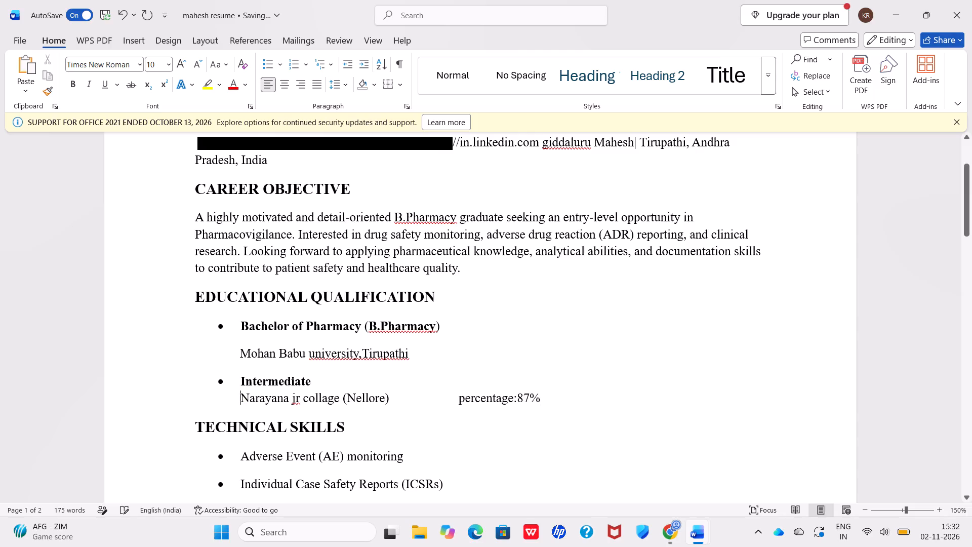
pyautogui.press('Return')
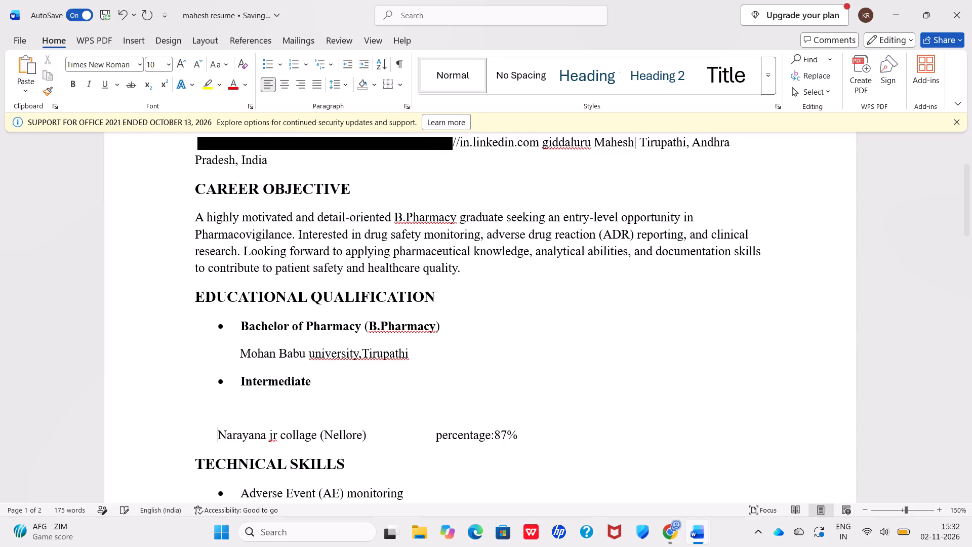
pyautogui.hotkey('ctrl', 'z')
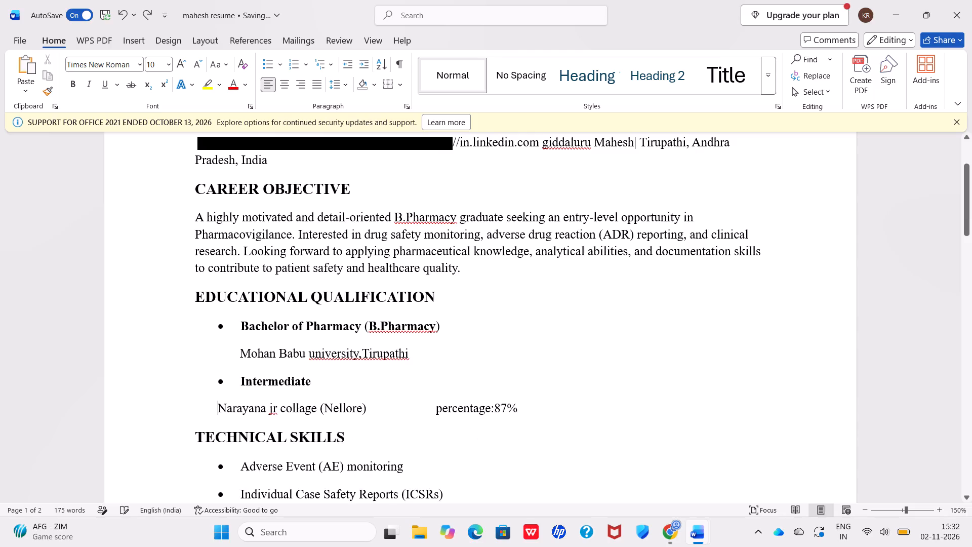
pyautogui.hotkey('ctrl', 'z')
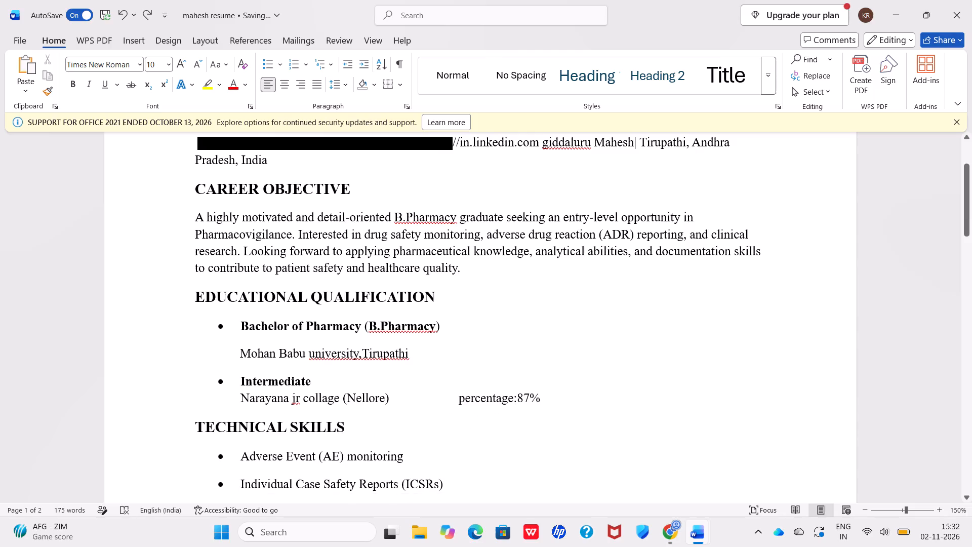
# Delete the leading spaces before "Mohan Babu university,Tirupathi" and place it as its own bullet below the Bachelor of Pharmacy entry.
pyautogui.moveTo(232, 395); pyautogui.dragTo(231, 355)
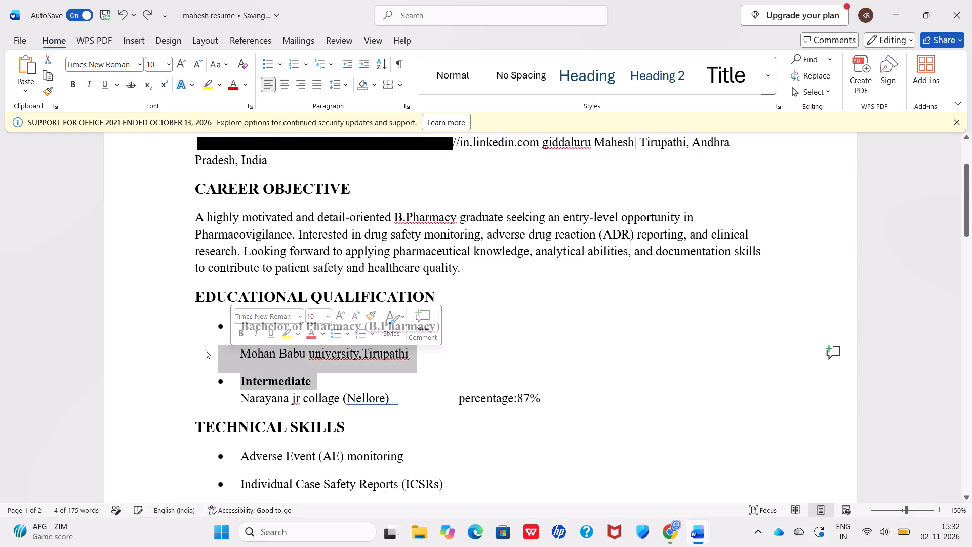
pyautogui.click(205, 349)
pyautogui.click(240, 353)
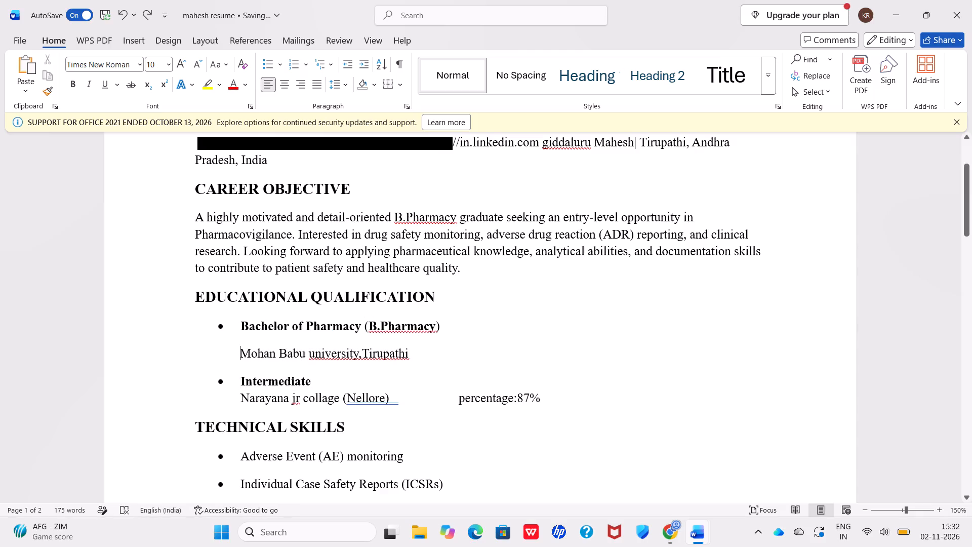
pyautogui.press('BackSpace')
pyautogui.press('BackSpace')
pyautogui.press('BackSpace')
pyautogui.press('BackSpace')
pyautogui.press('BackSpace')
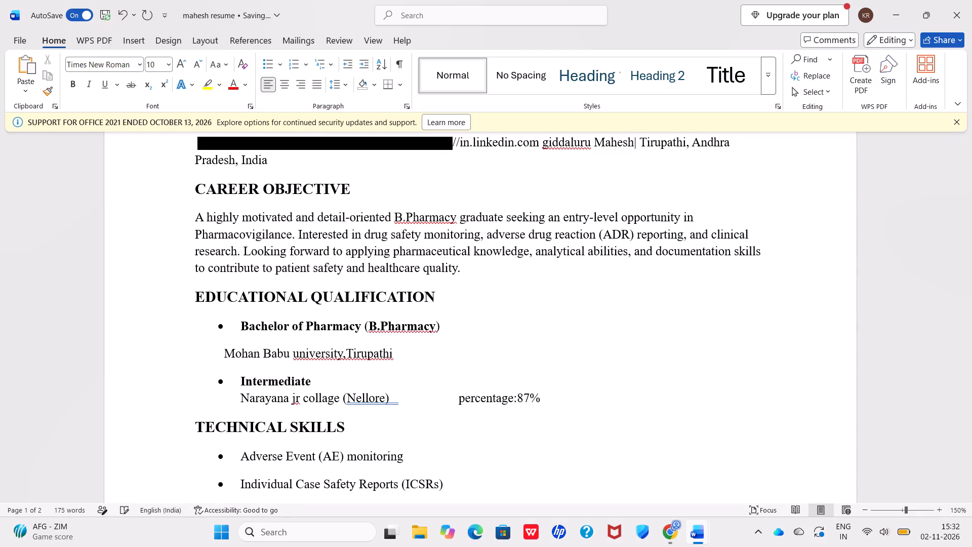
pyautogui.press('BackSpace')
pyautogui.press('BackSpace')
pyautogui.press('BackSpace')
pyautogui.press('BackSpace')
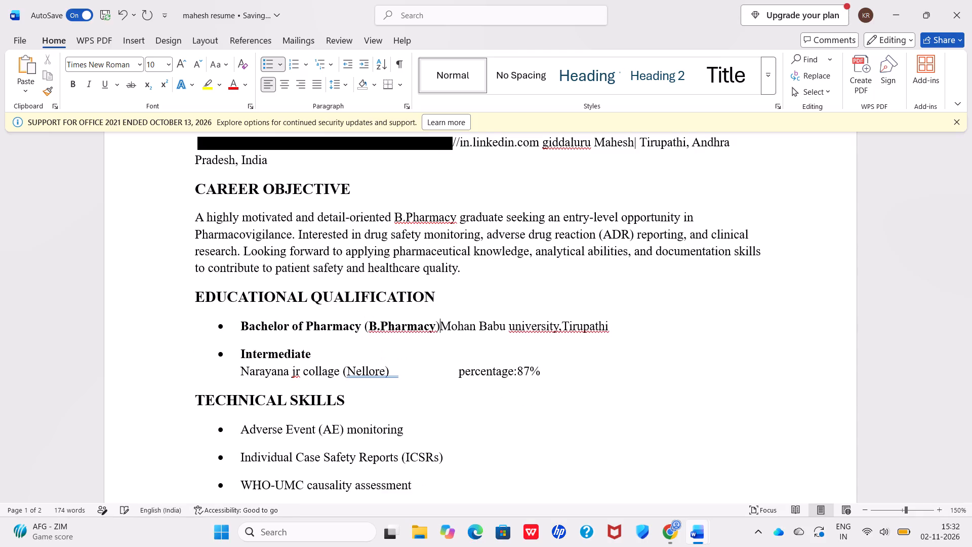
pyautogui.press('Return')
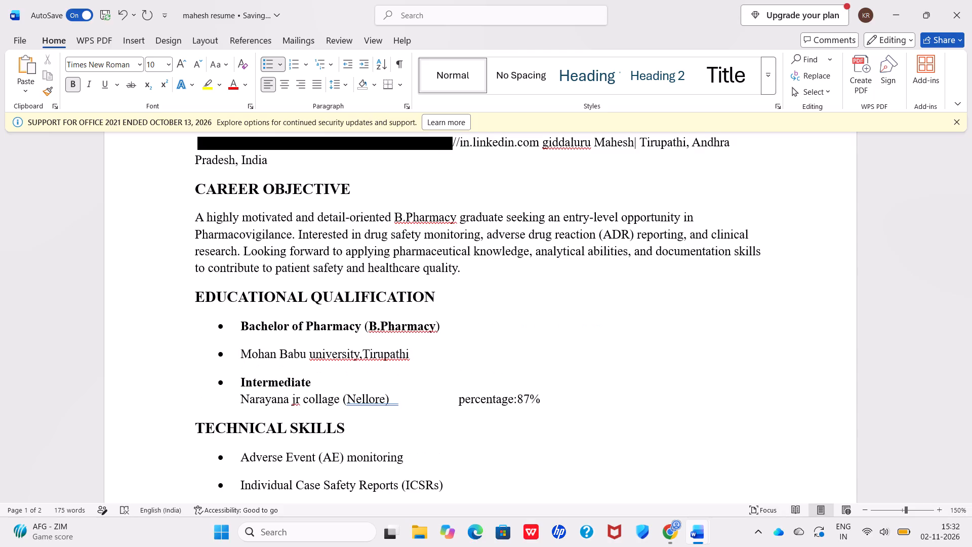
# Remove the bullet from the "Mohan Babu university,Tirupathi" line, keeping its text aligned beneath the Bachelor of Pharmacy entry.
pyautogui.moveTo(210, 355); pyautogui.dragTo(232, 354)
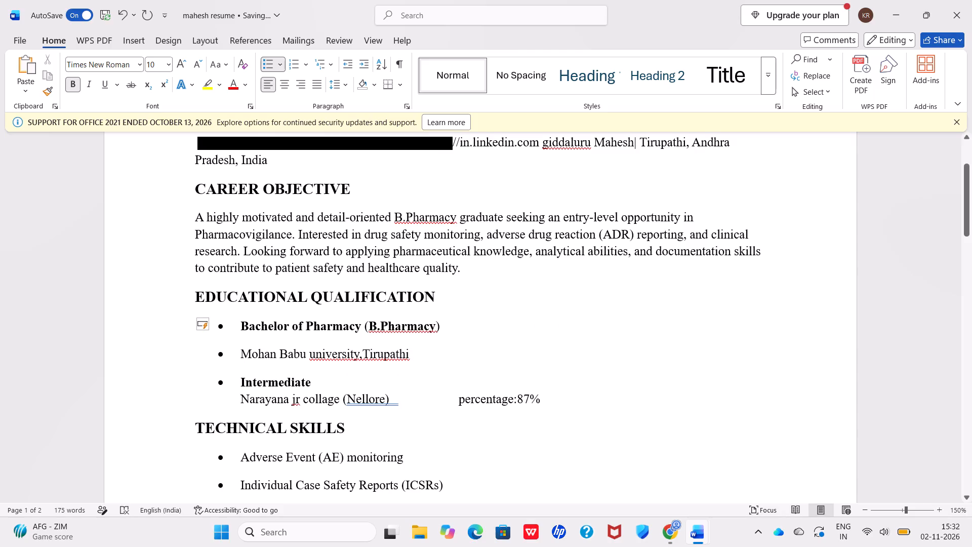
pyautogui.moveTo(232, 354); pyautogui.dragTo(215, 355)
pyautogui.doubleClick(215, 355)
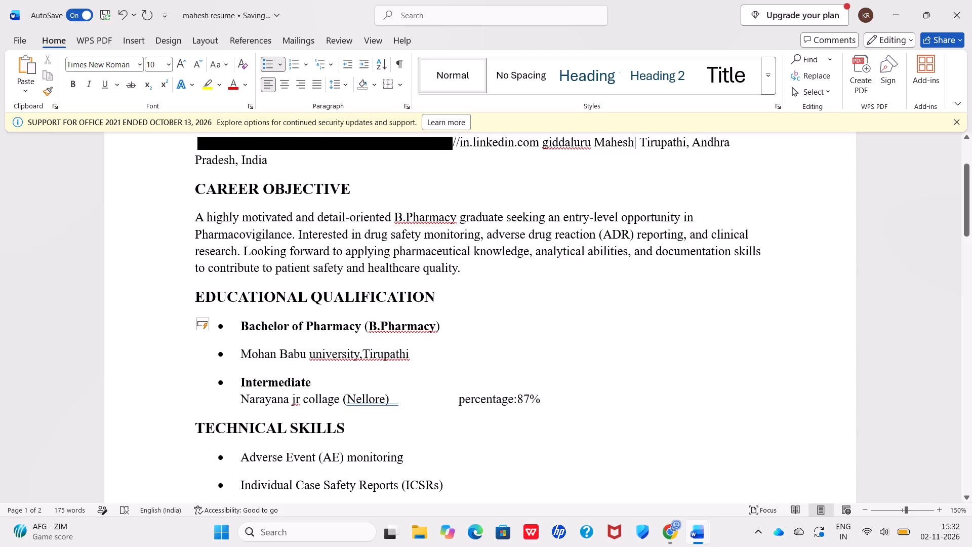
pyautogui.click(215, 355)
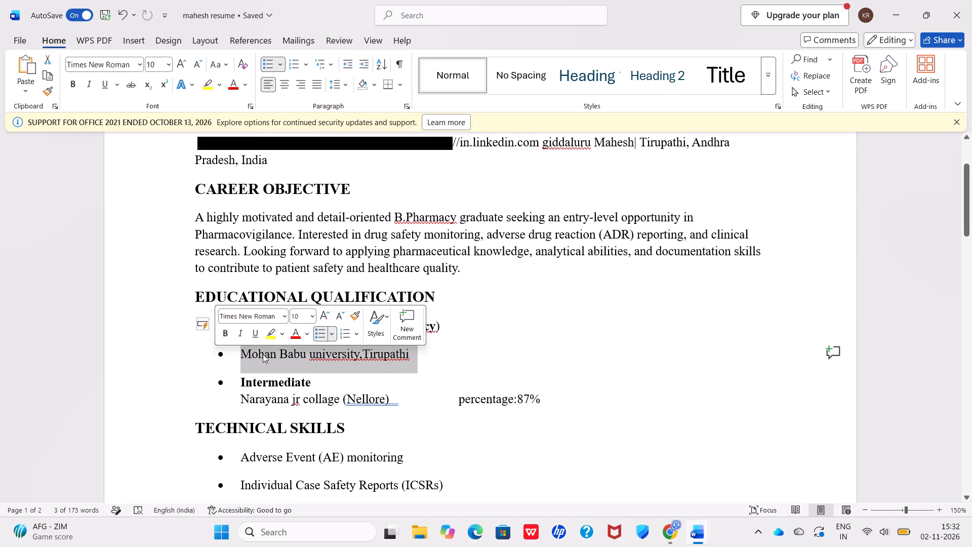
pyautogui.click(216, 353)
pyautogui.doubleClick(216, 353)
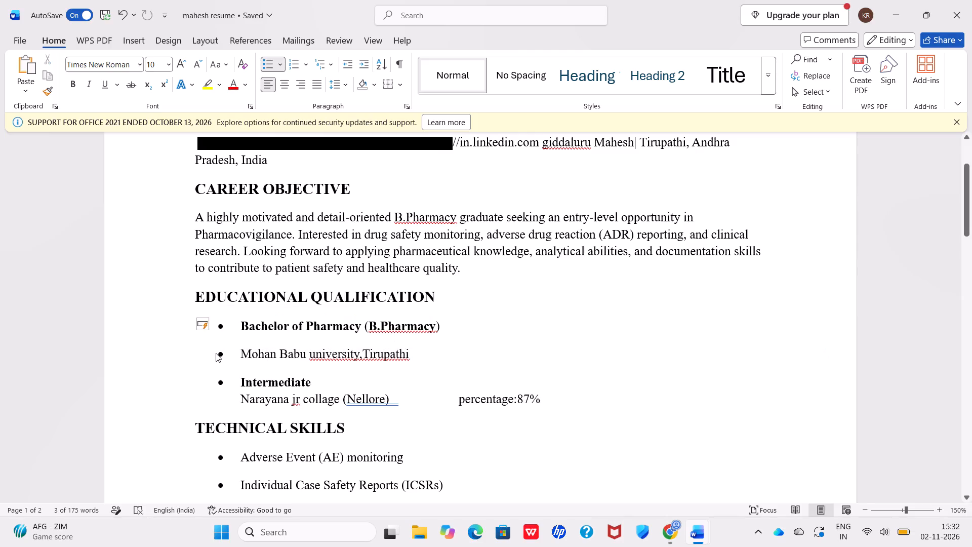
pyautogui.click(190, 358)
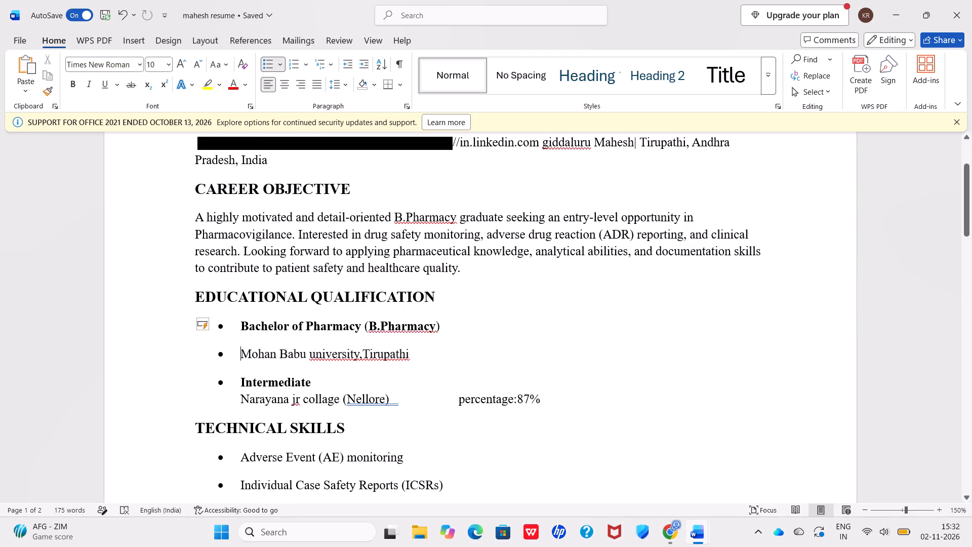
pyautogui.click(223, 357)
pyautogui.press('BackSpace')
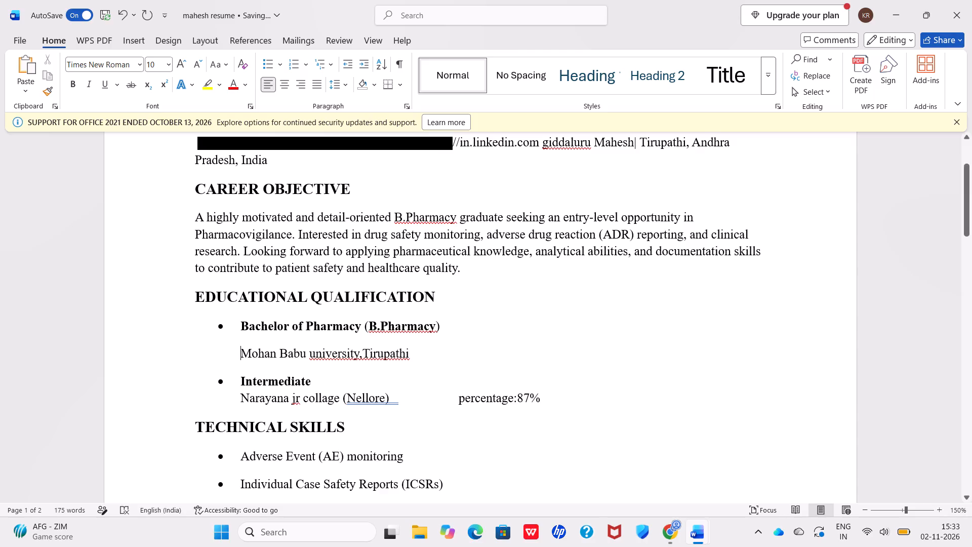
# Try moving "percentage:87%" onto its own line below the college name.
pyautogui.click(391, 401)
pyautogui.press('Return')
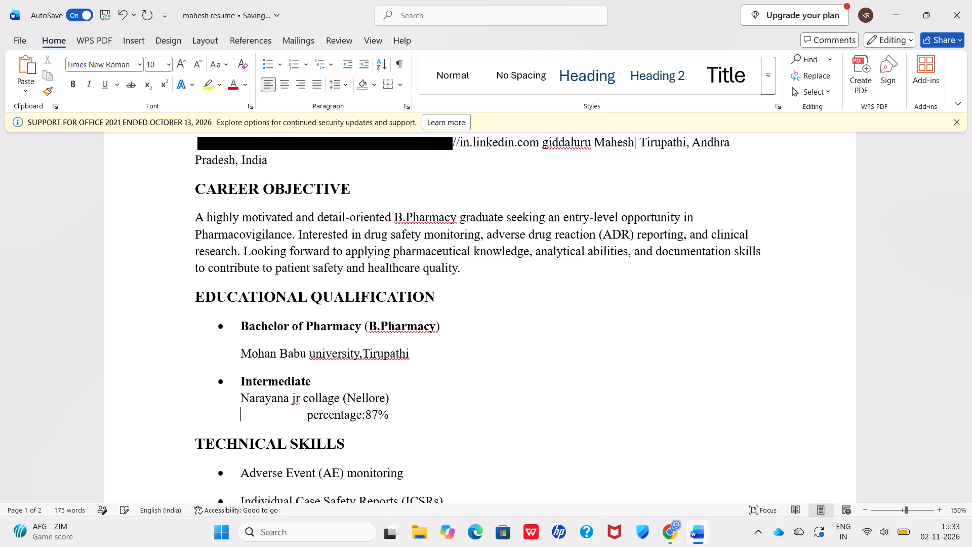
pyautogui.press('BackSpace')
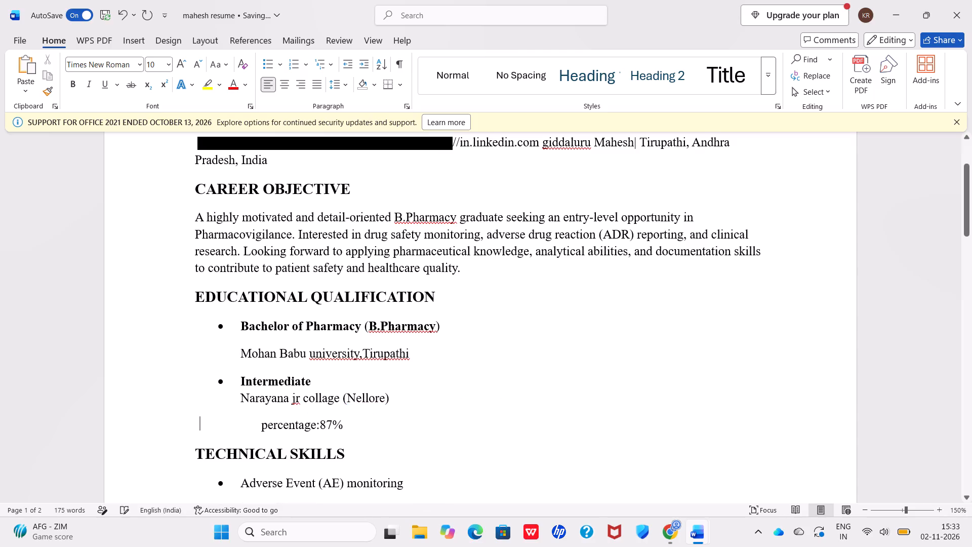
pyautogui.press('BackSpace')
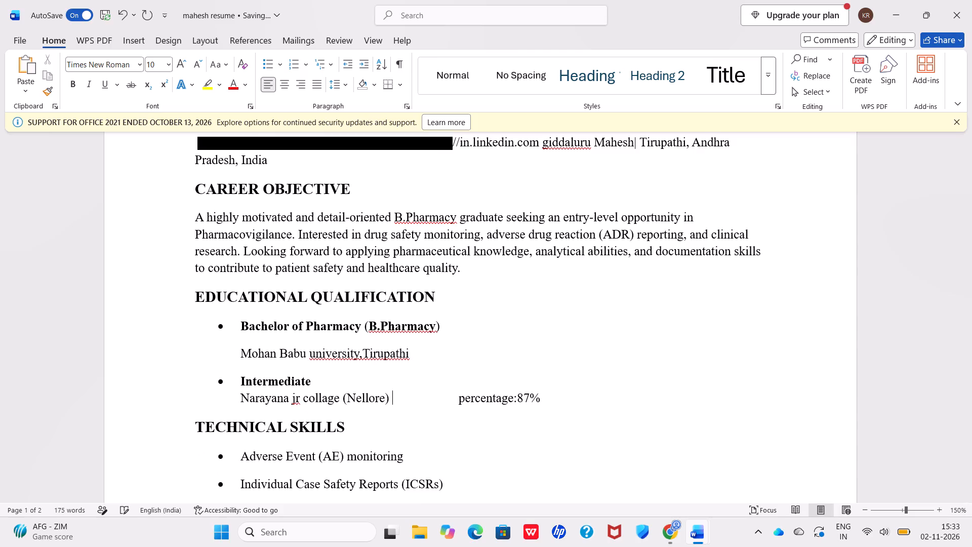
# Add a bold bullet reading "SSC" below the Narayana jr collage line in Educational Qualification.
pyautogui.click(218, 415)
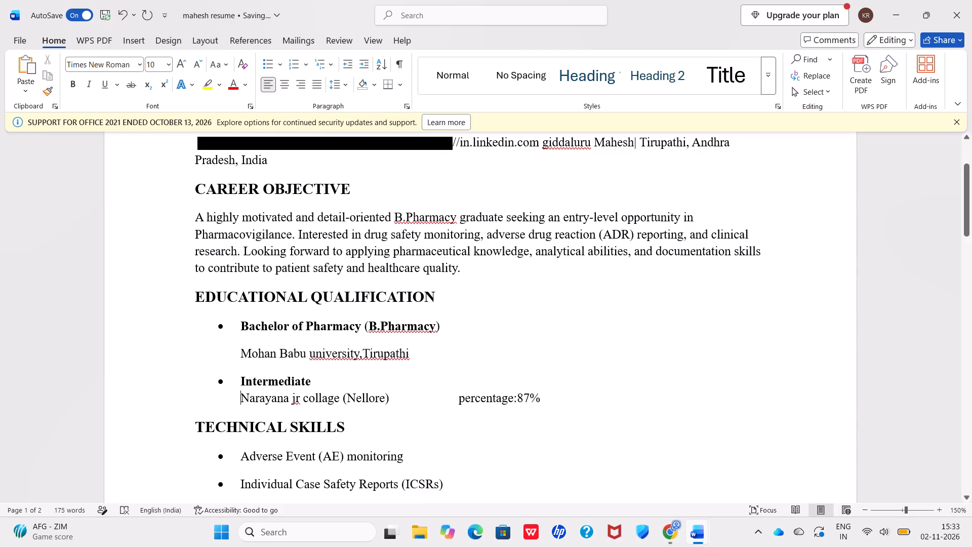
pyautogui.click(549, 398)
pyautogui.press('BackSpace')
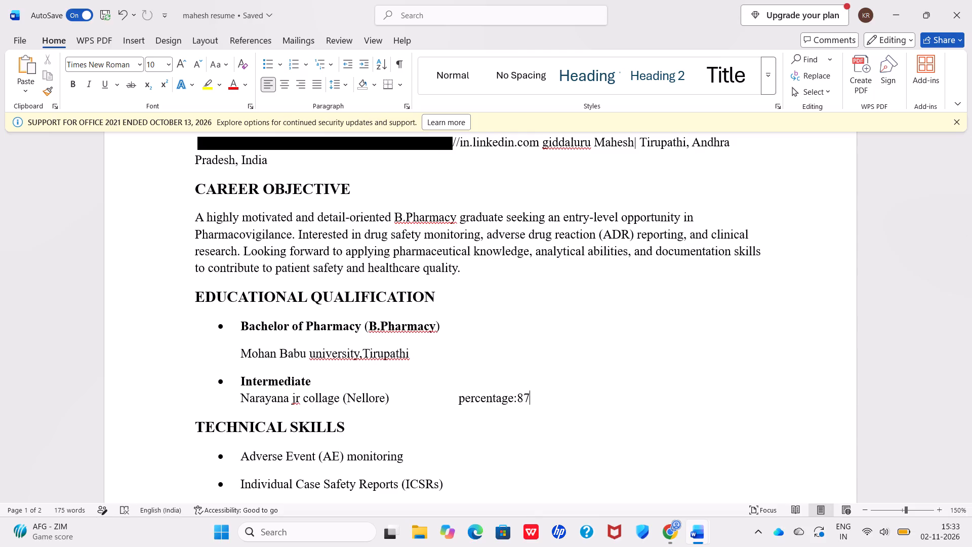
pyautogui.hotkey('shift', '%')
pyautogui.press('Return')
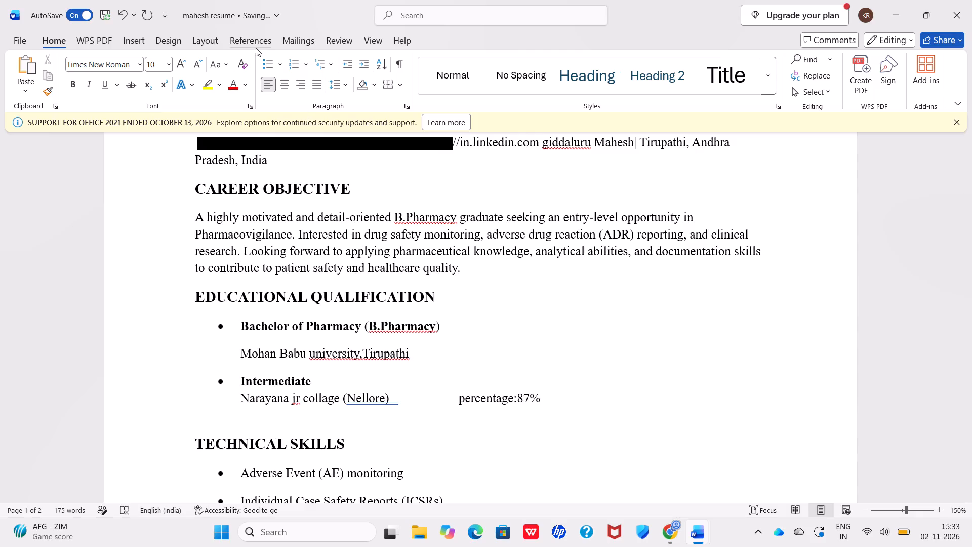
pyautogui.click(267, 64)
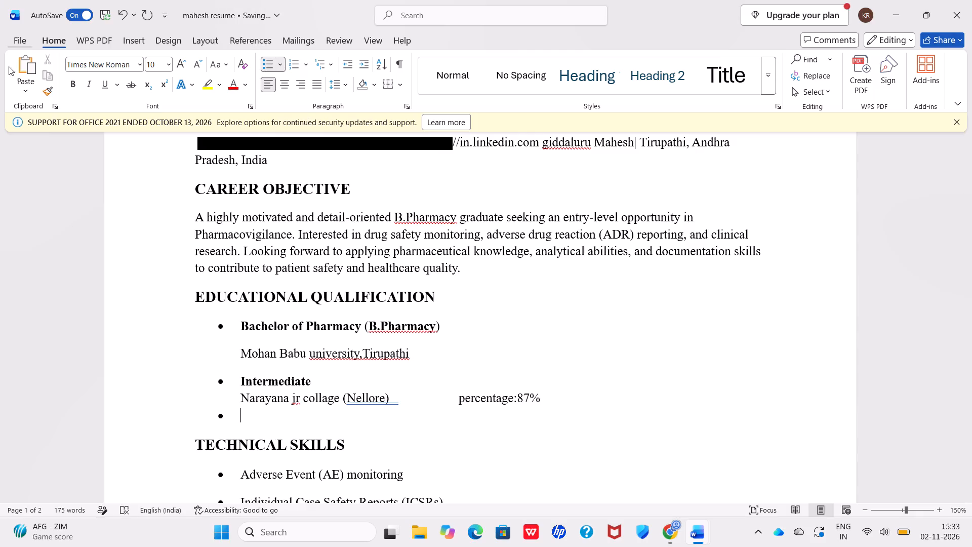
pyautogui.click(71, 82)
pyautogui.write('ssc')
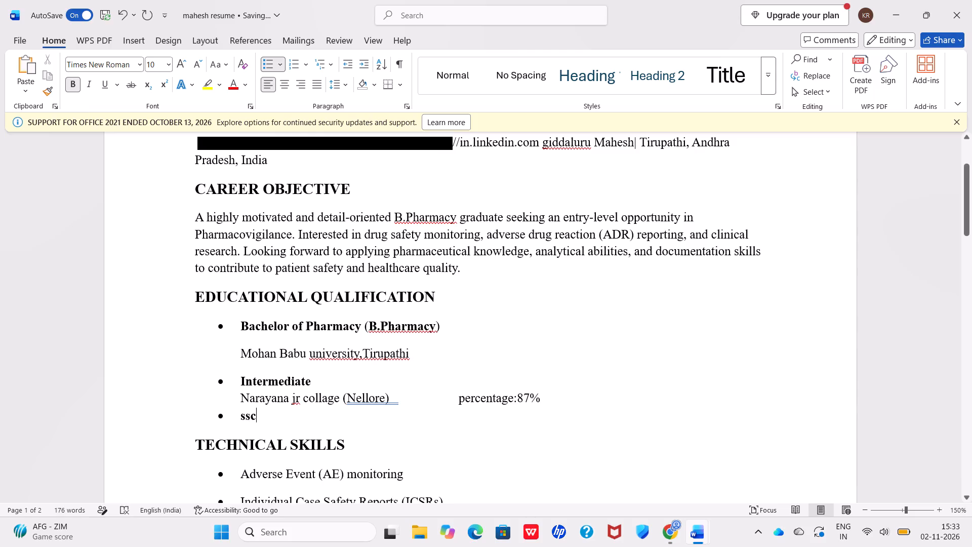
pyautogui.press('BackSpace')
pyautogui.press('BackSpace')
pyautogui.press('BackSpace')
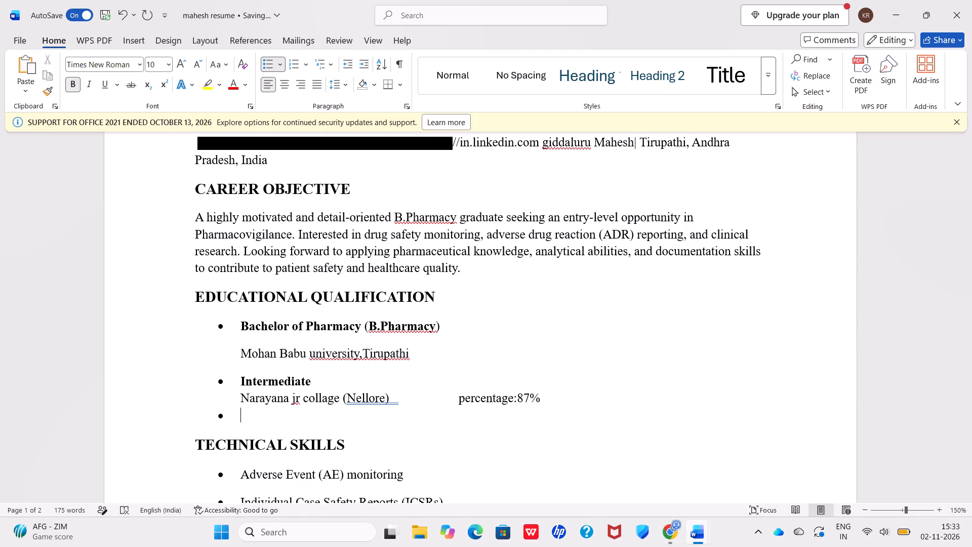
pyautogui.hotkey('shift', 's')
pyautogui.write('ss')
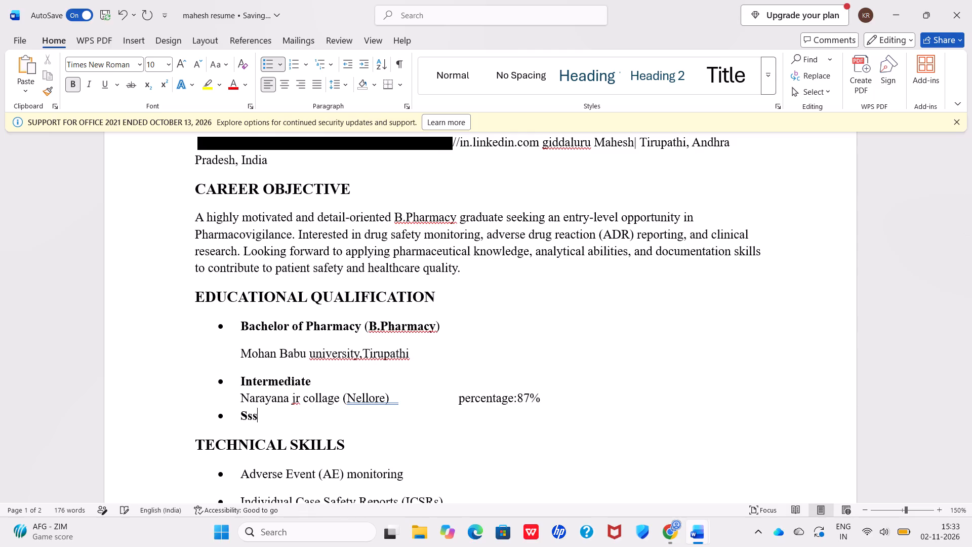
pyautogui.press('BackSpace')
pyautogui.press('c')
pyautogui.press('BackSpace')
pyautogui.press('BackSpace')
pyautogui.hotkey('shift', 's')
pyautogui.hotkey('shift', 'c')
# Enter "Pavan concept school(Kadapa)" on an unbulleted, indented line directly beneath "SSC".
pyautogui.press('Return')
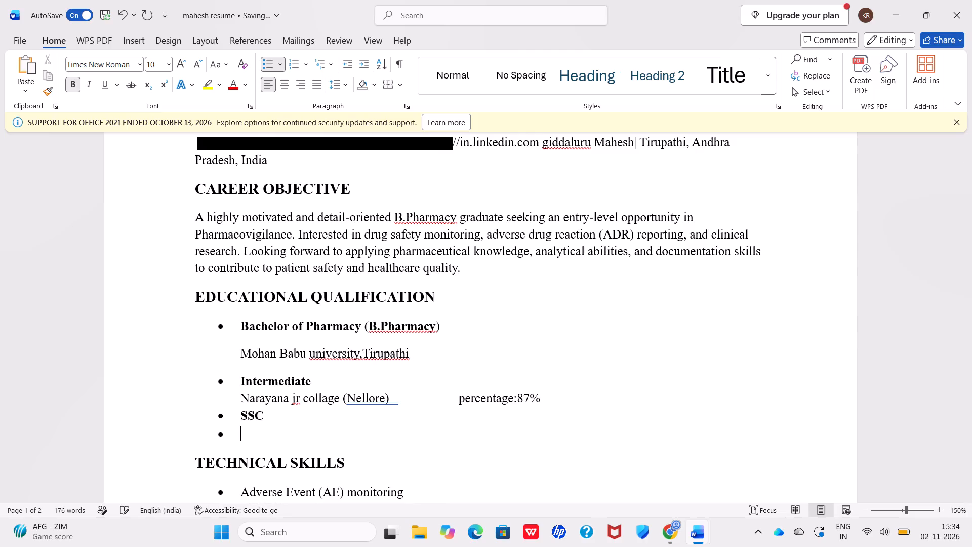
pyautogui.press('BackSpace')
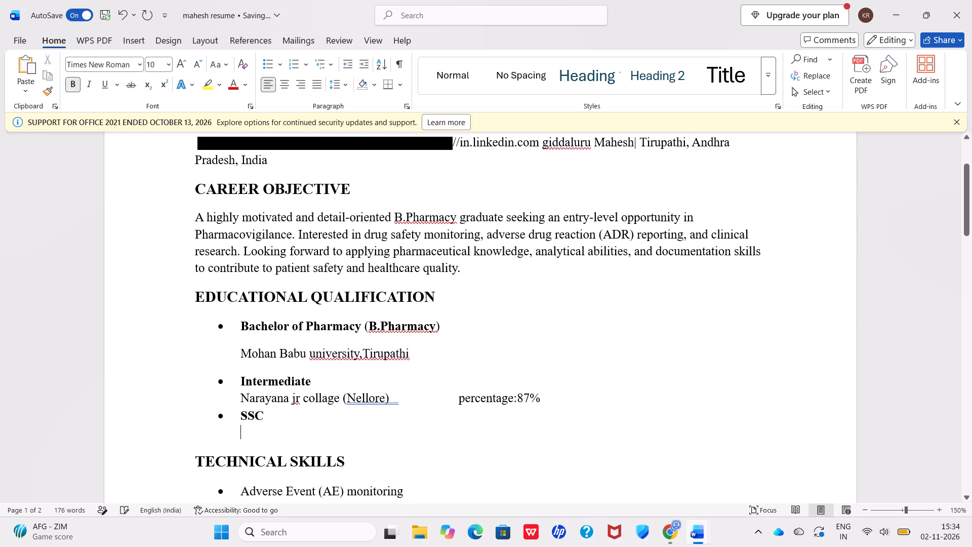
pyautogui.write('pa')
pyautogui.write('vab')
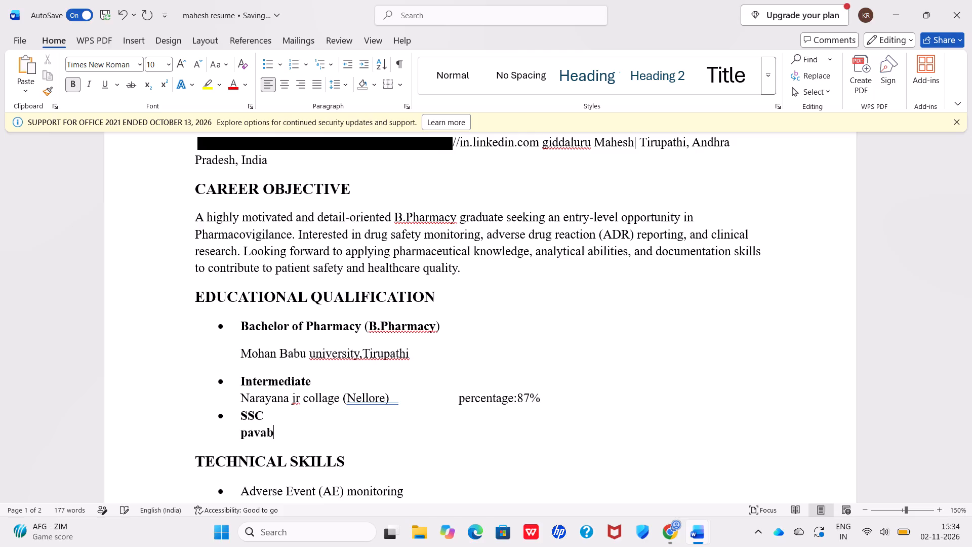
pyautogui.press('BackSpace')
pyautogui.press('n')
pyautogui.press('space')
pyautogui.write('conce')
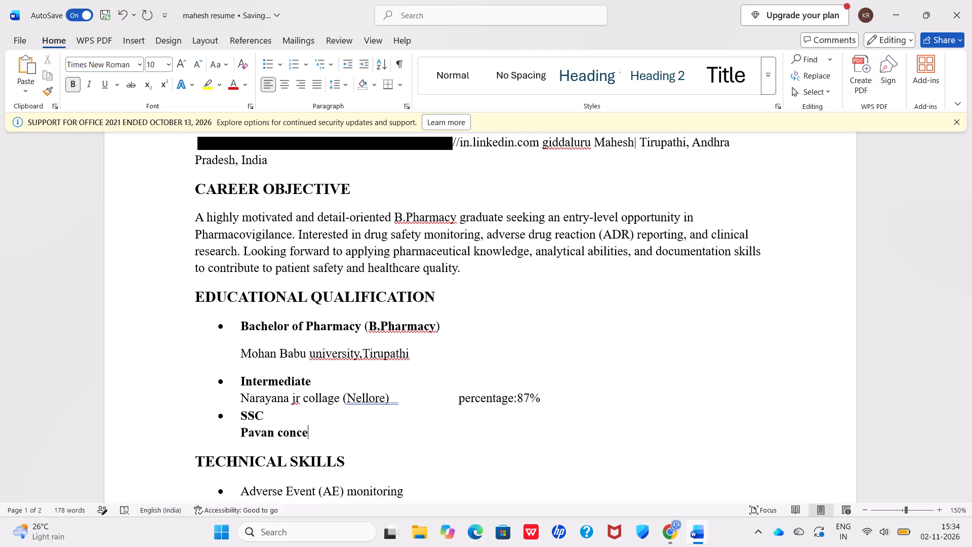
pyautogui.write('pt')
pyautogui.press('space')
pyautogui.write('school')
pyautogui.write('(kadapa')
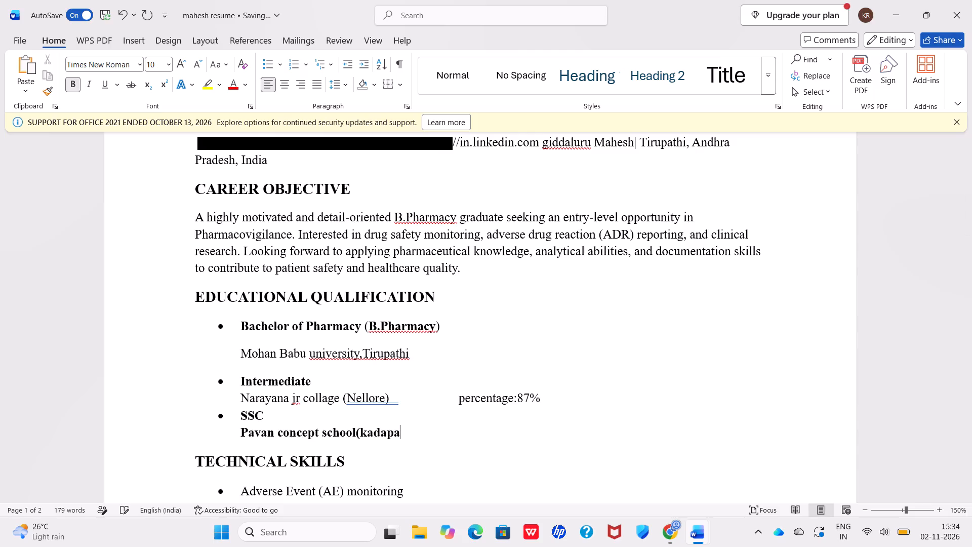
pyautogui.hotkey('shift', ')')
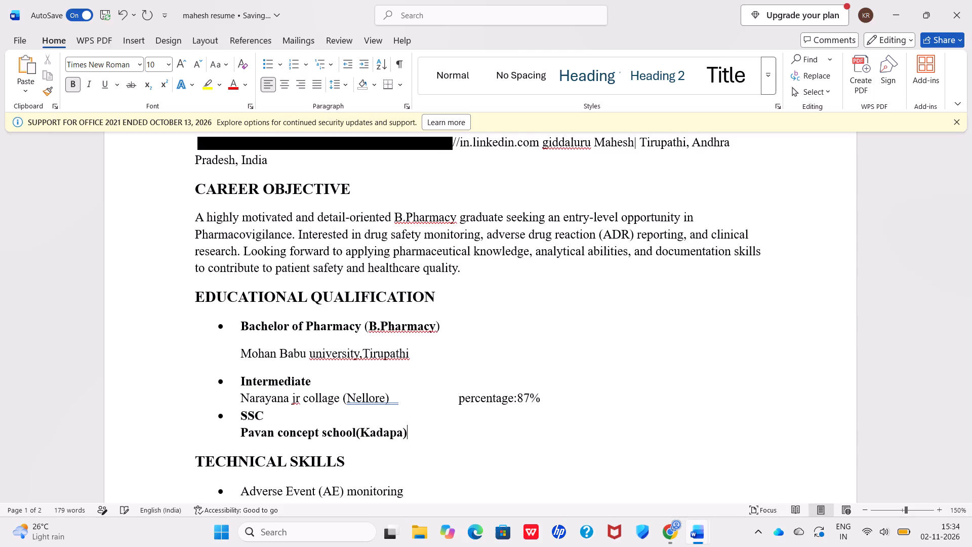
# Remove the bold formatting from the Pavan concept school line.
pyautogui.moveTo(240, 433); pyautogui.dragTo(430, 434)
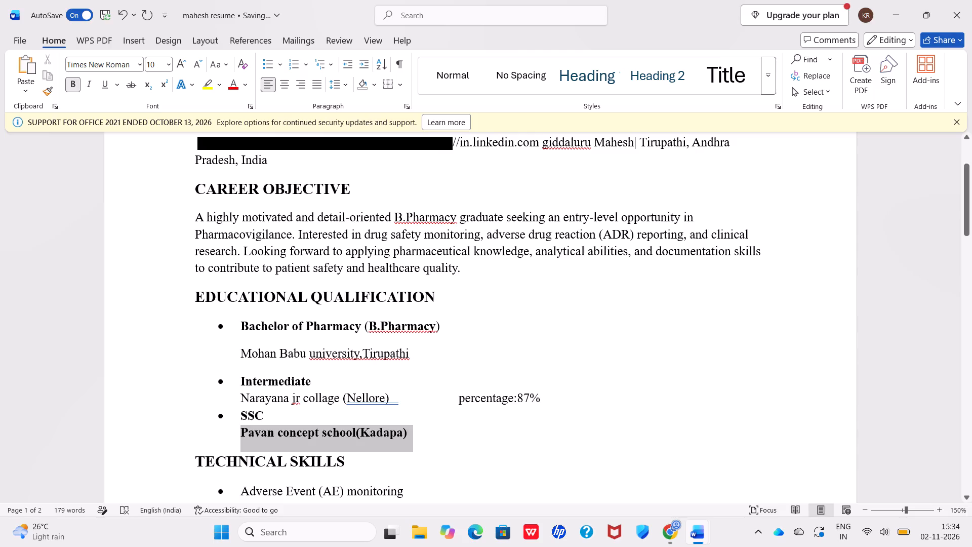
pyautogui.moveTo(430, 434); pyautogui.dragTo(427, 436)
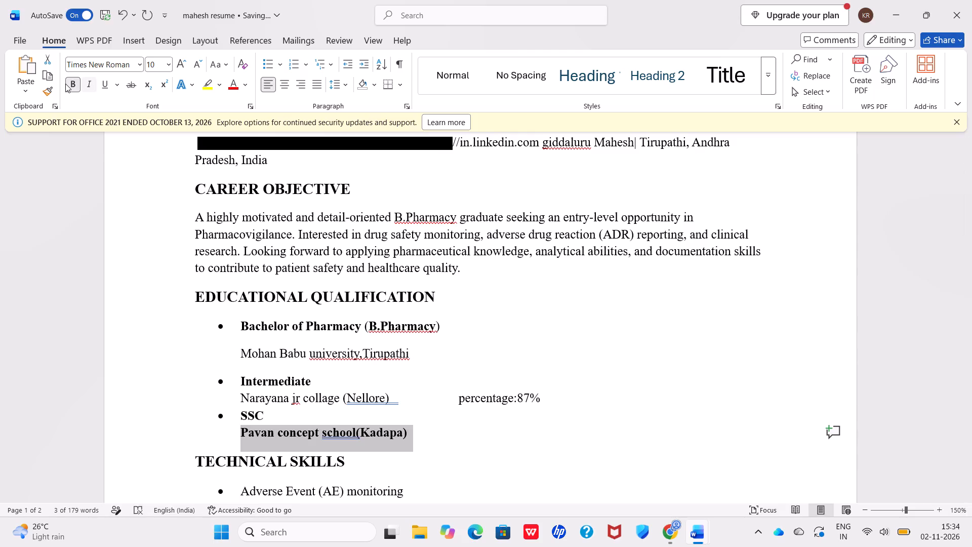
pyautogui.click(68, 84)
pyautogui.click(453, 434)
# Copy the word "percentage" from the Intermediate entry onto the Pavan concept school line, spacing it to align beneath the original.
pyautogui.moveTo(458, 398); pyautogui.dragTo(503, 406)
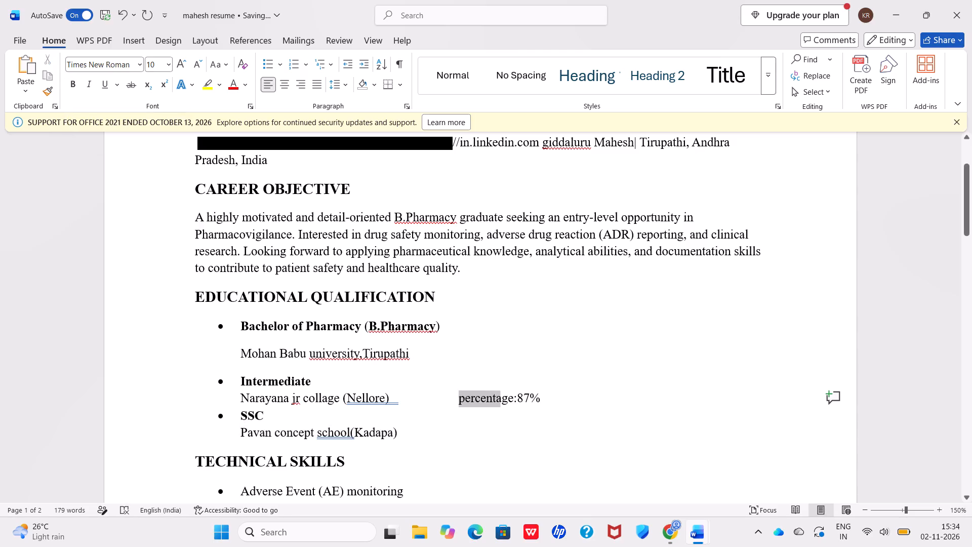
pyautogui.moveTo(503, 406); pyautogui.dragTo(514, 407)
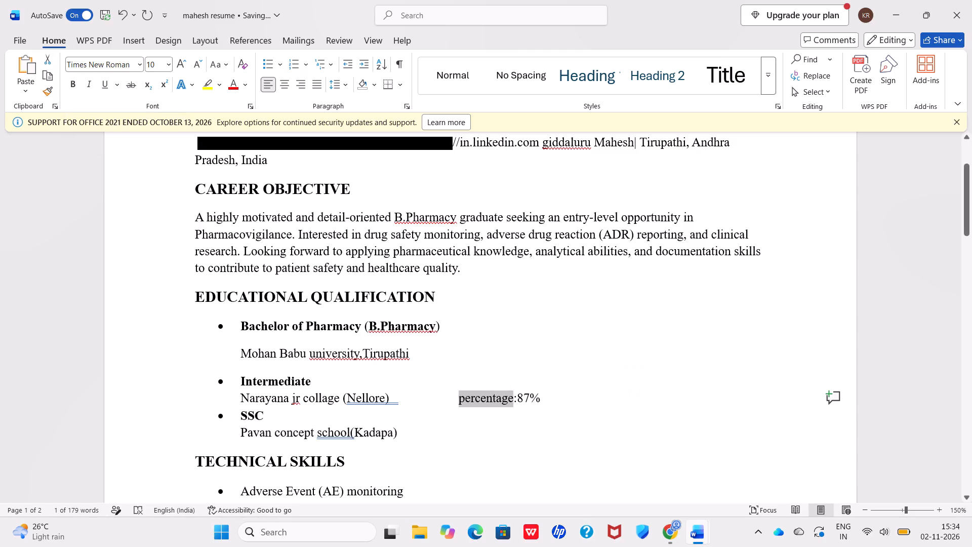
pyautogui.hotkey('ctrl', 'c')
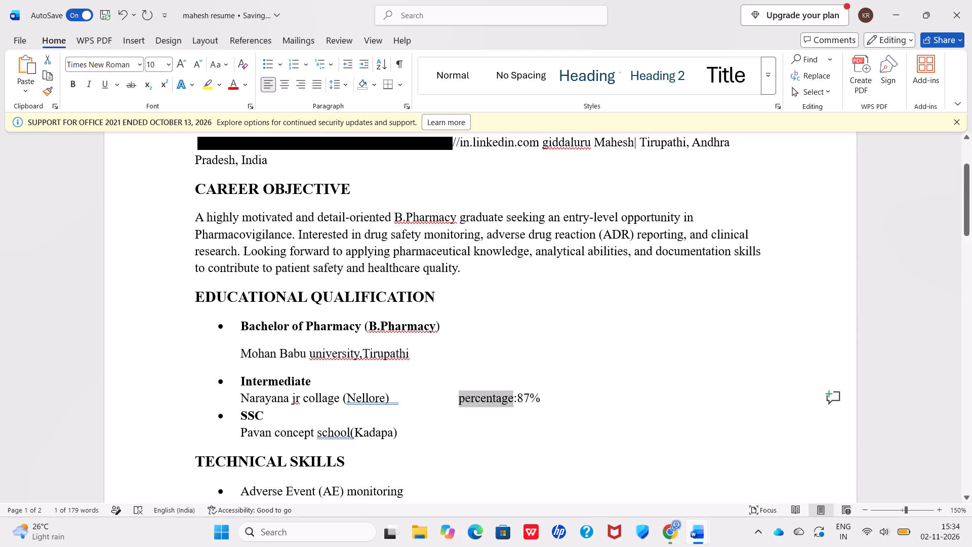
pyautogui.click(469, 439)
pyautogui.press('space')
pyautogui.press('space')
pyautogui.press('space')
pyautogui.press('space')
pyautogui.press('space')
pyautogui.press('space')
pyautogui.press('space')
pyautogui.press('space')
pyautogui.press('space')
pyautogui.press('space')
pyautogui.press('space')
pyautogui.press('space')
pyautogui.press('space')
pyautogui.press('space')
pyautogui.press('space')
pyautogui.press('space')
pyautogui.press('space')
pyautogui.press('space')
pyautogui.press('space')
pyautogui.press('space')
pyautogui.press('space')
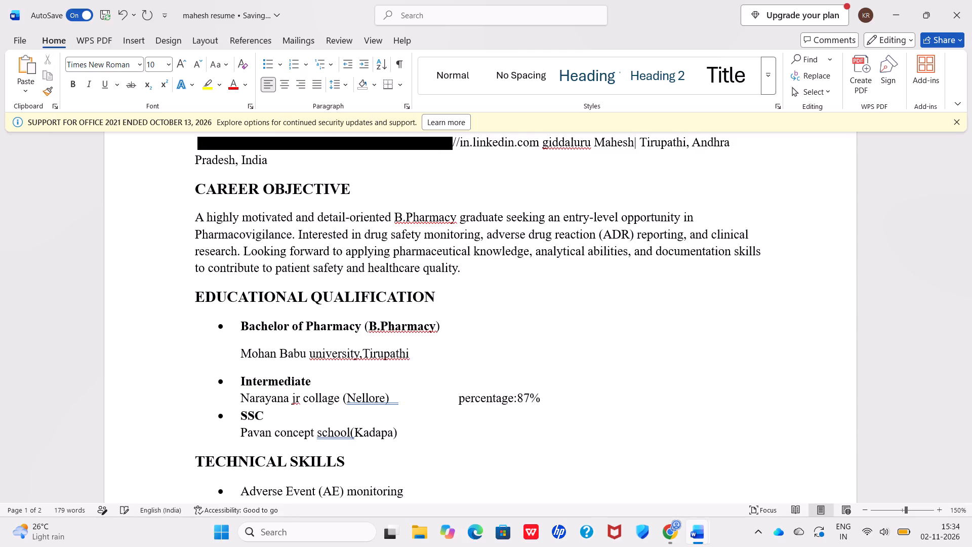
pyautogui.press('Left')
pyautogui.press('Left')
pyautogui.press('Left')
pyautogui.press('Left')
pyautogui.hotkey('ctrl', 'v')
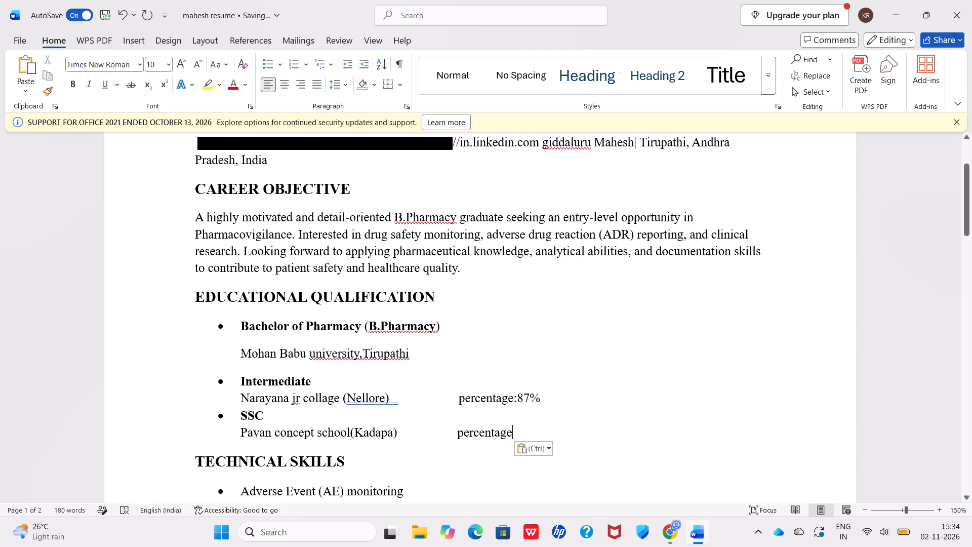
pyautogui.click(460, 435)
pyautogui.press('space')
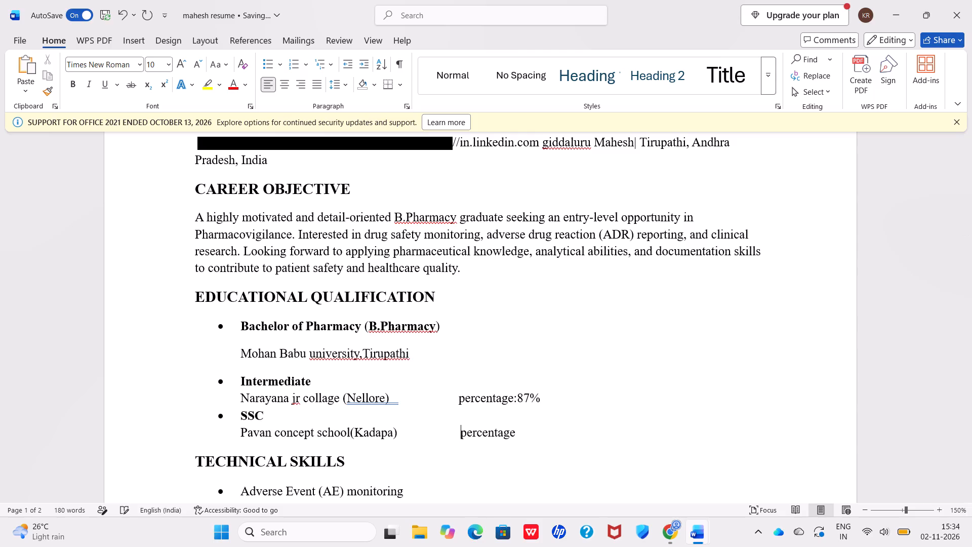
# Complete the SSC entry's percentage on the Pavan concept school line with ":99%".
pyautogui.click(525, 431)
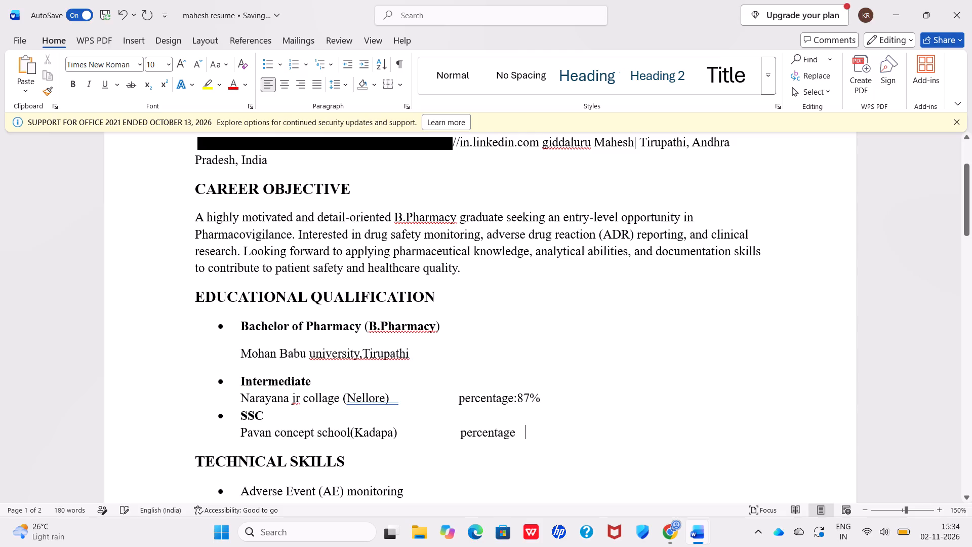
pyautogui.click(516, 433)
pyautogui.hotkey('shift', ':')
pyautogui.write('99')
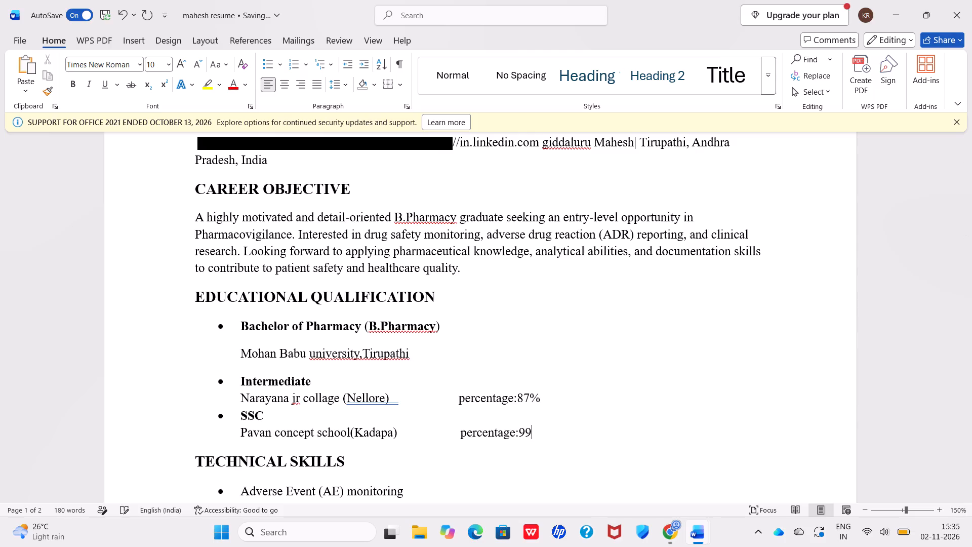
pyautogui.hotkey('shift', '%')
# Review the resume sections from Educational Qualification through Declaration for details that still need editing.
pyautogui.scroll(-1, 562, 437)
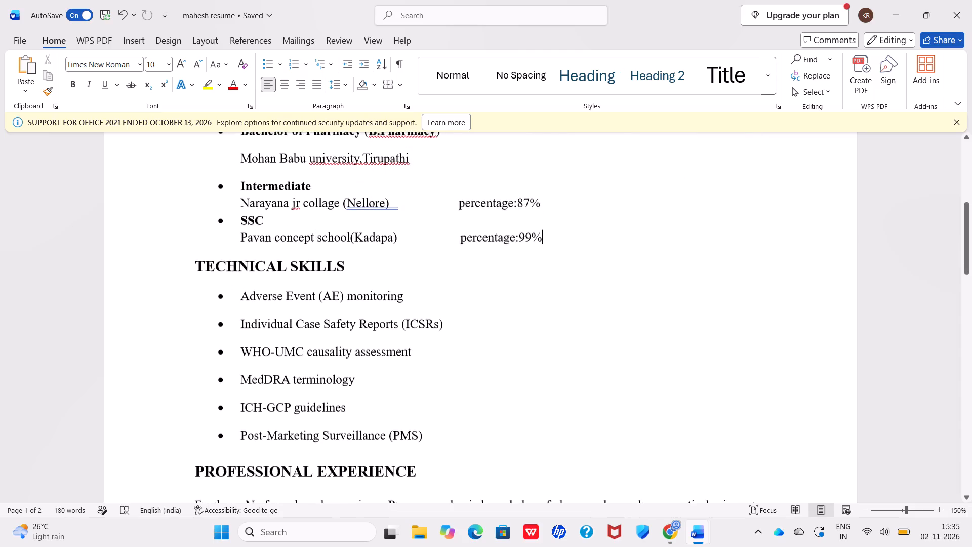
pyautogui.scroll(-1, 562, 437)
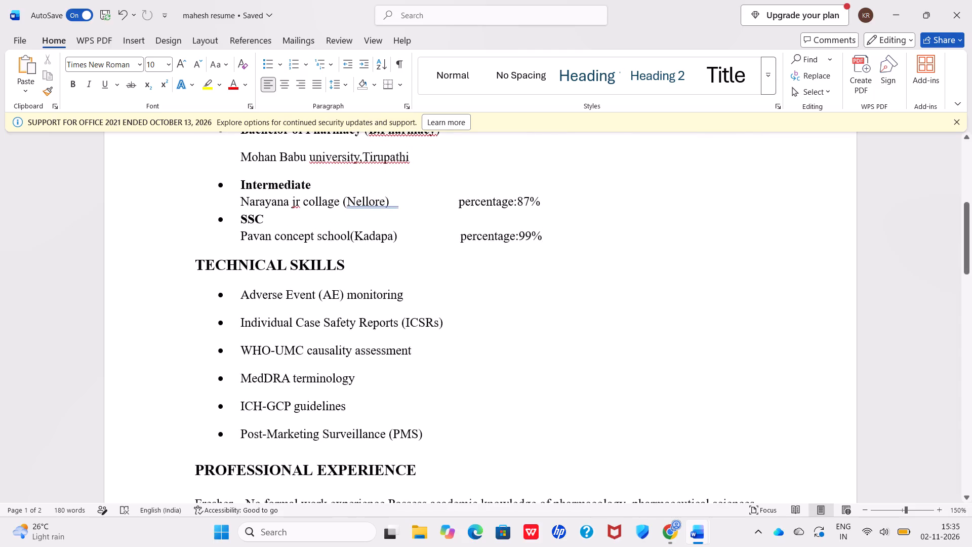
pyautogui.hscroll(1, 562, 437)
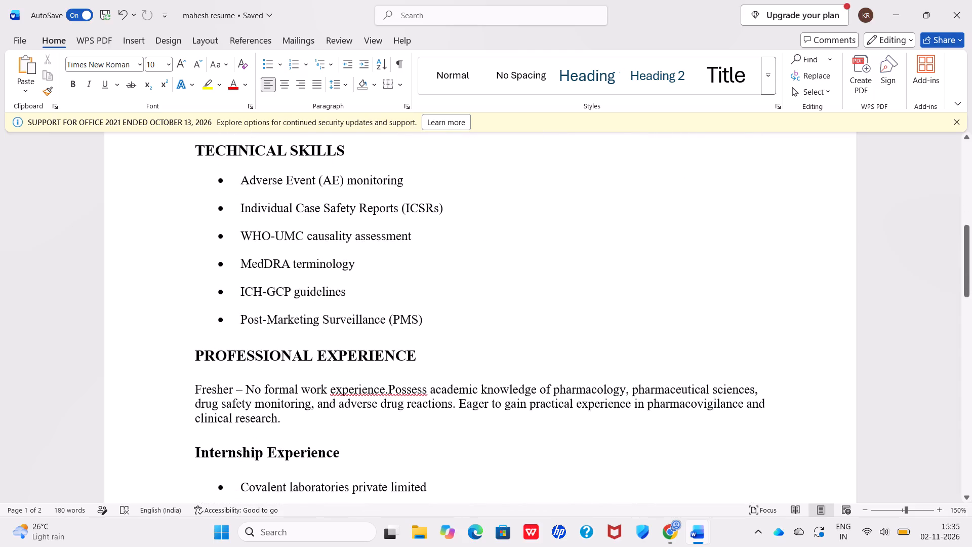
pyautogui.hscroll(2, 562, 437)
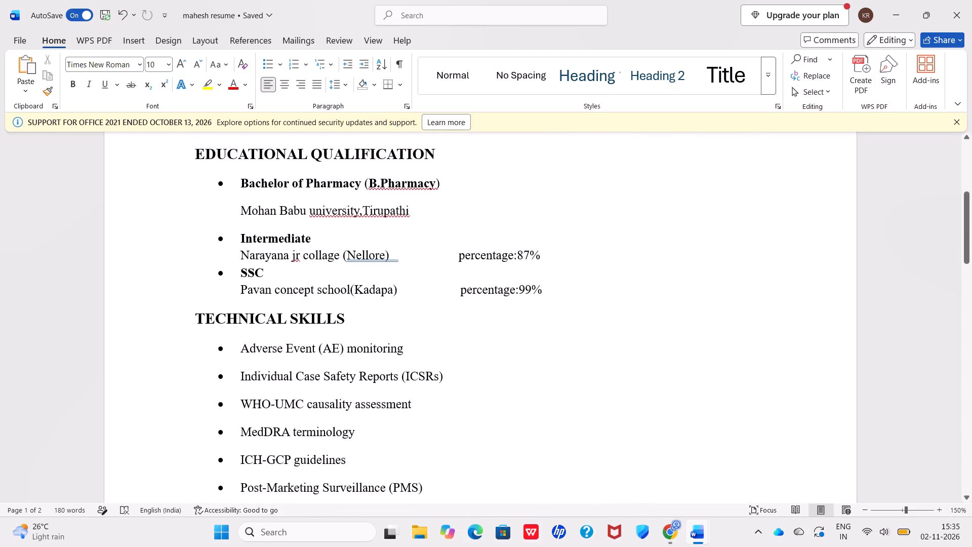
pyautogui.hscroll(1, 562, 437)
pyautogui.scroll(-1, 562, 437)
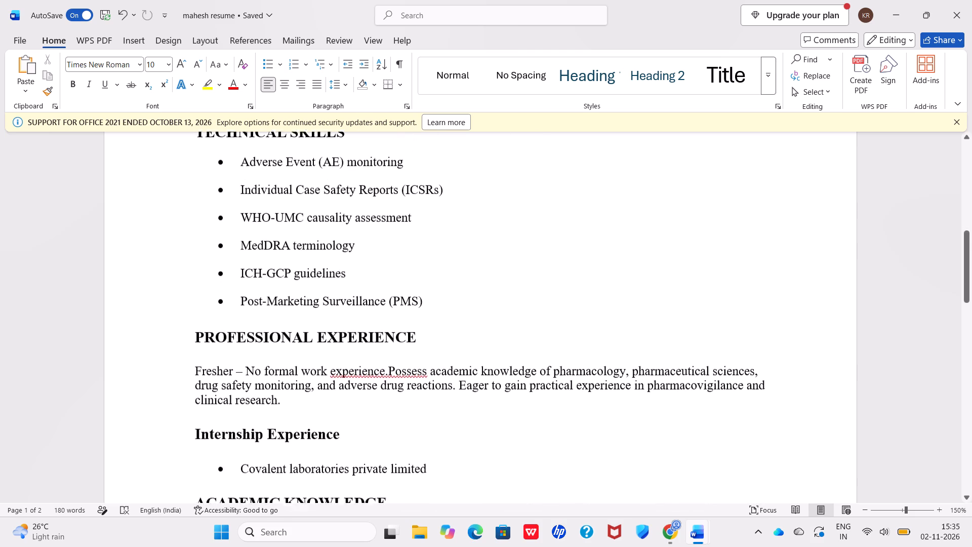
pyautogui.scroll(-1, 562, 437)
pyautogui.scroll(2, 562, 437)
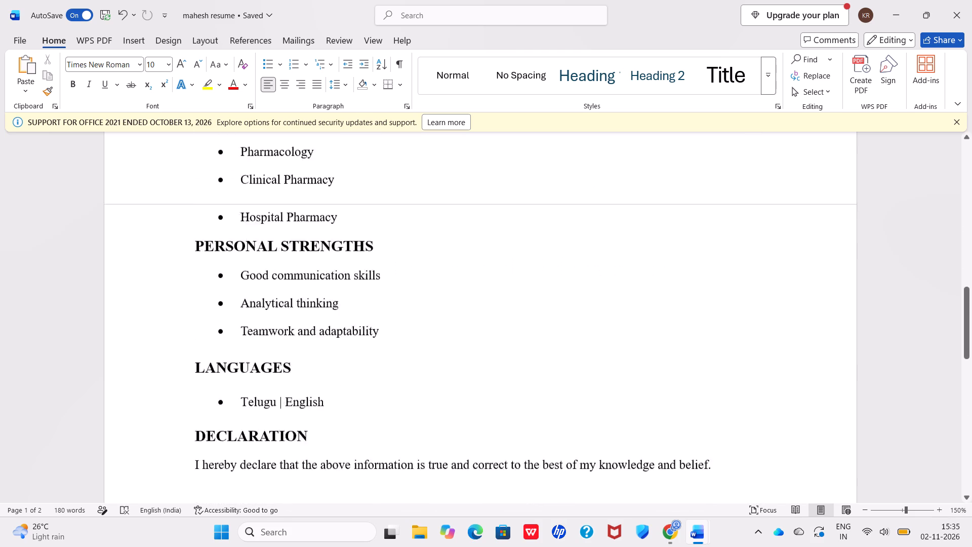
pyautogui.scroll(3, 562, 437)
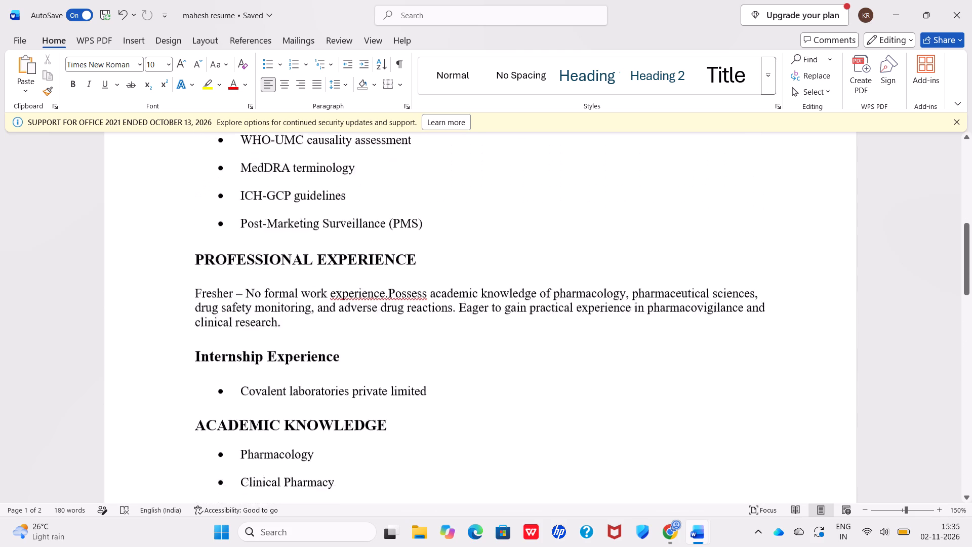
pyautogui.scroll(1, 562, 437)
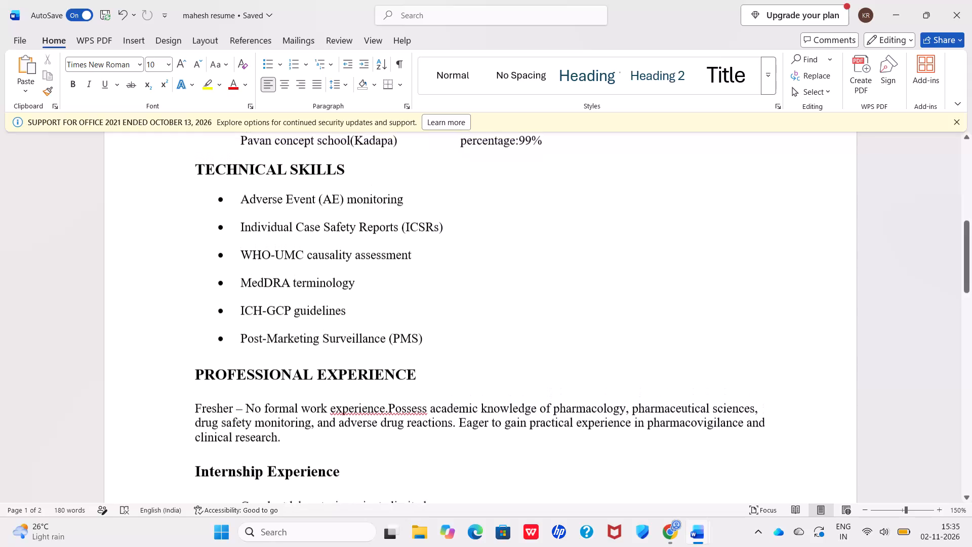
pyautogui.scroll(1, 562, 437)
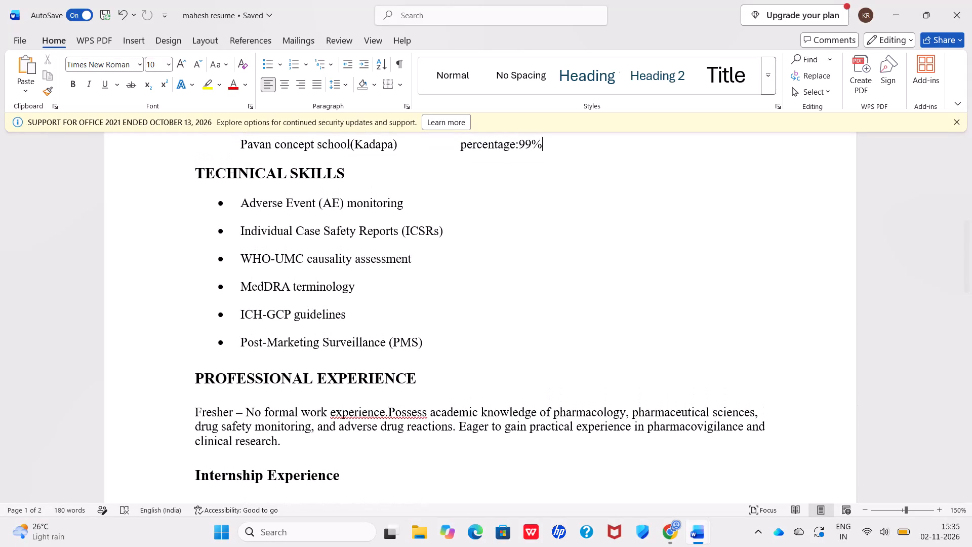
# Append ",Hyderabad" after "Covalent laboratories private limited" in the Internship Experience bullet.
pyautogui.scroll(-1, 562, 437)
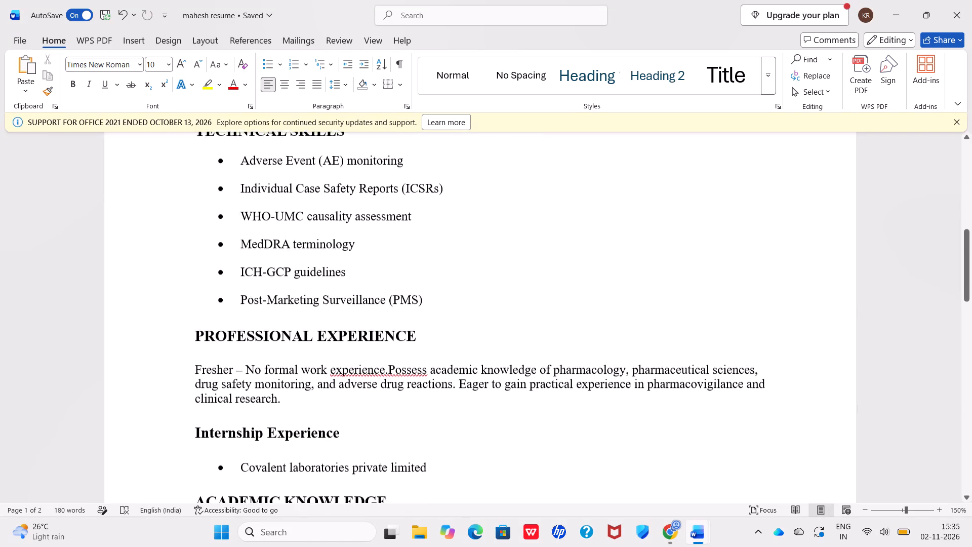
pyautogui.scroll(-2, 562, 437)
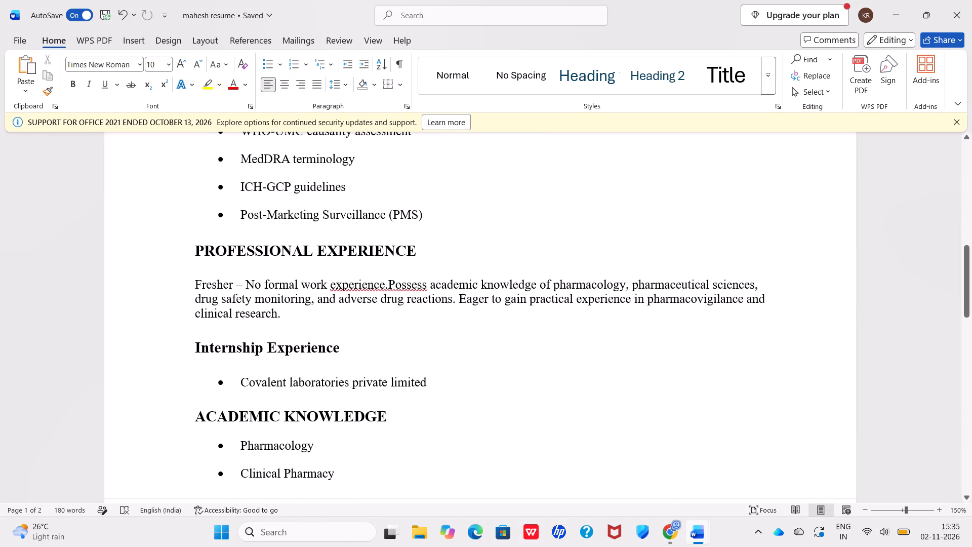
pyautogui.scroll(-1, 562, 437)
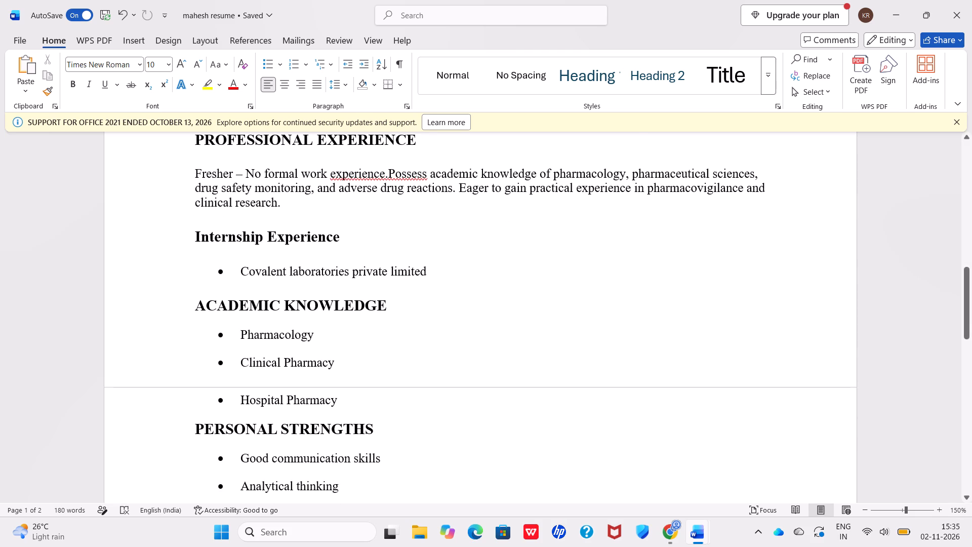
pyautogui.moveTo(237, 268); pyautogui.dragTo(443, 273)
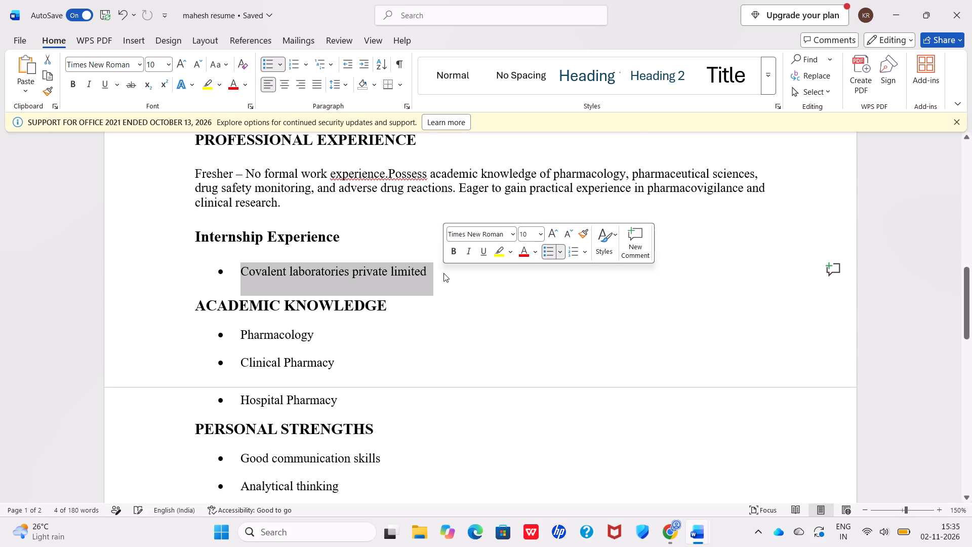
pyautogui.click(443, 273)
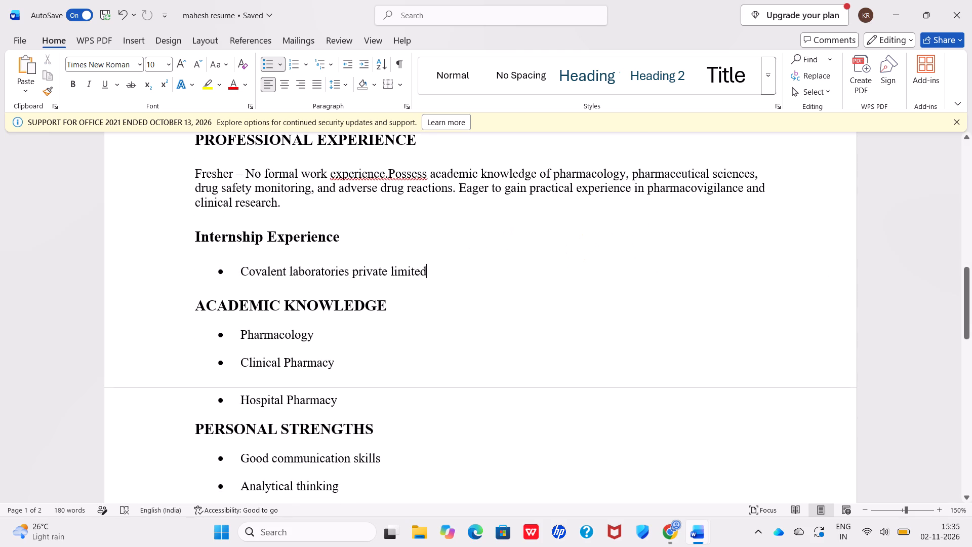
pyautogui.press('space')
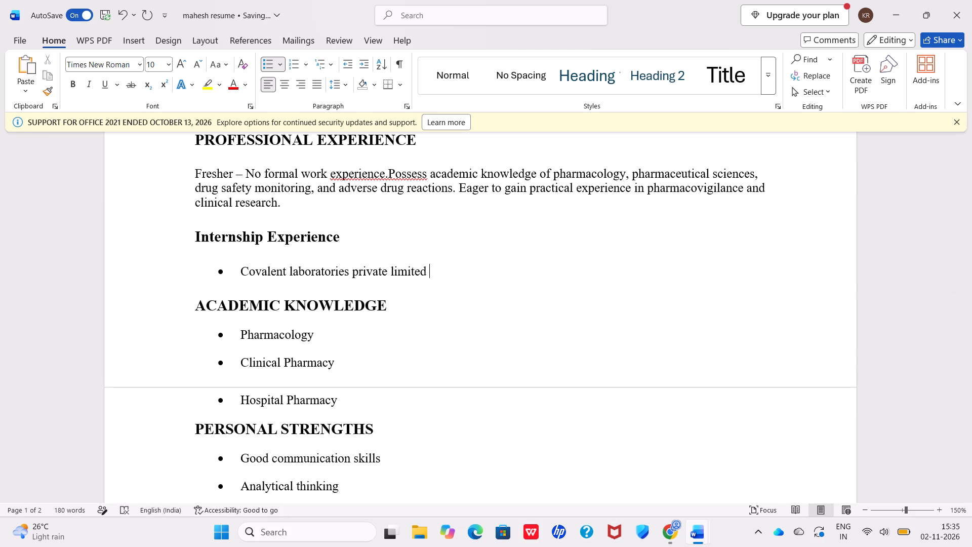
pyautogui.write(',hy')
pyautogui.write('derabad')
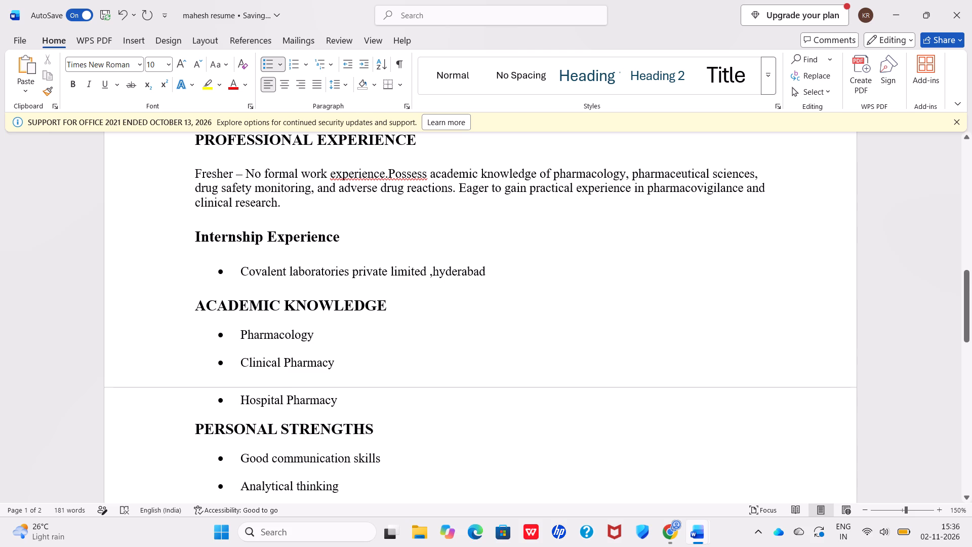
pyautogui.click(501, 283)
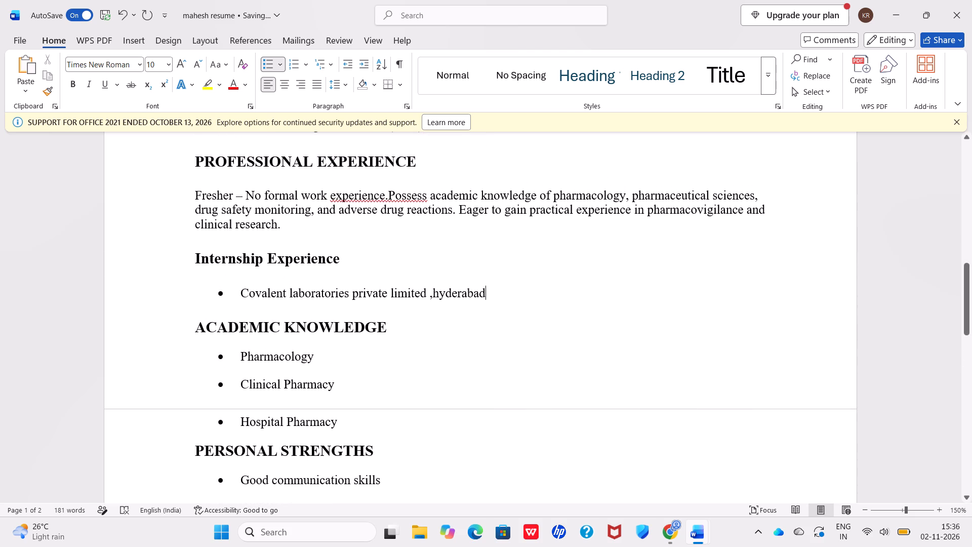
pyautogui.press('space')
pyautogui.click(507, 291)
pyautogui.press('space')
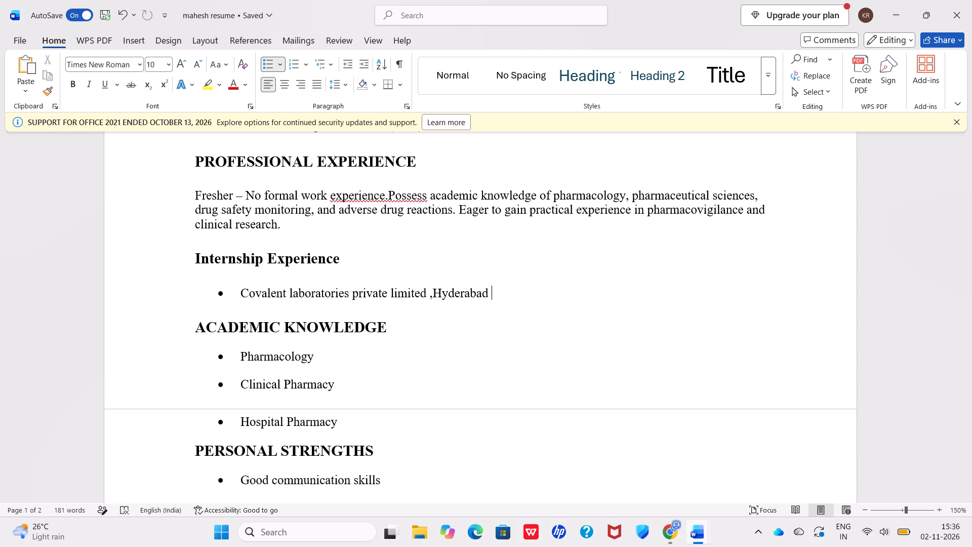
# Append the date range "(may -30 to June_30)" after "Hyderabad" in the Internship Experience bullet.
pyautogui.write('may')
pyautogui.press('space')
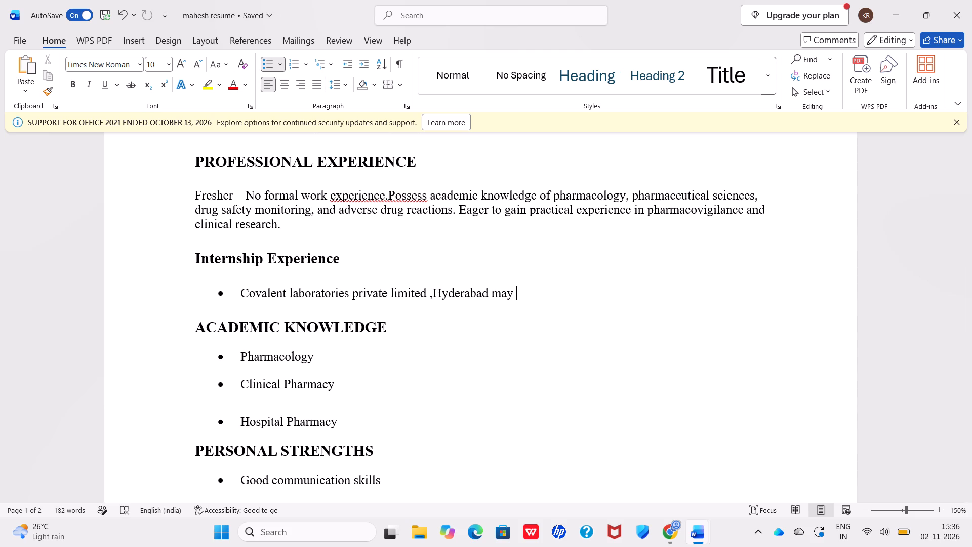
pyautogui.click(489, 291)
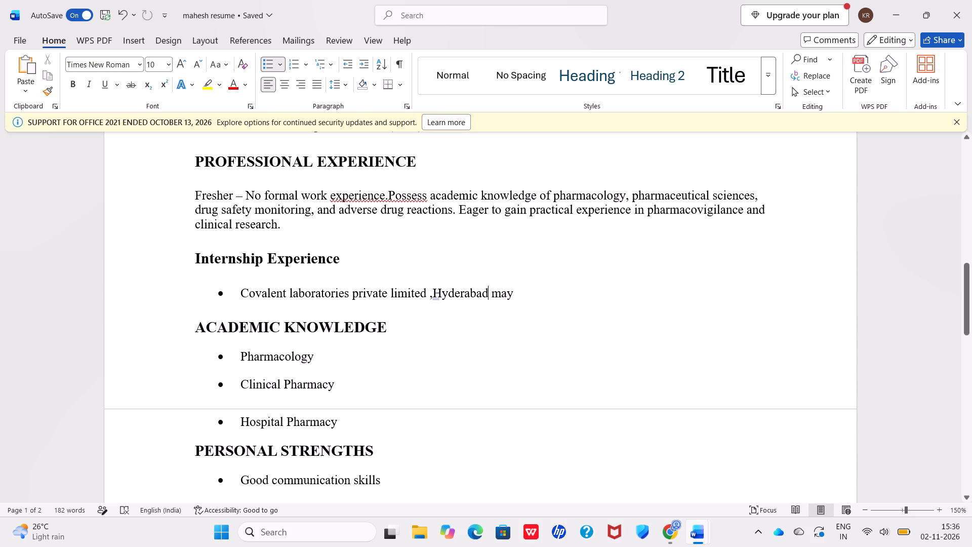
pyautogui.press('Right')
pyautogui.hotkey('ctrl', '9')
pyautogui.hotkey('ctrl', '9')
pyautogui.hotkey('shift', '(')
pyautogui.click(523, 296)
pyautogui.press('-')
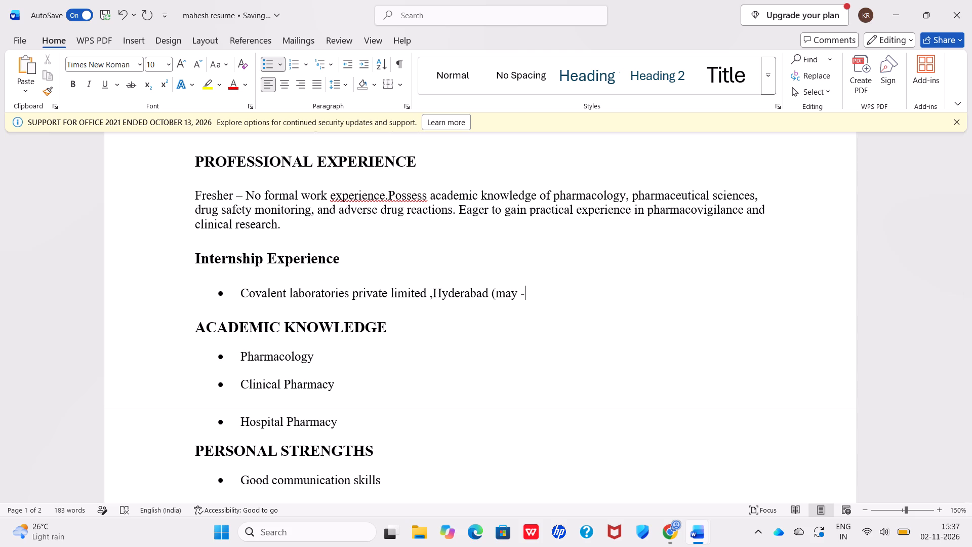
pyautogui.write('30')
pyautogui.hotkey('shift', '_')
pyautogui.press('BackSpace')
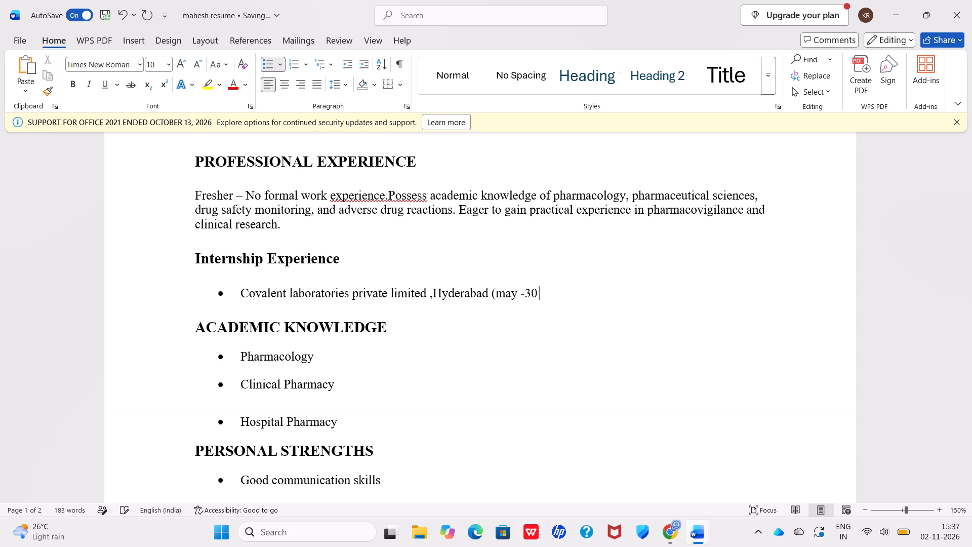
pyautogui.press('space')
pyautogui.write('to')
pyautogui.press('space')
pyautogui.write('june')
pyautogui.hotkey('shift', '_')
pyautogui.write('30')
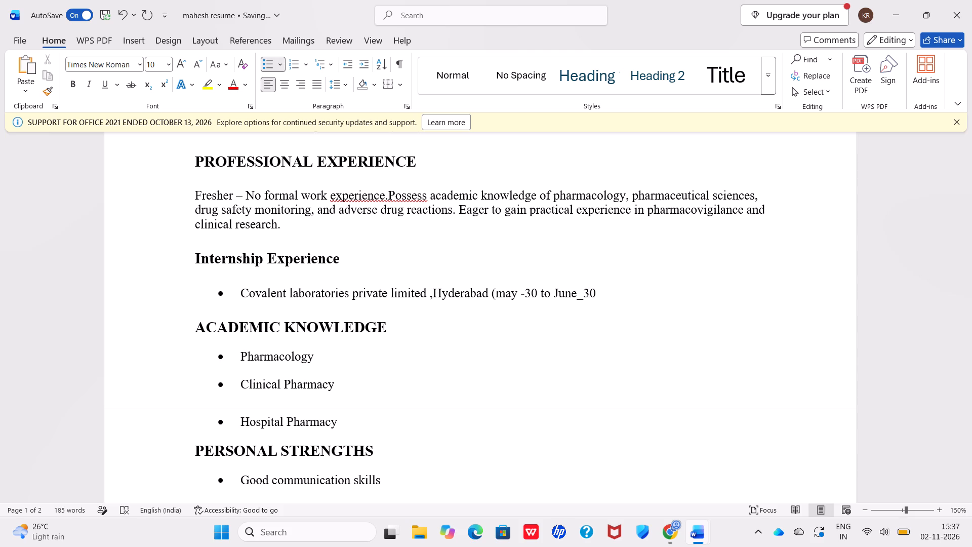
pyautogui.hotkey('ctrl', '0')
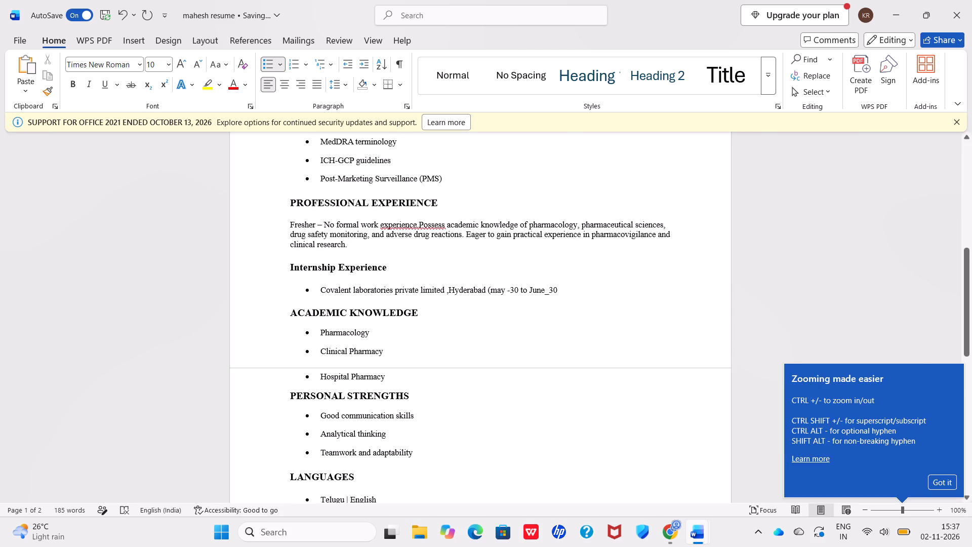
pyautogui.hotkey('shift', ')')
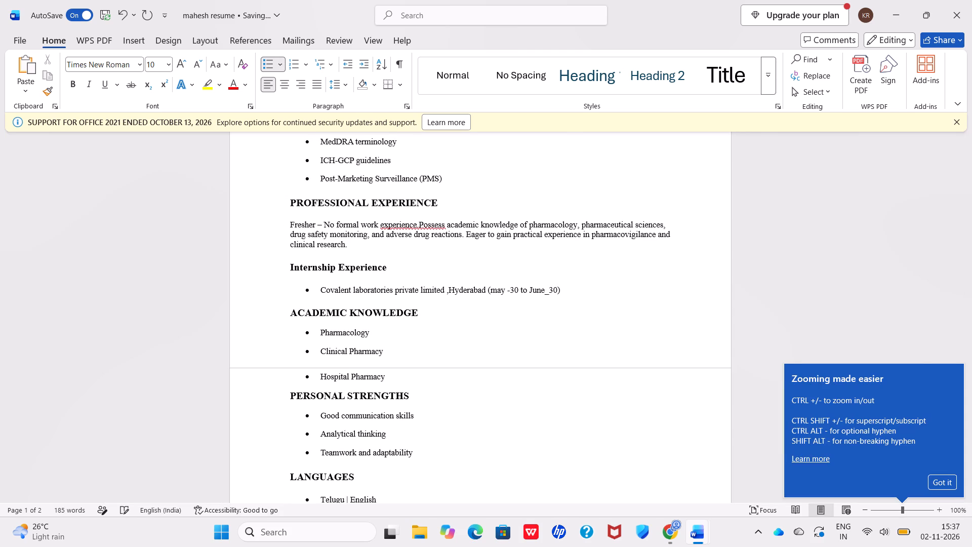
# Replace the underscore between "June" and "30" in the internship date range with a hyphen.
pyautogui.keyDown('ctrl'); pyautogui.scroll(8, 512, 294); pyautogui.keyUp('ctrl')
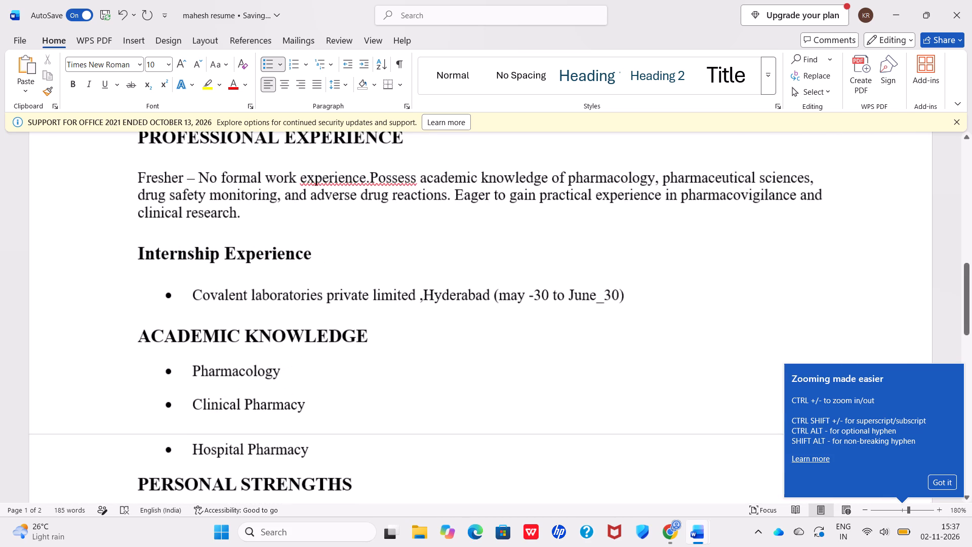
pyautogui.click(604, 300)
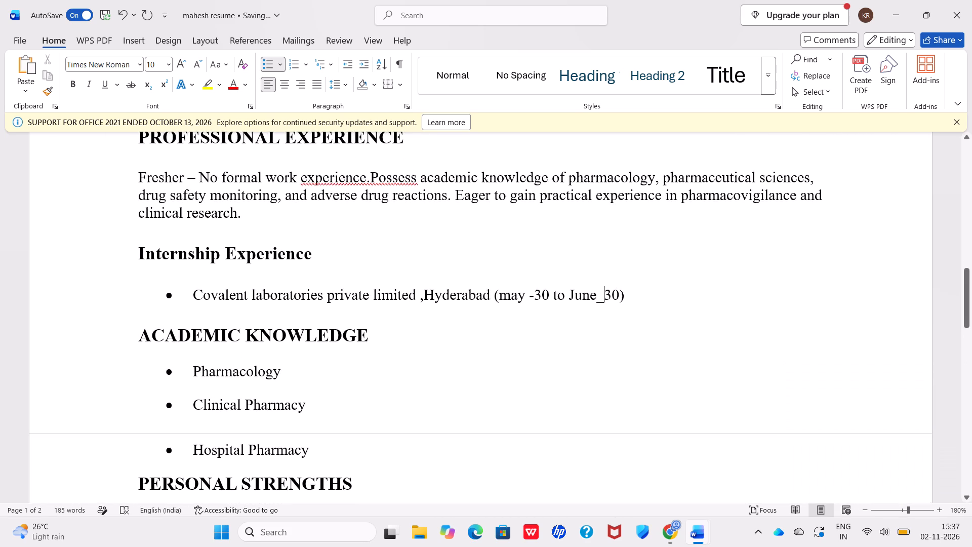
pyautogui.press('BackSpace')
pyautogui.press('-')
# Review the resume from Internship Experience through Declaration and back over the opening sections for remaining content and formatting issues.
pyautogui.scroll(-2, 485, 335)
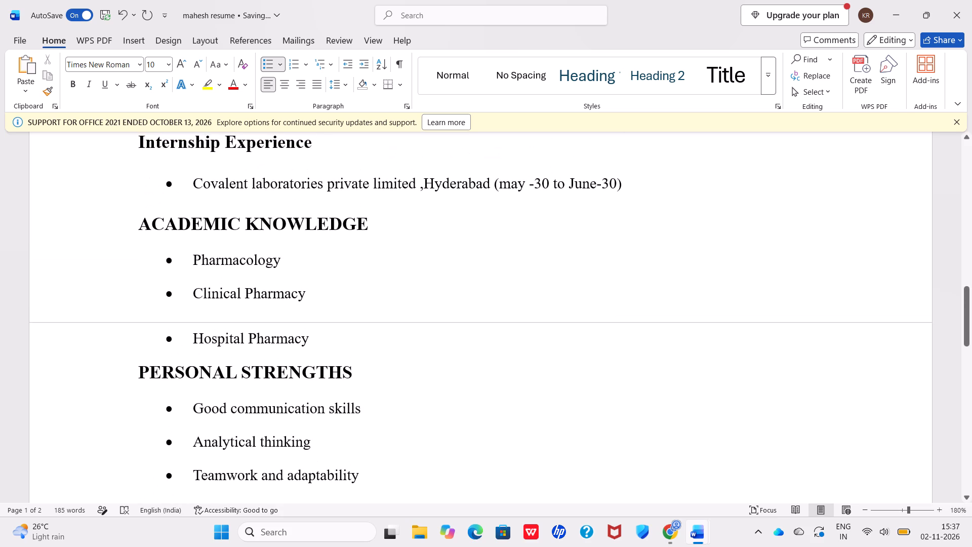
pyautogui.scroll(-1, 485, 335)
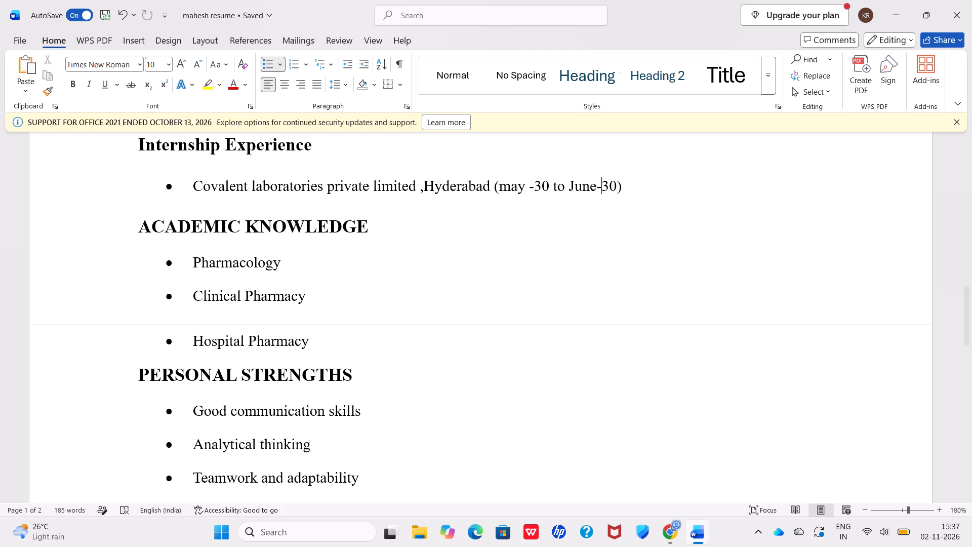
pyautogui.scroll(-1, 485, 335)
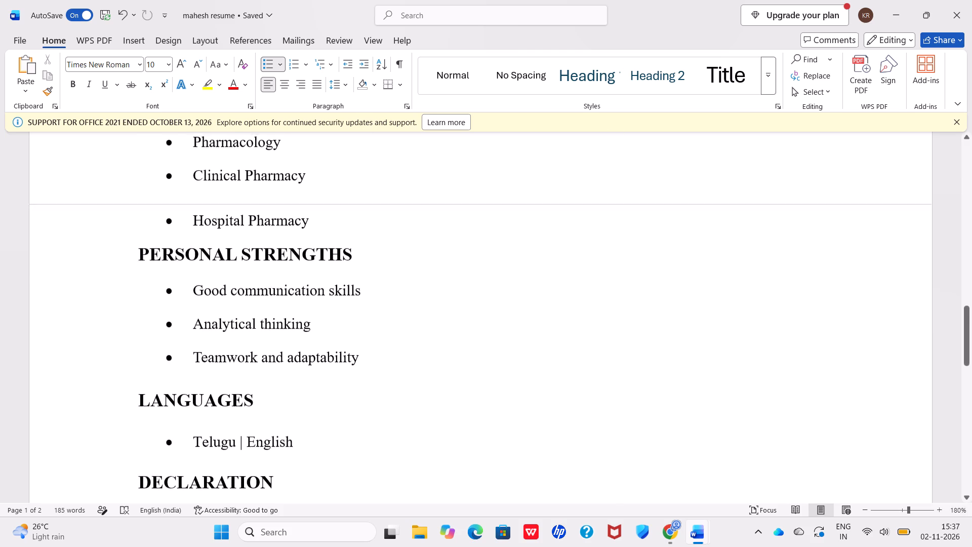
pyautogui.scroll(-2, 485, 335)
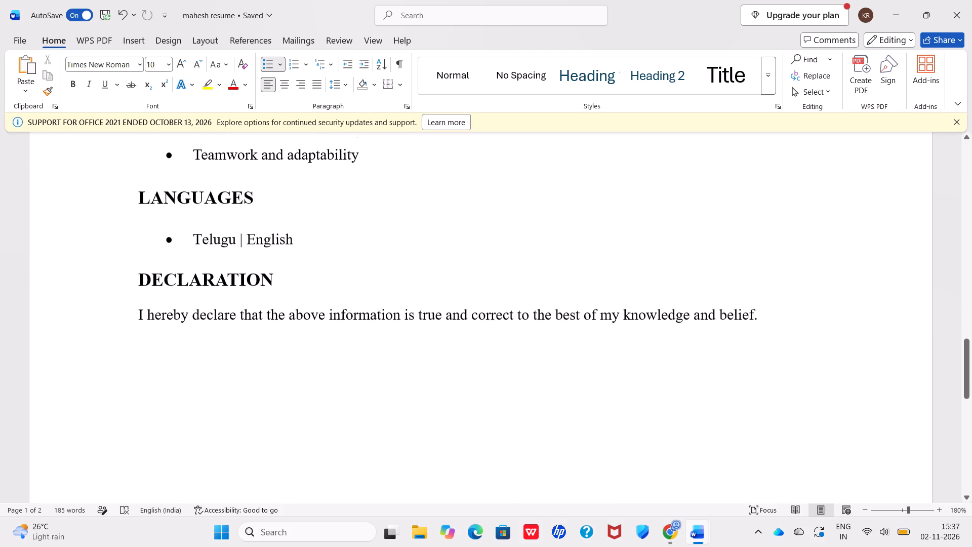
pyautogui.scroll(-3, 485, 335)
pyautogui.keyDown('ctrl'); pyautogui.scroll(-2, 485, 335); pyautogui.keyUp('ctrl')
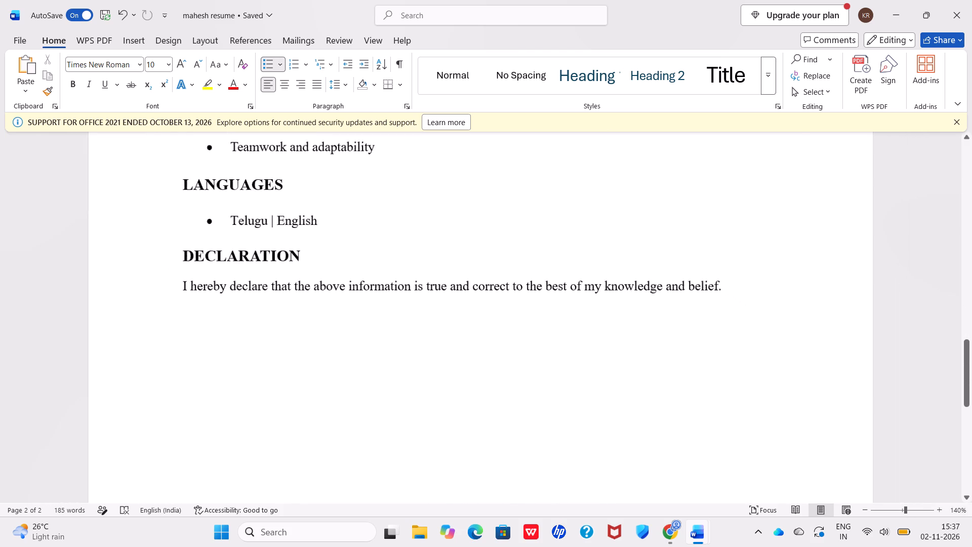
pyautogui.keyDown('ctrl'); pyautogui.scroll(-2, 485, 335); pyautogui.keyUp('ctrl')
pyautogui.scroll(4, 485, 335)
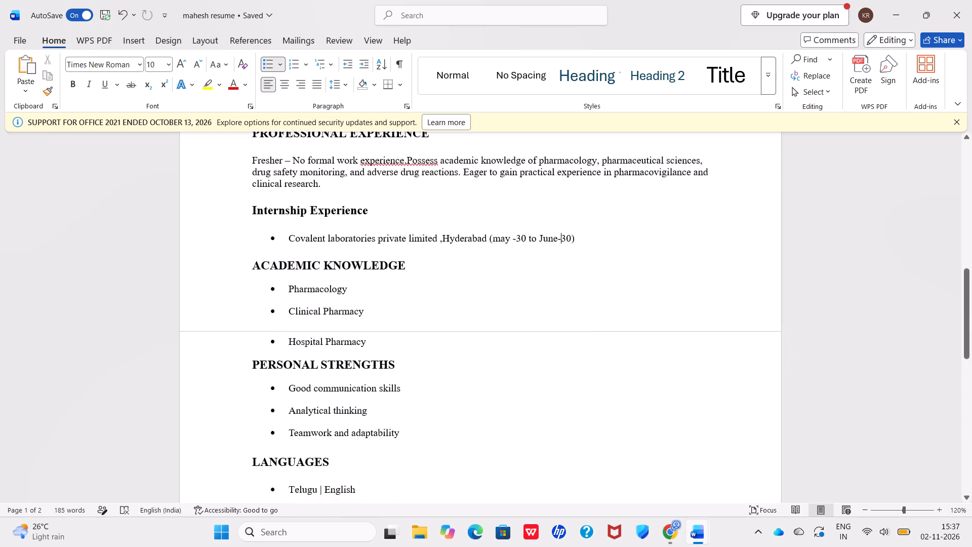
pyautogui.scroll(1, 485, 335)
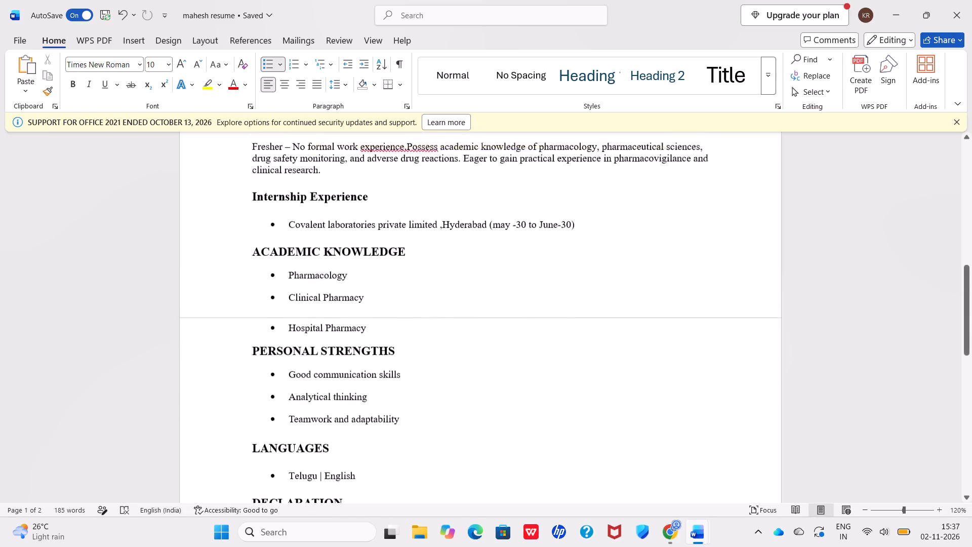
pyautogui.scroll(2, 485, 335)
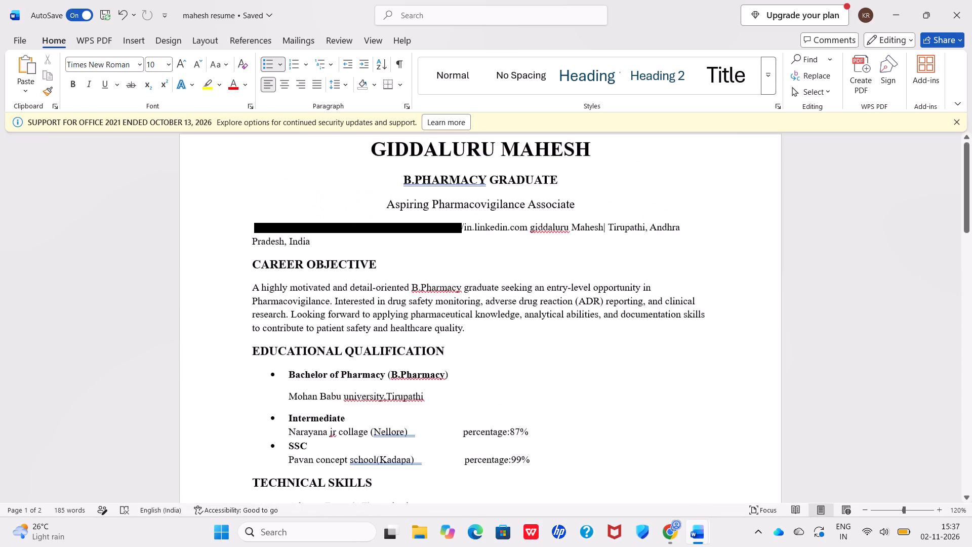
pyautogui.scroll(2, 485, 335)
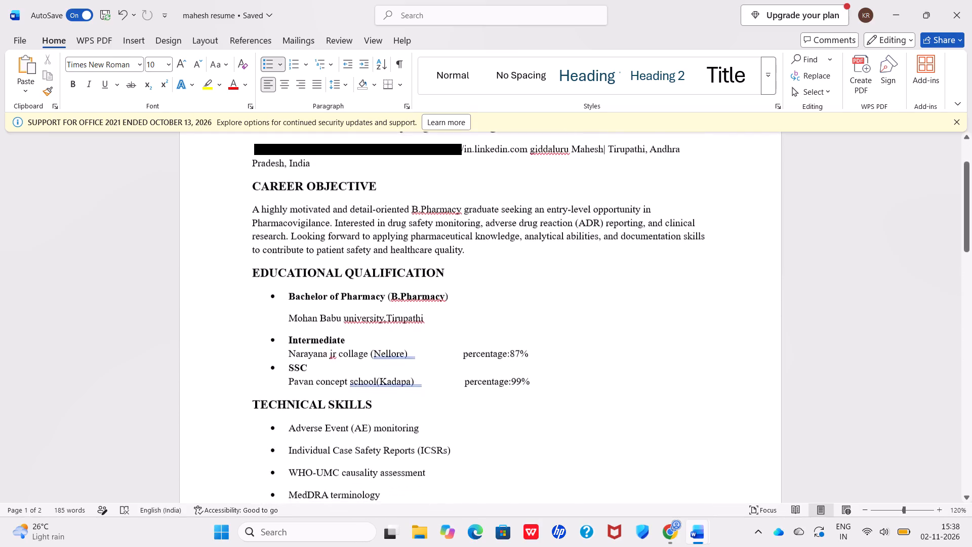
# Justify the Career Objective paragraph.
pyautogui.scroll(1, 485, 335)
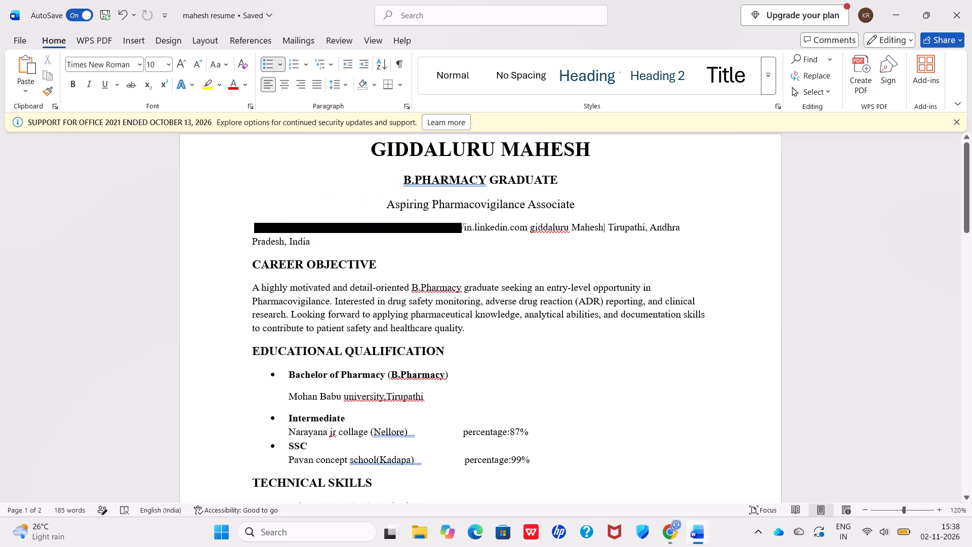
pyautogui.moveTo(252, 286); pyautogui.dragTo(408, 333)
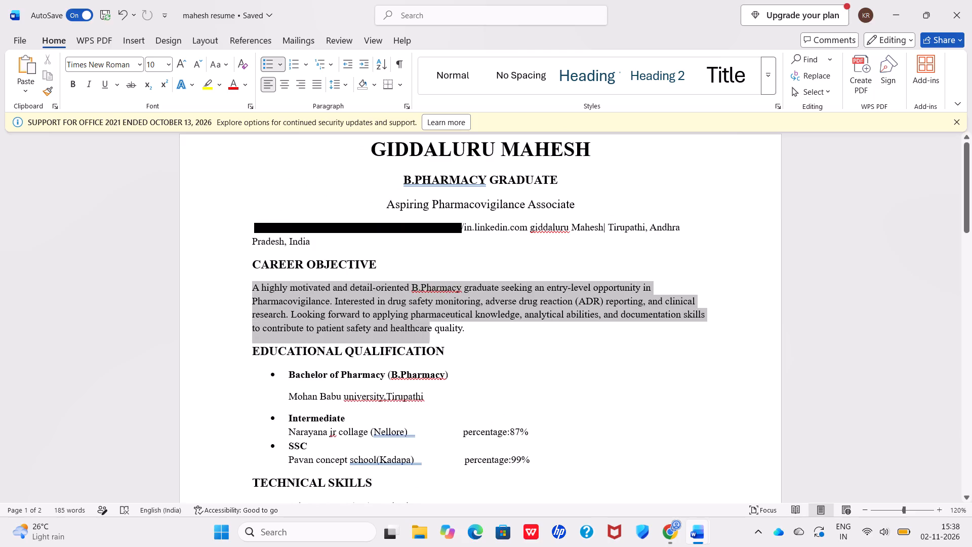
pyautogui.moveTo(408, 333); pyautogui.dragTo(464, 330)
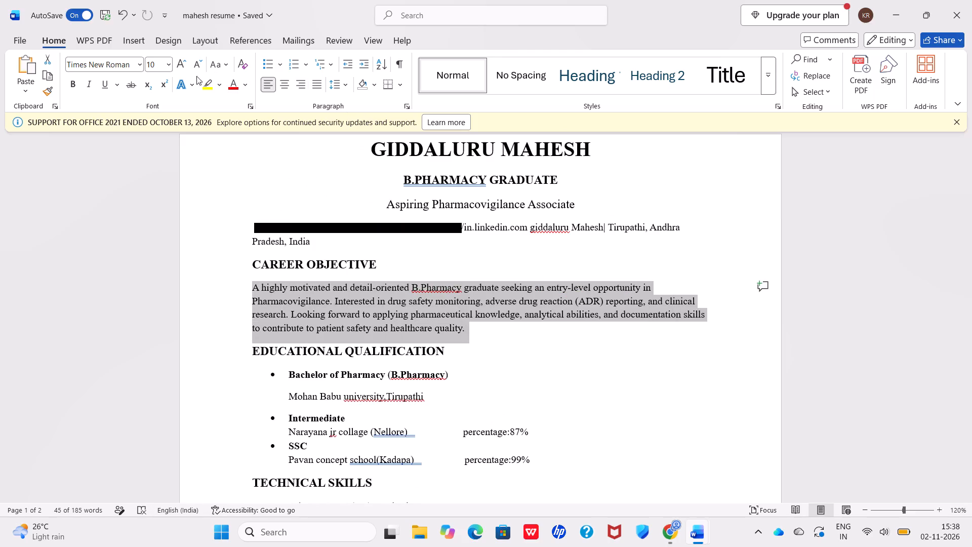
pyautogui.click(315, 89)
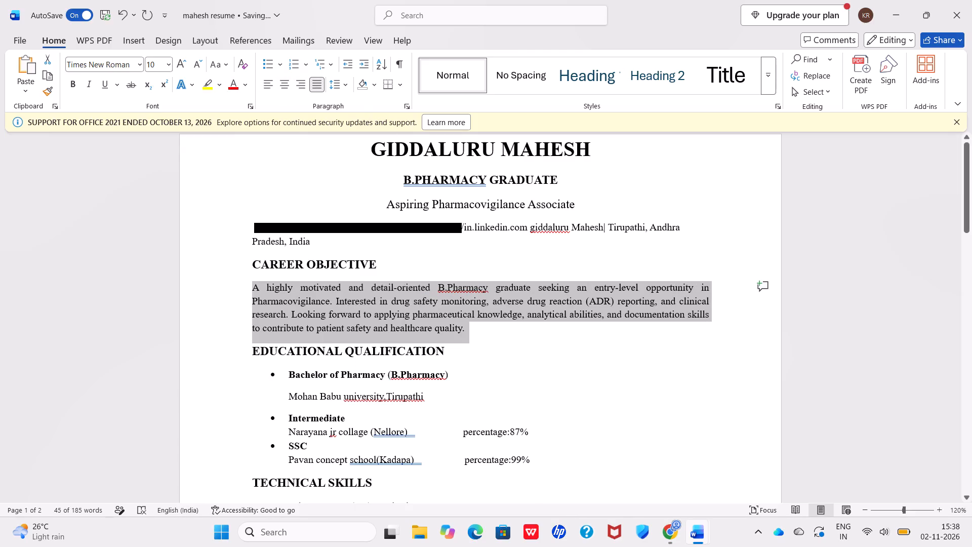
# Set the "B.PHARMACY GRADUATE" and "Aspiring Pharmacovigilance Associate" lines under the name to 10 pt.
pyautogui.moveTo(395, 177); pyautogui.dragTo(518, 221)
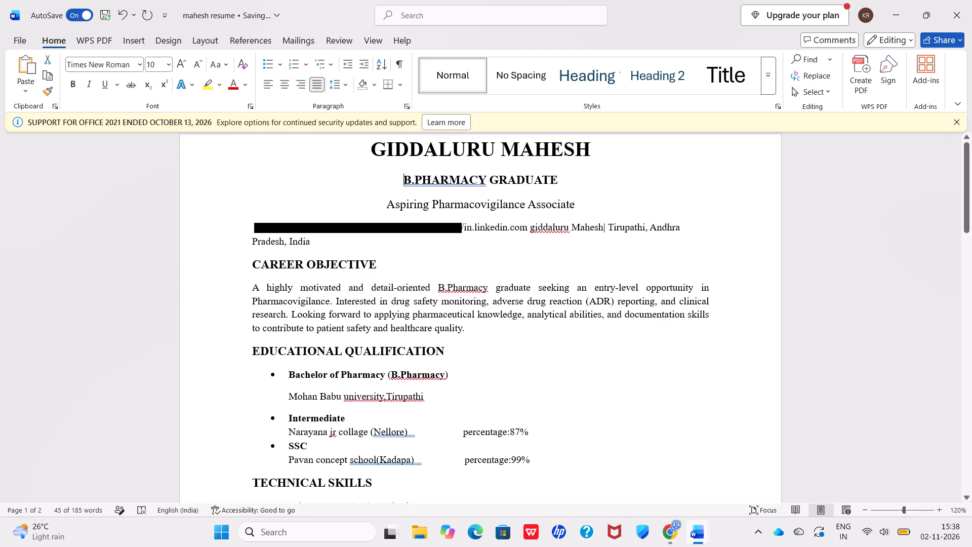
pyautogui.moveTo(518, 221); pyautogui.dragTo(603, 205)
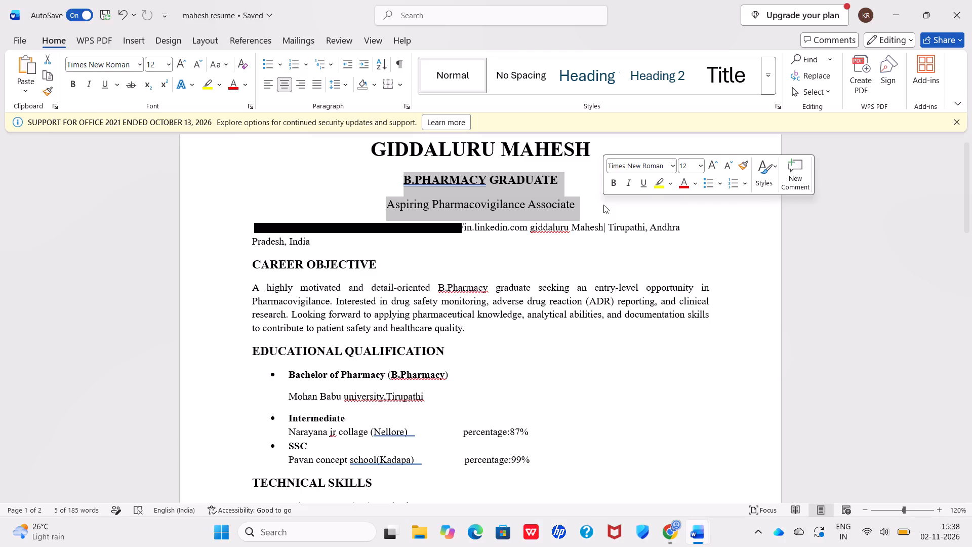
pyautogui.click(171, 64)
pyautogui.click(154, 111)
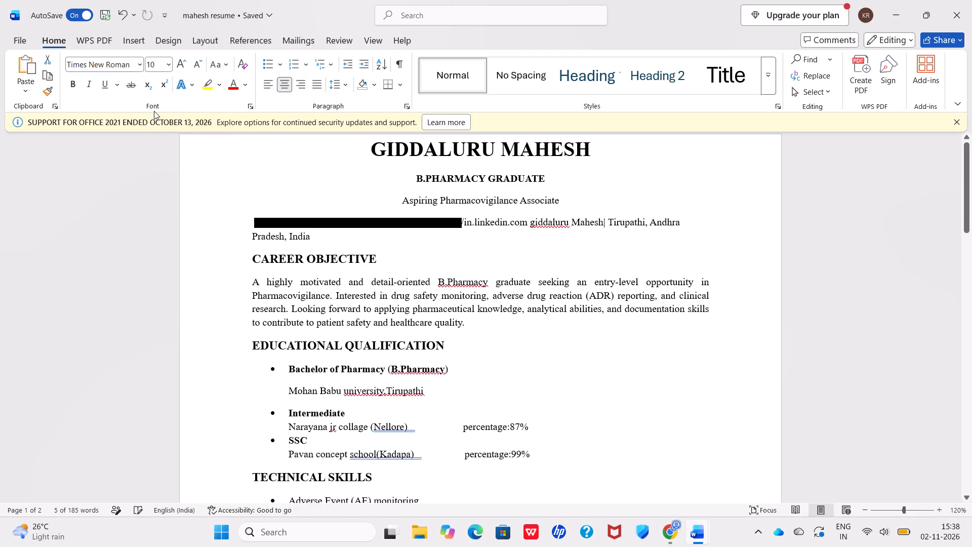
# Remove the bold from the "B.PHARMACY GRADUATE" line under the name.
pyautogui.click(71, 81)
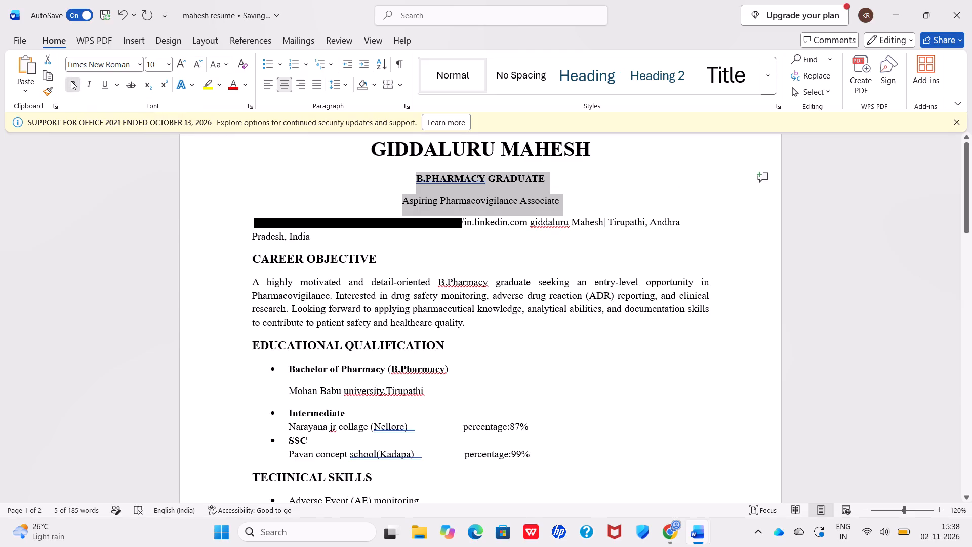
pyautogui.click(351, 187)
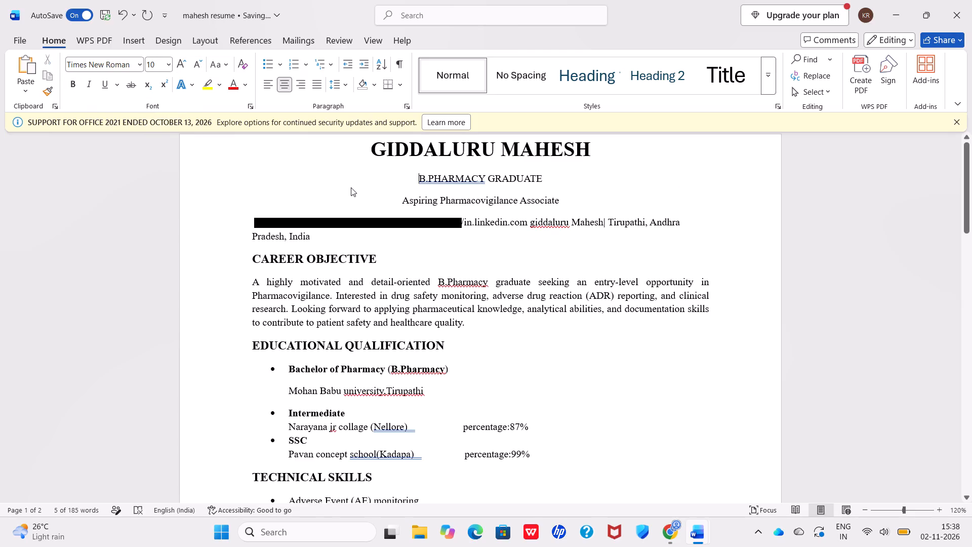
# Join "Aspiring Pharmacovigilance Associate" onto the "B.PHARMACY GRADUATE" line, separated by a space and a comma.
pyautogui.click(545, 181)
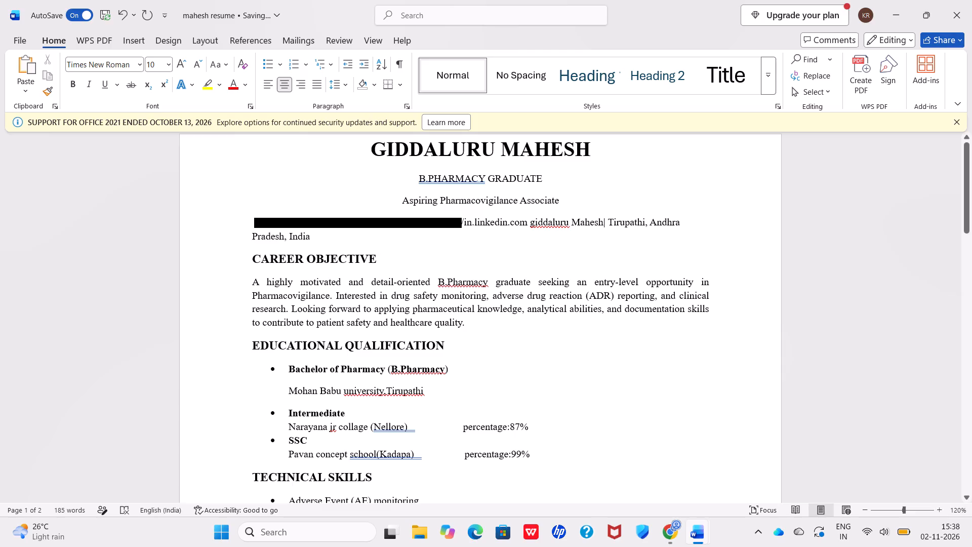
pyautogui.click(398, 201)
pyautogui.press('BackSpace')
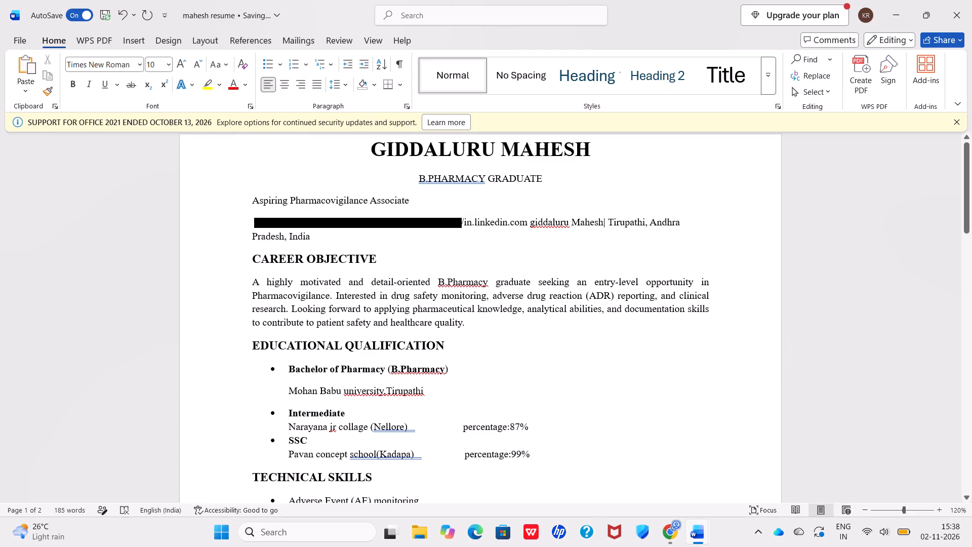
pyautogui.press('BackSpace')
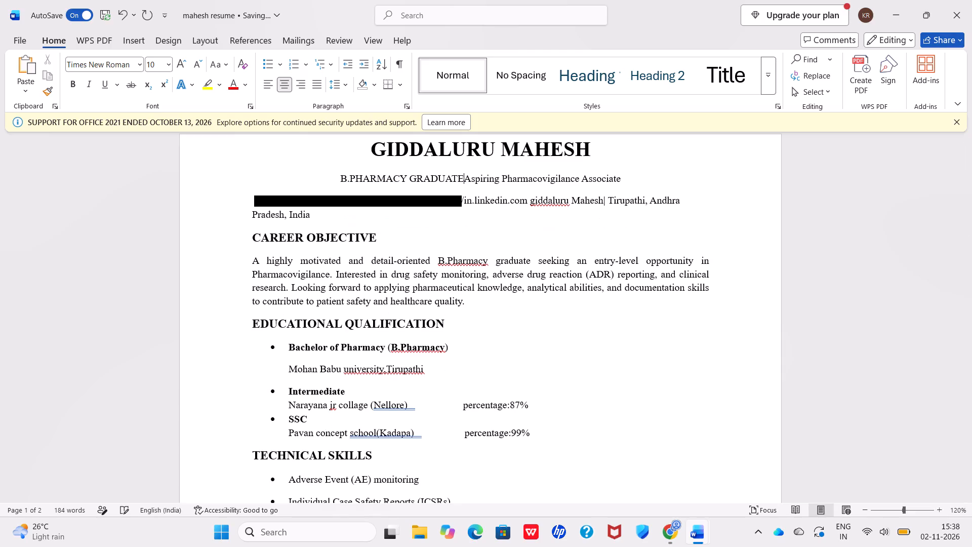
pyautogui.press('space')
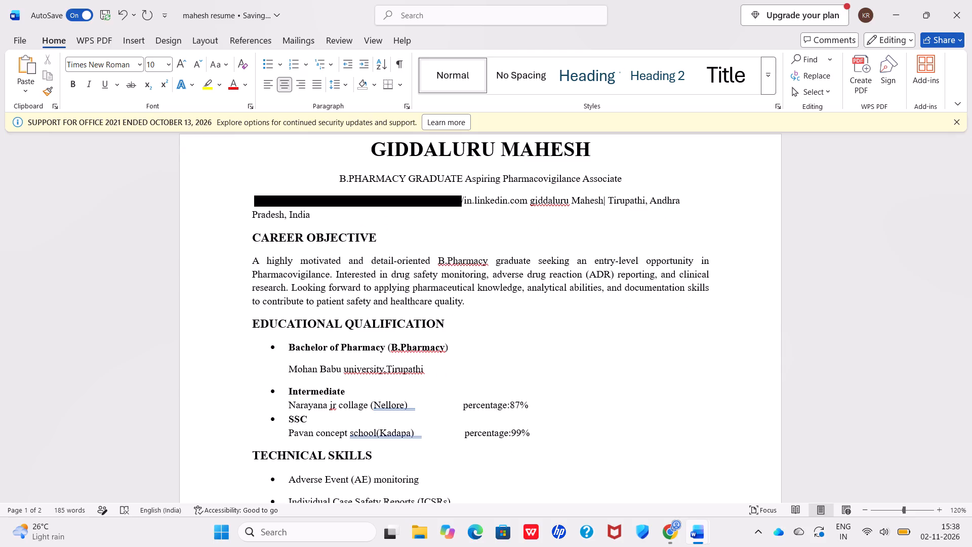
pyautogui.press(',')
# Delete the whole Personal Strengths section, including its heading and three bullets.
pyautogui.scroll(-2, 420, 263)
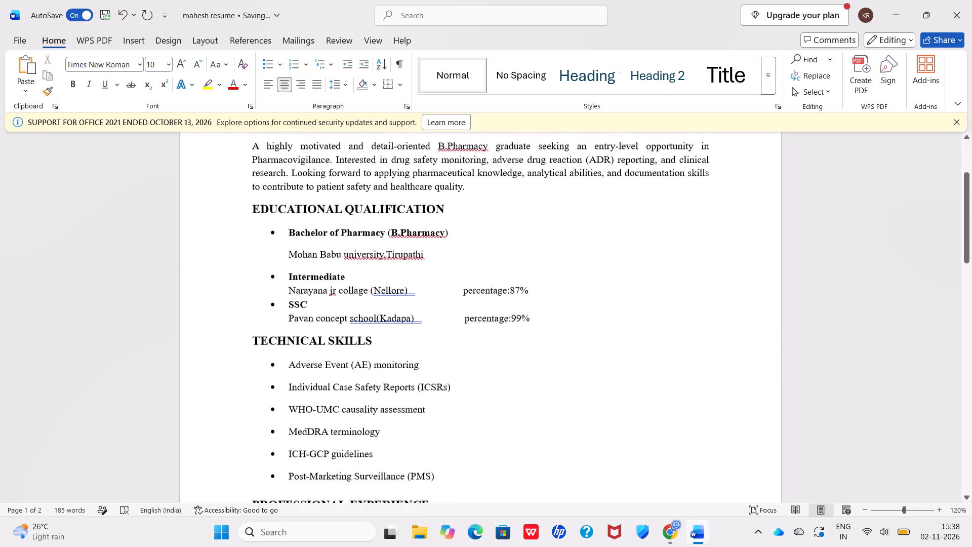
pyautogui.scroll(-3, 420, 263)
pyautogui.scroll(1, 420, 263)
pyautogui.scroll(-1, 420, 263)
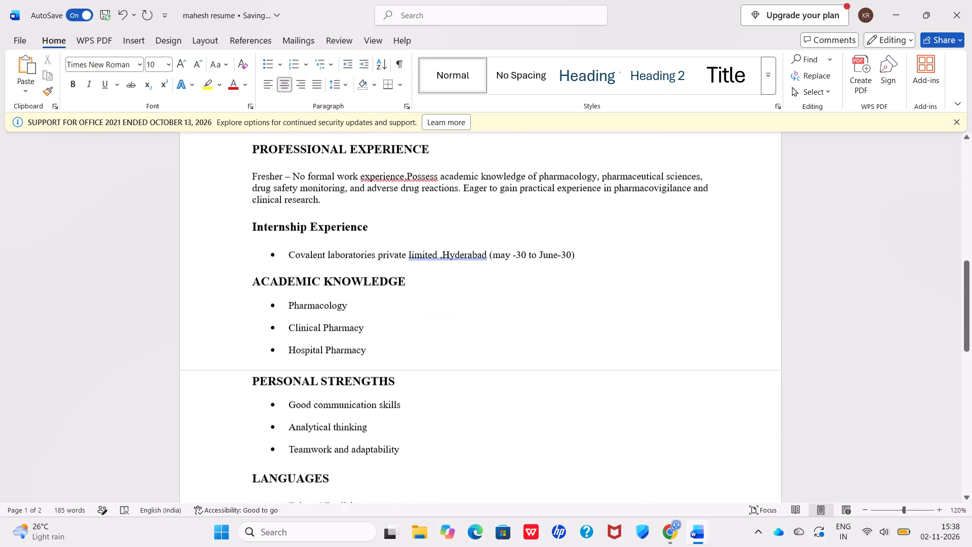
pyautogui.scroll(-1, 420, 263)
pyautogui.scroll(1, 420, 263)
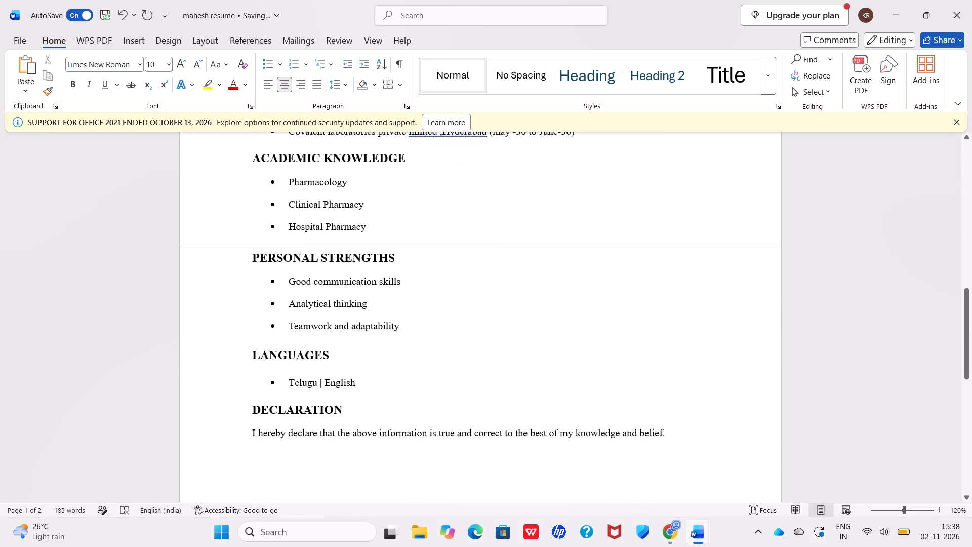
pyautogui.scroll(1, 420, 263)
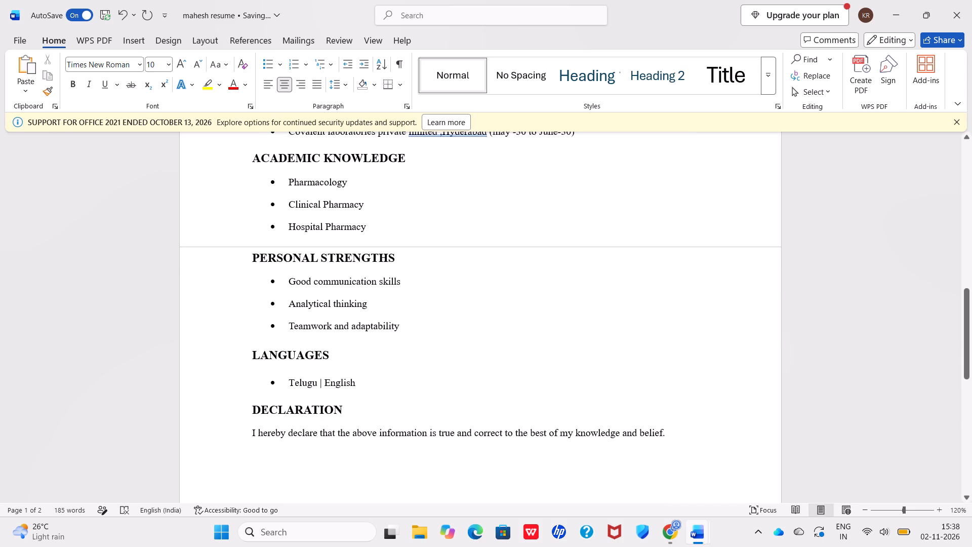
pyautogui.scroll(1, 420, 263)
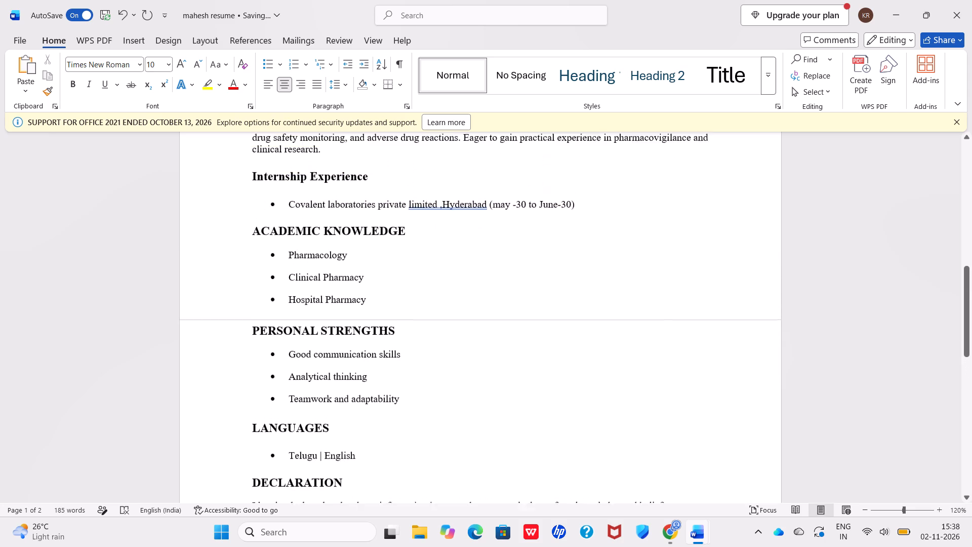
pyautogui.scroll(2, 420, 263)
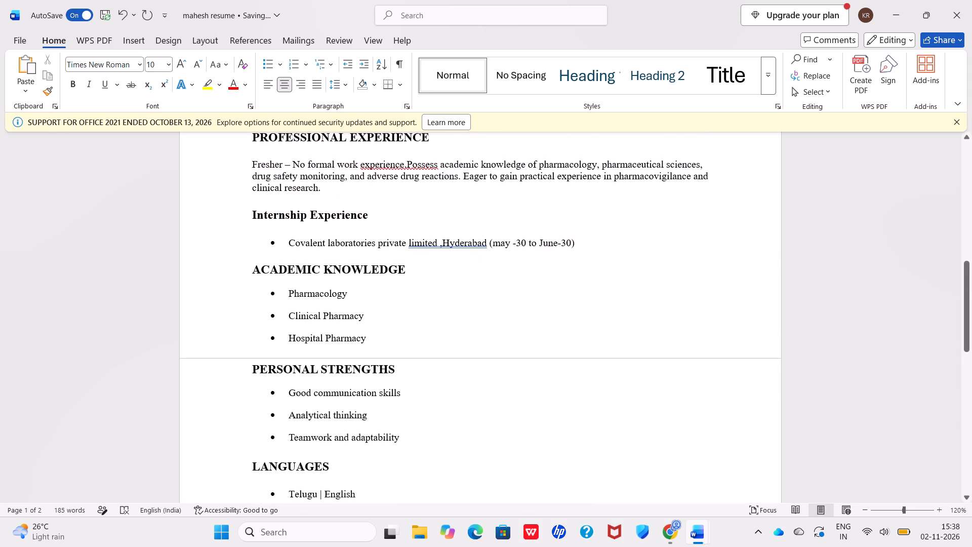
pyautogui.moveTo(249, 365); pyautogui.dragTo(381, 423)
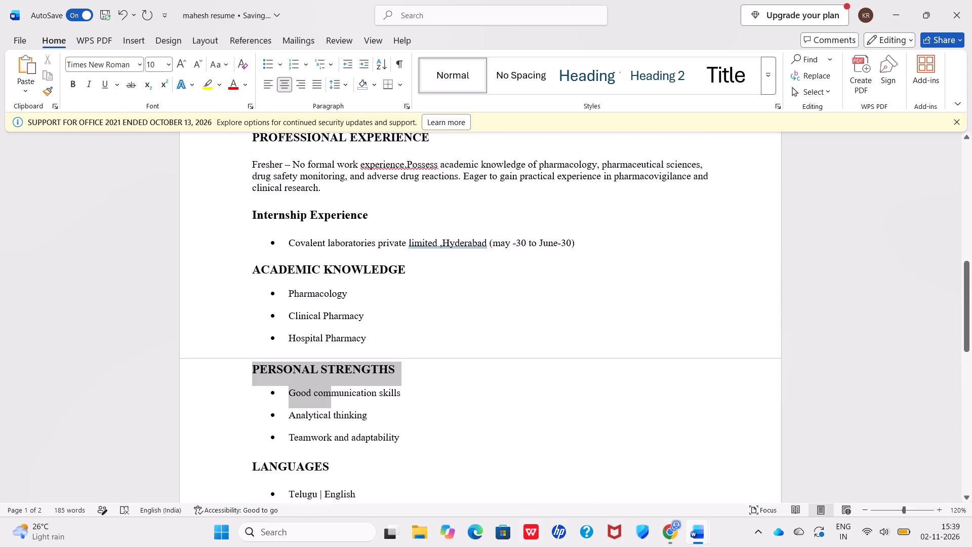
pyautogui.moveTo(381, 423); pyautogui.dragTo(398, 440)
pyautogui.press('BackSpace')
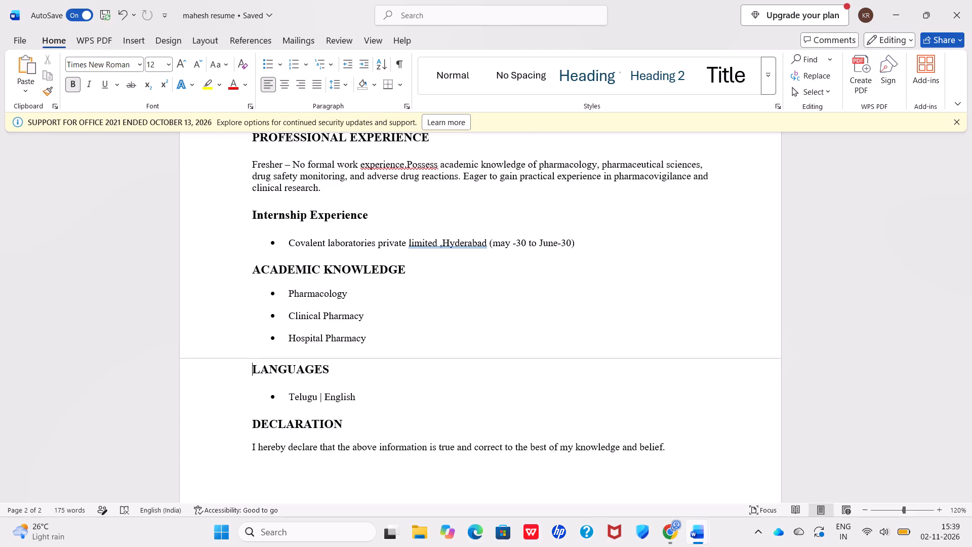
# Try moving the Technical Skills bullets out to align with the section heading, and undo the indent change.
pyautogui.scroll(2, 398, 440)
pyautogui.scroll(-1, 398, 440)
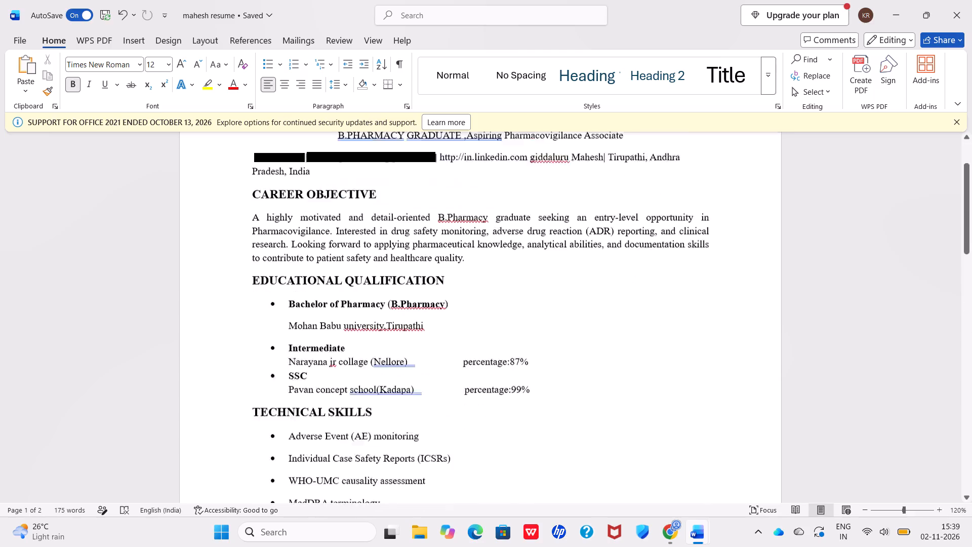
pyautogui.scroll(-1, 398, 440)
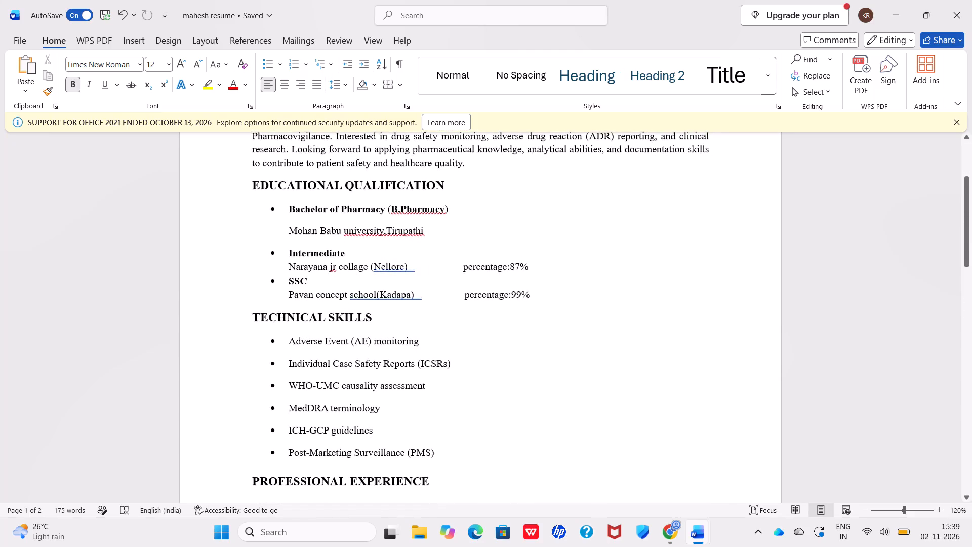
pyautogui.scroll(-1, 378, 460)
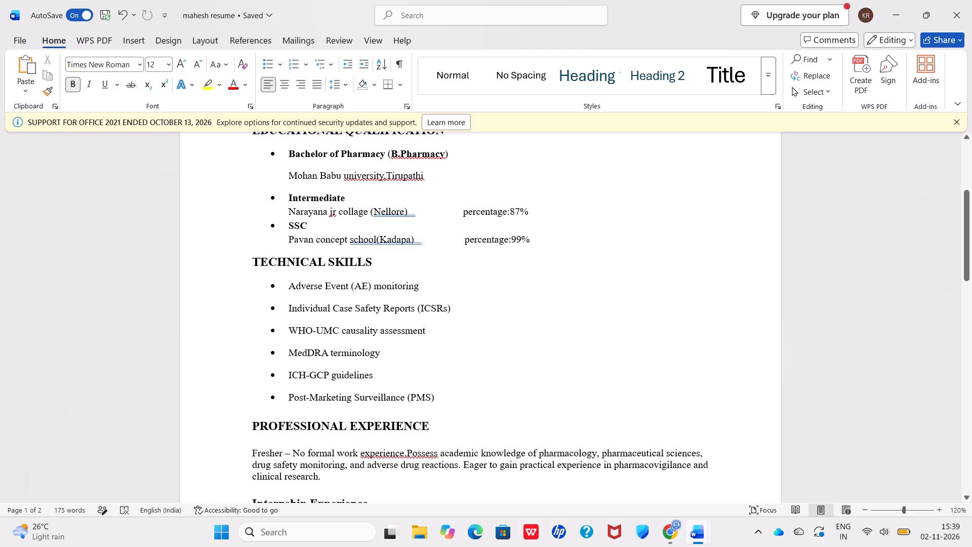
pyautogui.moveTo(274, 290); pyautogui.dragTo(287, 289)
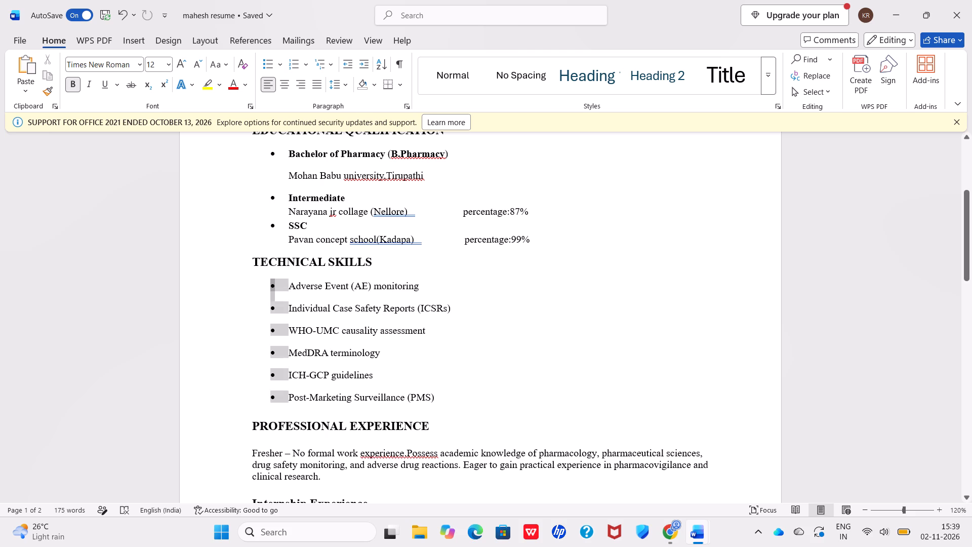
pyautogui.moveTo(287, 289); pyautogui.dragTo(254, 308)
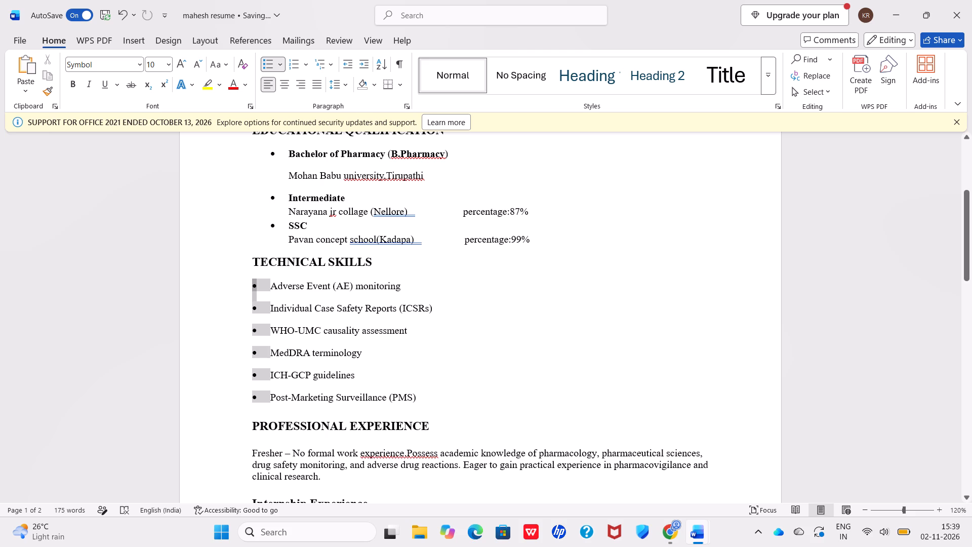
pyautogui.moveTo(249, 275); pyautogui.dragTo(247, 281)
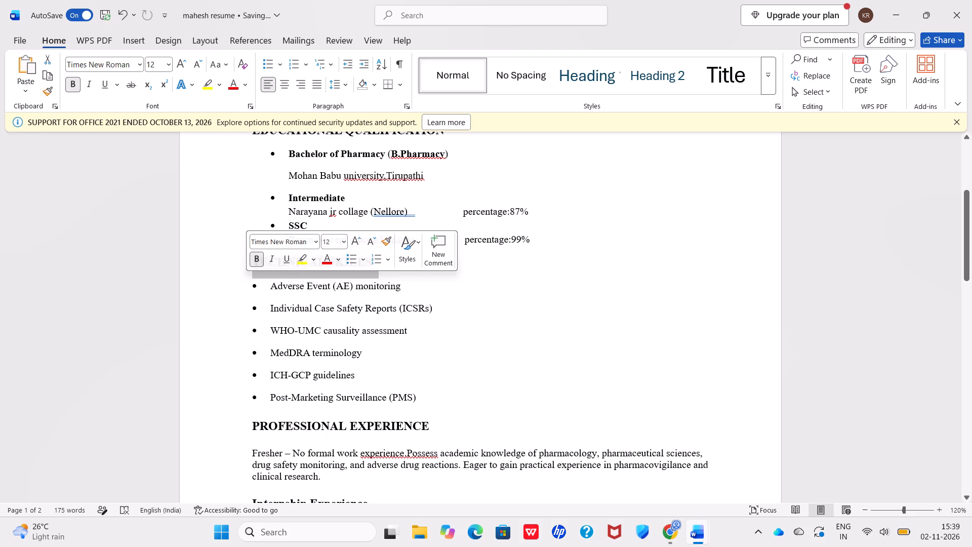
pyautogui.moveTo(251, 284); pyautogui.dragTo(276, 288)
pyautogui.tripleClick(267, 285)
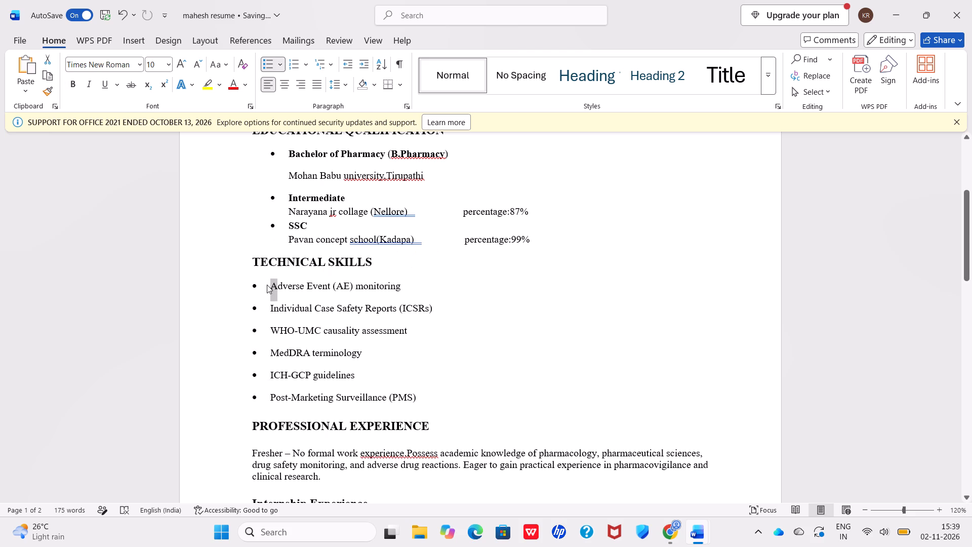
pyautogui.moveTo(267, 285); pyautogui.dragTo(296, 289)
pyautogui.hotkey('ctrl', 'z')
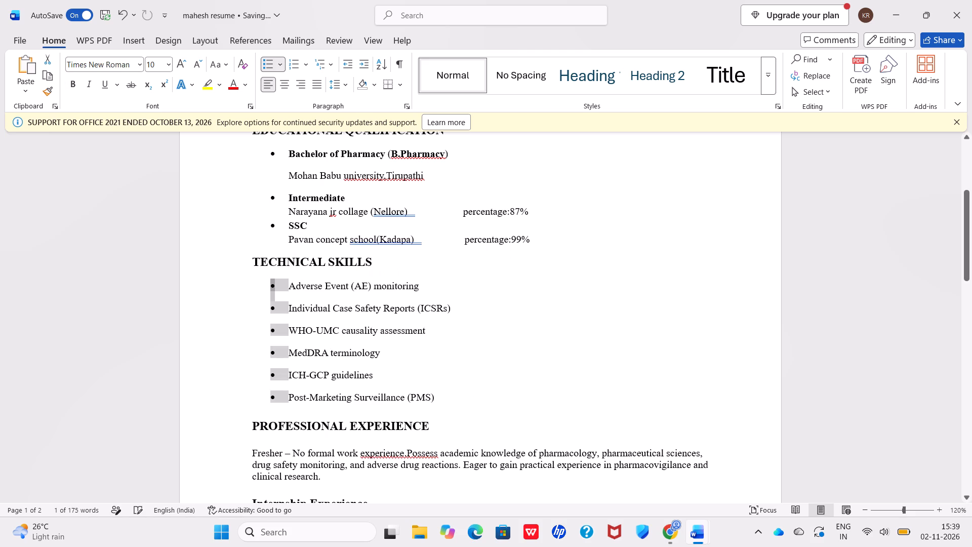
# Delete the "WHO-UMC causality assessment" bullet from Technical Skills.
pyautogui.click(194, 326)
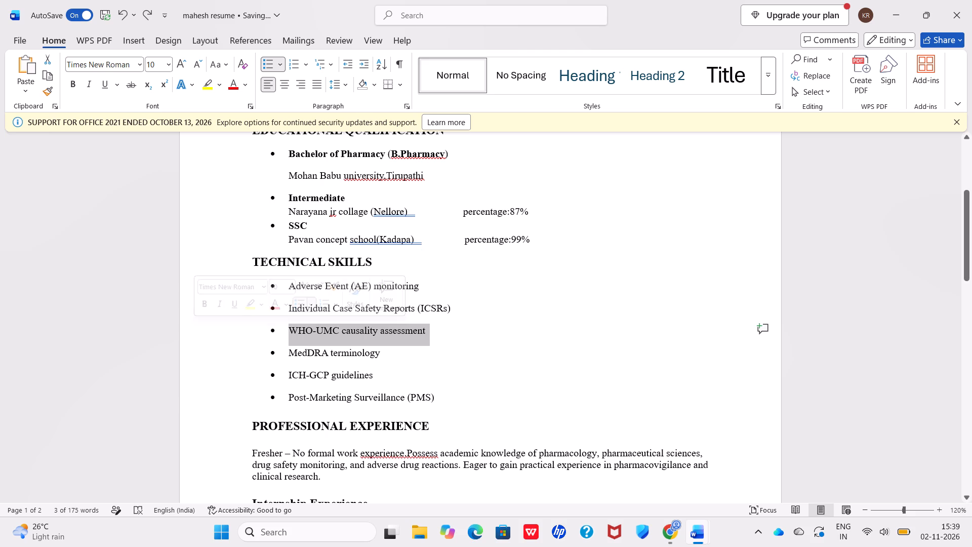
pyautogui.click(489, 377)
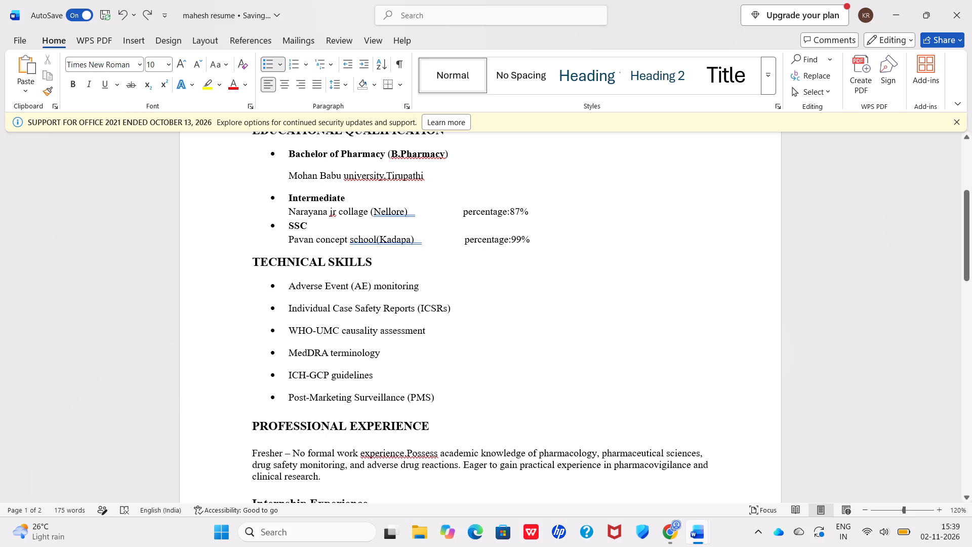
pyautogui.moveTo(280, 330); pyautogui.dragTo(406, 330)
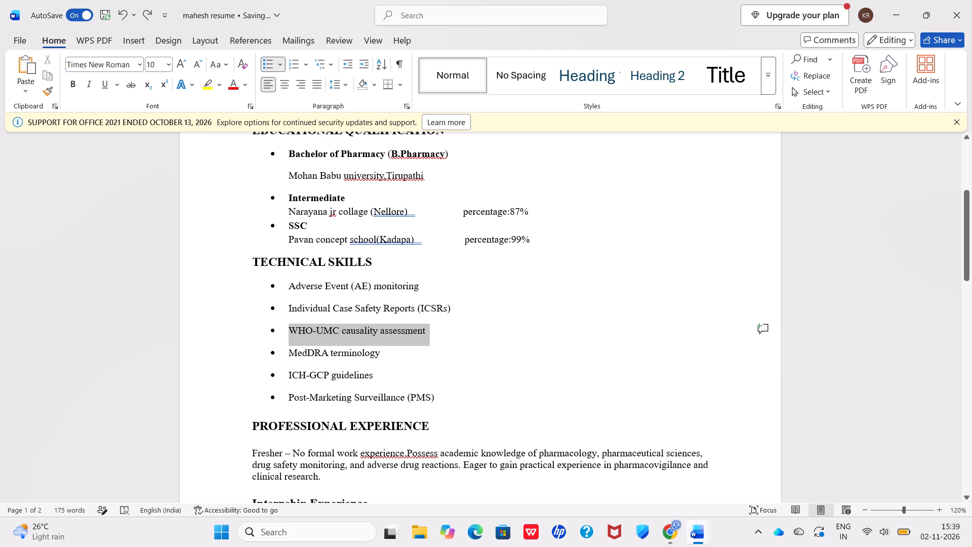
pyautogui.moveTo(406, 330); pyautogui.dragTo(411, 329)
pyautogui.press('BackSpace')
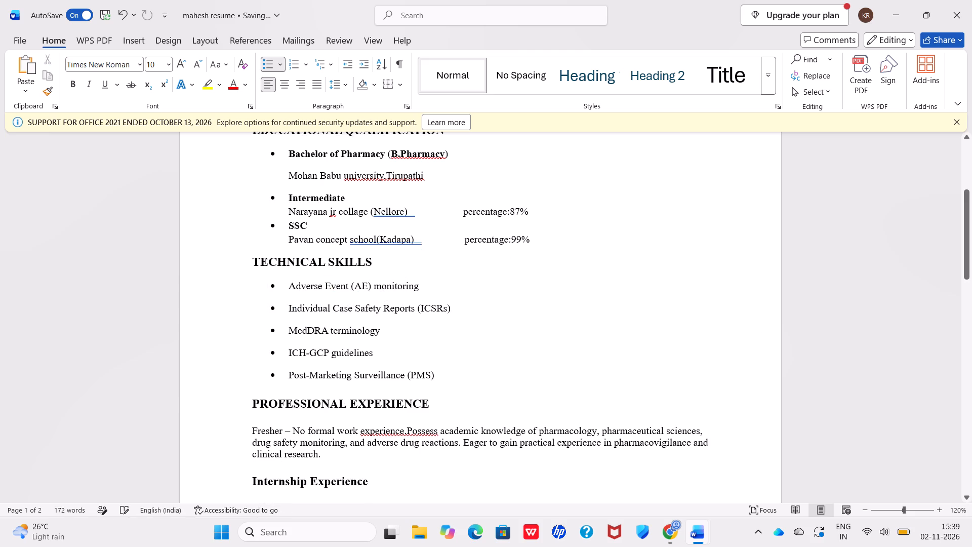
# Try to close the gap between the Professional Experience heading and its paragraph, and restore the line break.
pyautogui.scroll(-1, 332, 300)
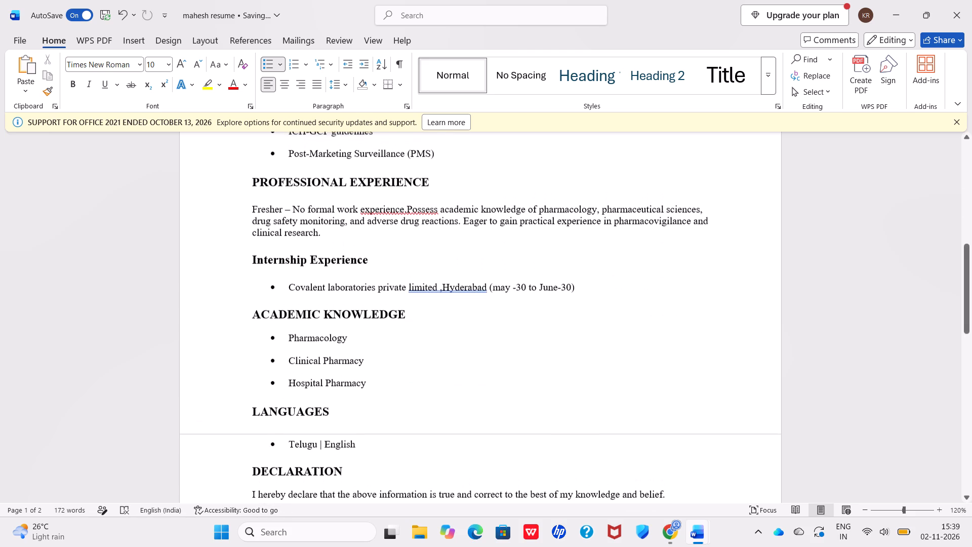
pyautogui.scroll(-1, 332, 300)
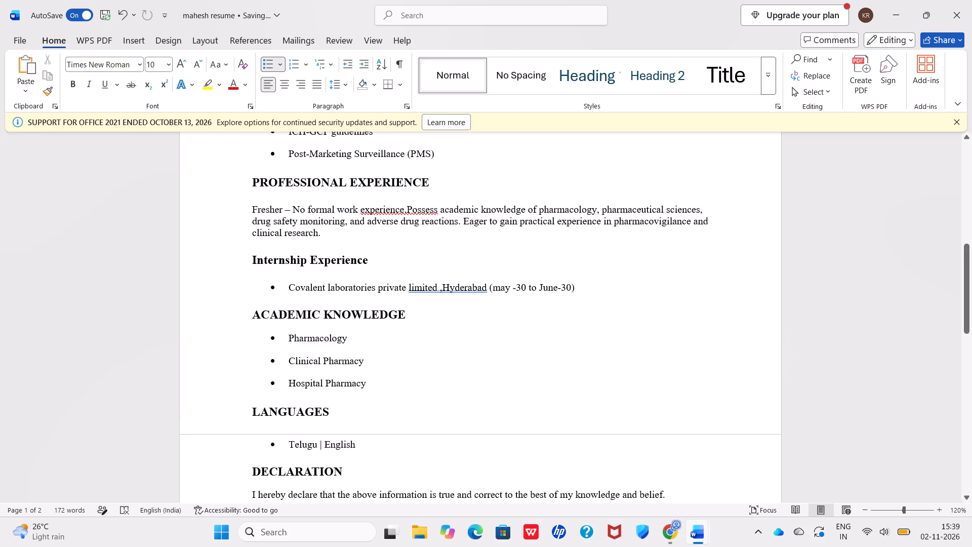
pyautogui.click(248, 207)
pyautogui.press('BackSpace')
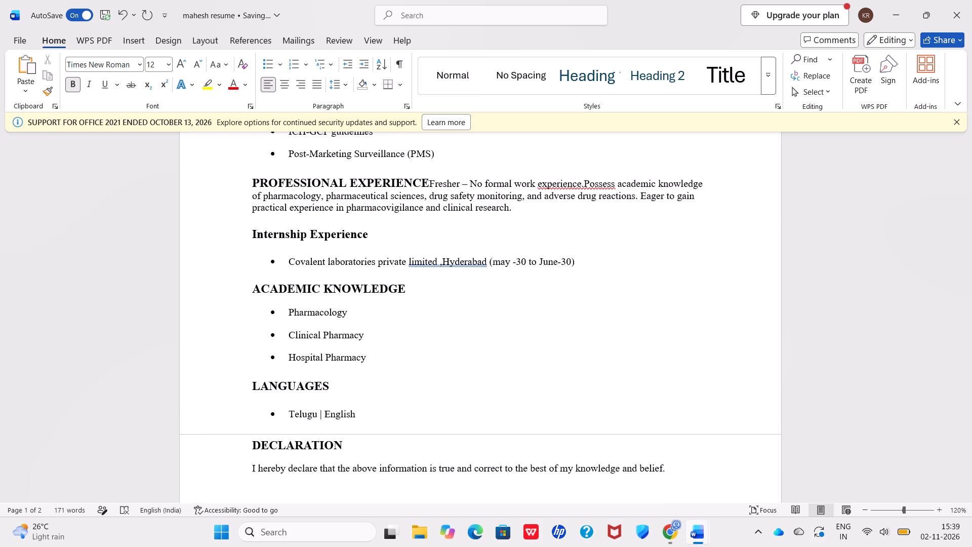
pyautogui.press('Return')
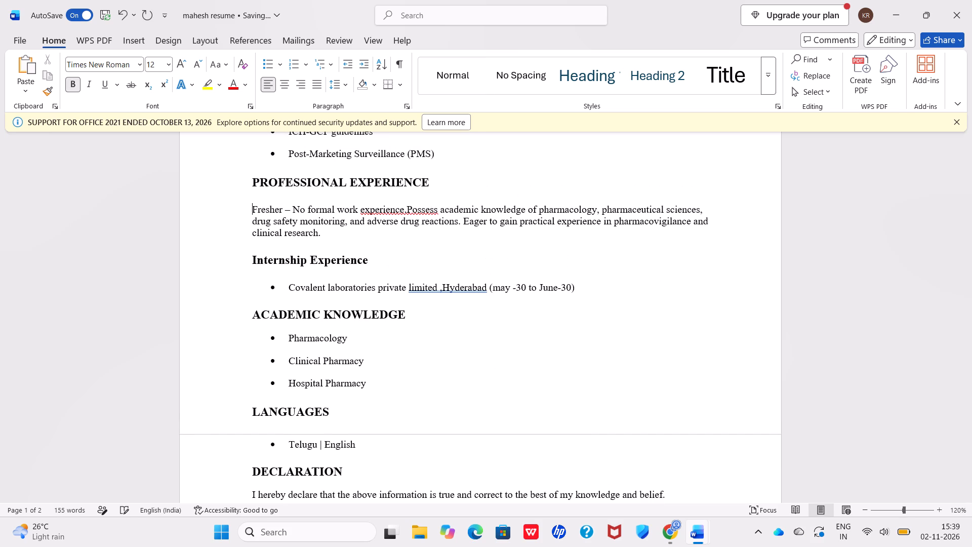
# Remove the full stop after "clinical research" in the Professional Experience paragraph, keeping the Internship Experience heading on its own line.
pyautogui.click(254, 257)
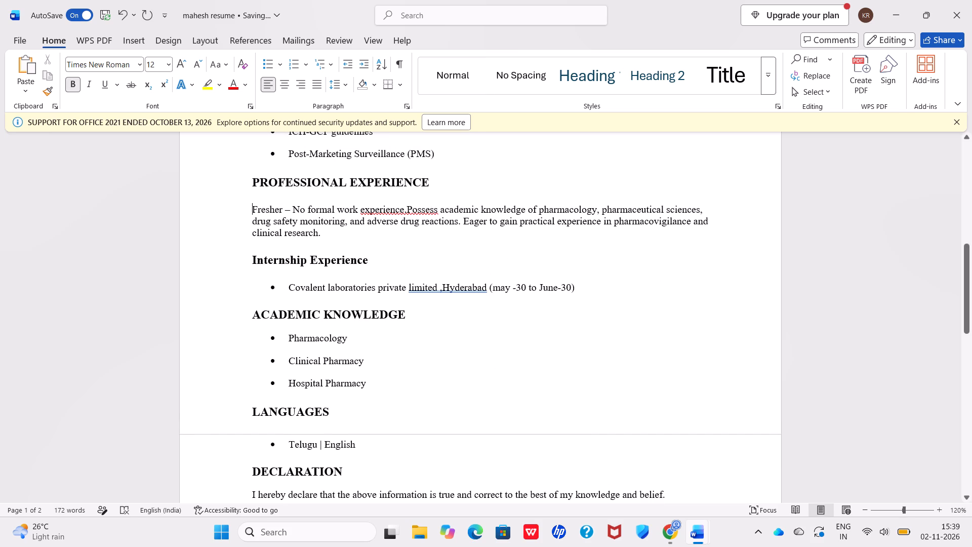
pyautogui.press('BackSpace')
pyautogui.press('BackSpace')
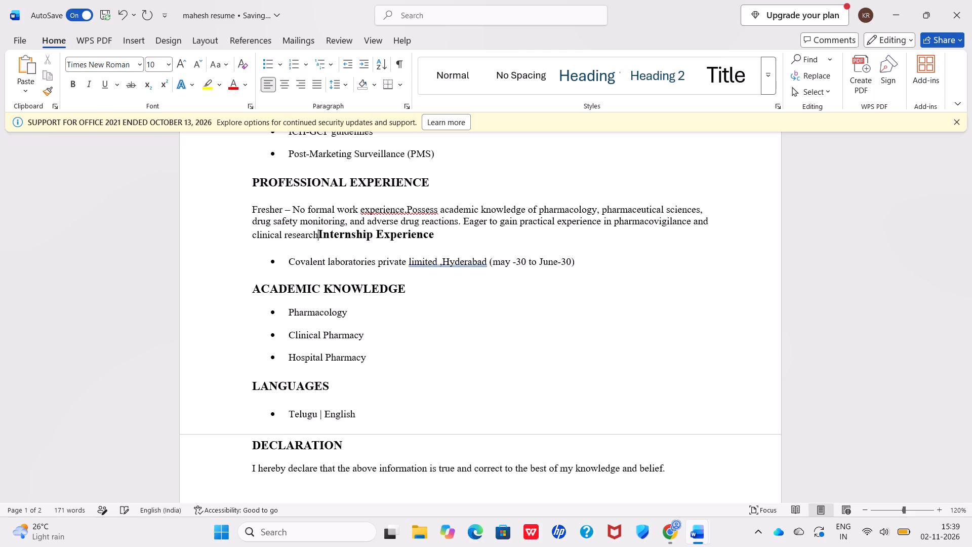
pyautogui.press('Return')
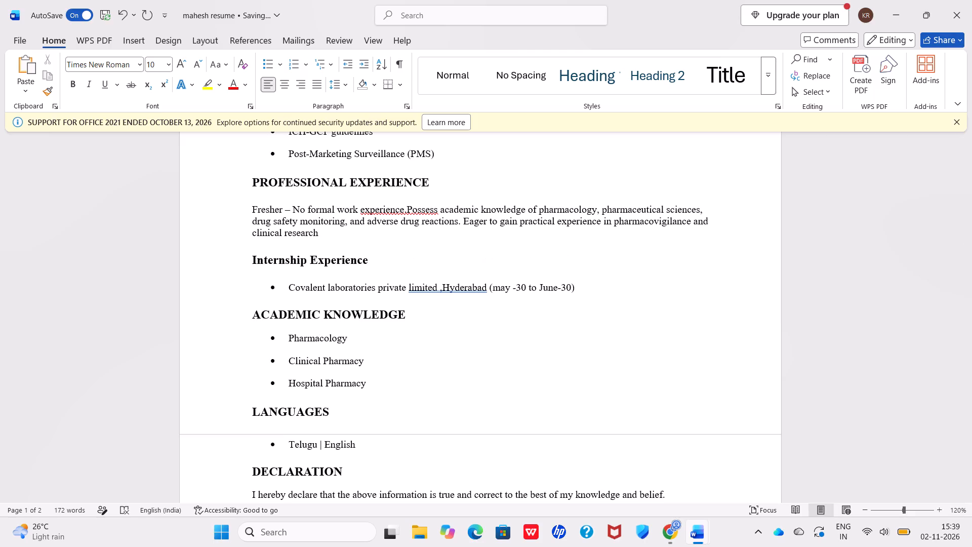
pyautogui.click(322, 230)
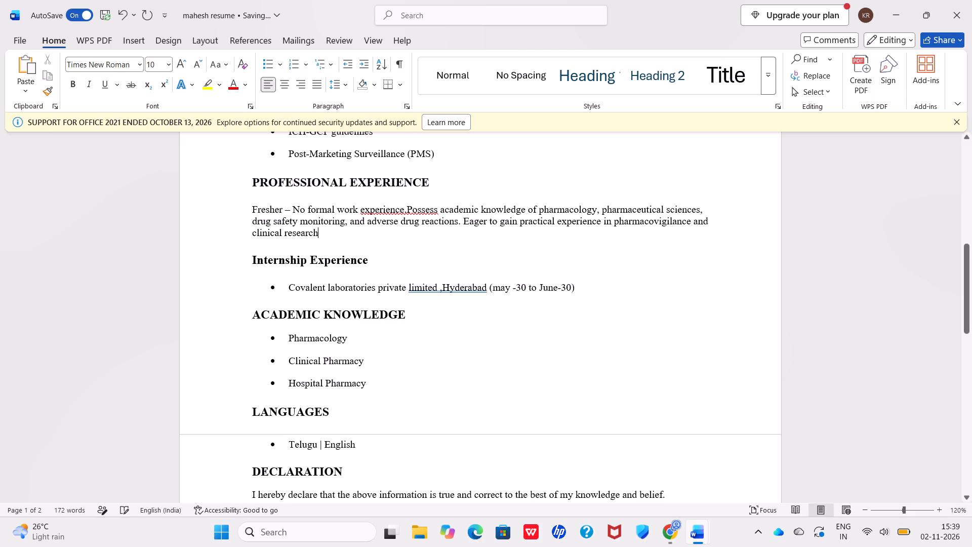
pyautogui.scroll(5, 261, 269)
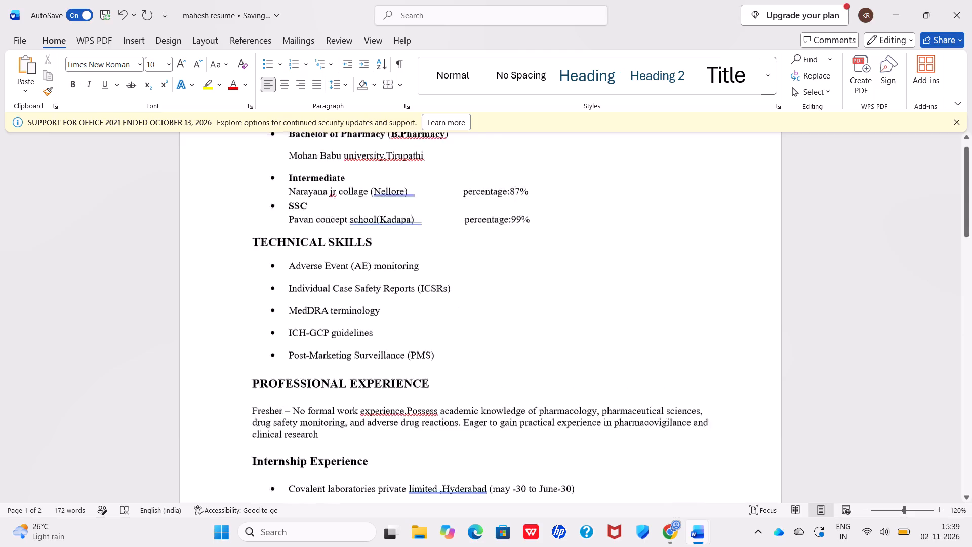
# Set the line spacing of the whole resume to 1.0.
pyautogui.scroll(9, 261, 269)
pyautogui.moveTo(366, 144); pyautogui.dragTo(466, 473)
pyautogui.hotkey('ctrl', 'a')
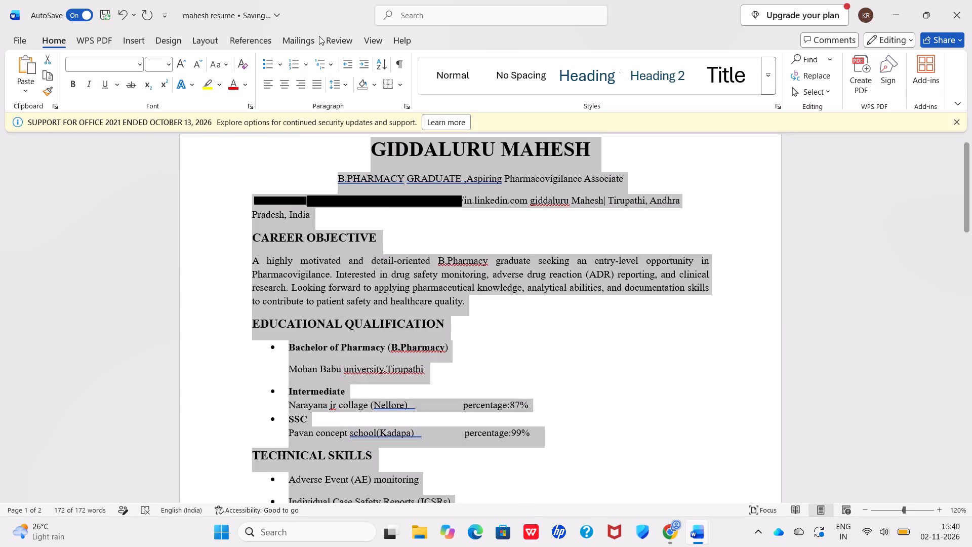
pyautogui.click(304, 62)
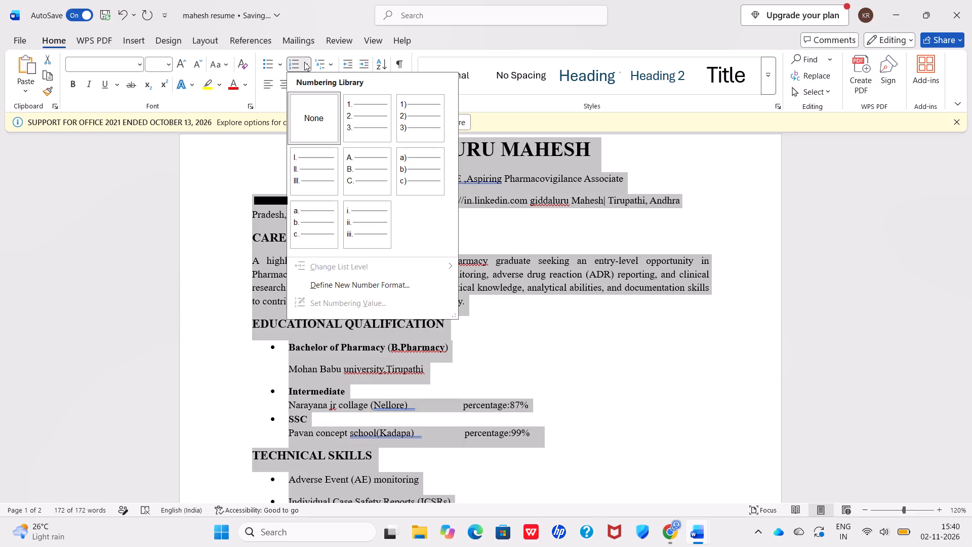
pyautogui.click(332, 65)
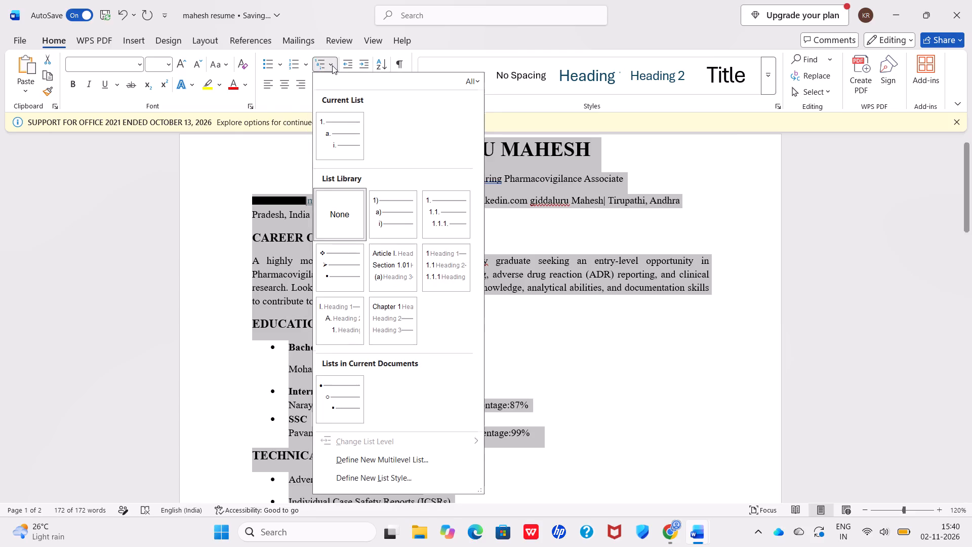
pyautogui.click(248, 143)
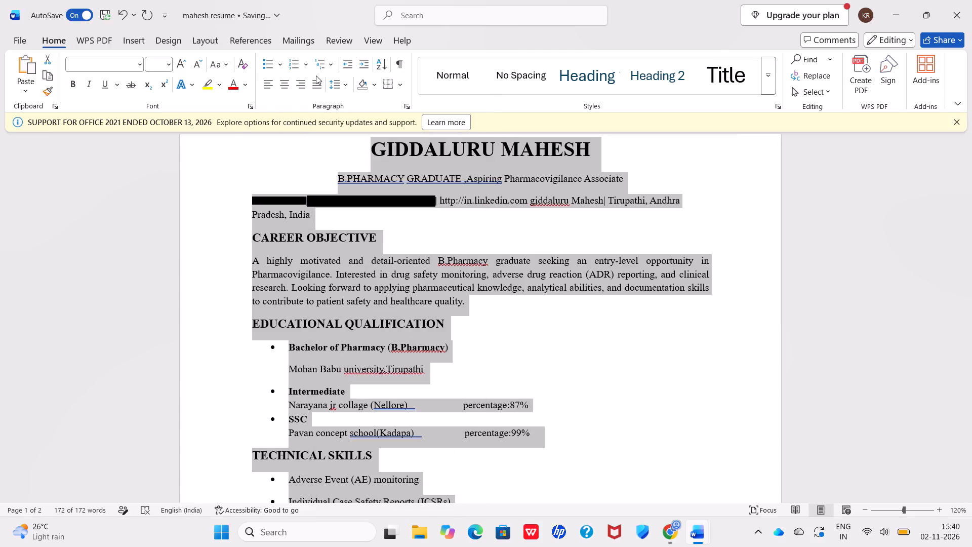
pyautogui.click(349, 82)
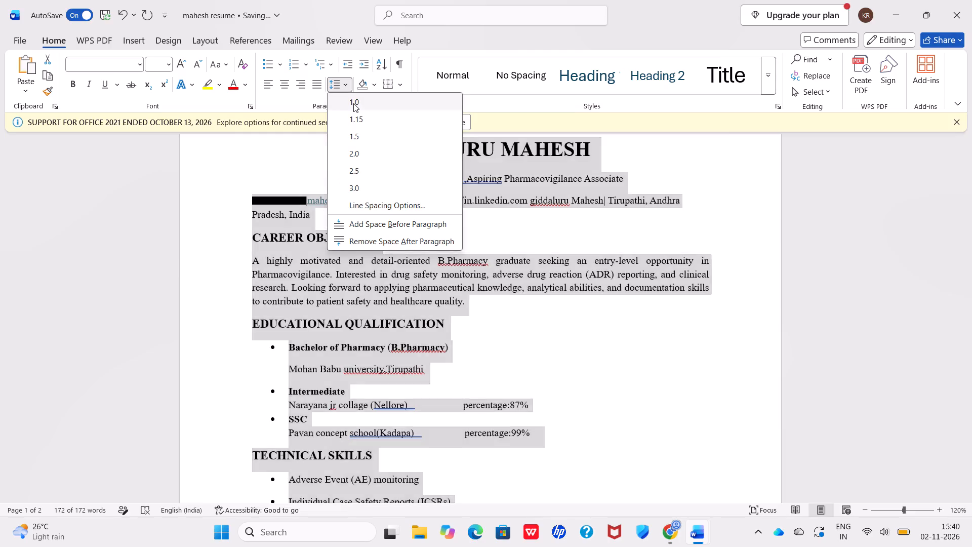
pyautogui.click(354, 105)
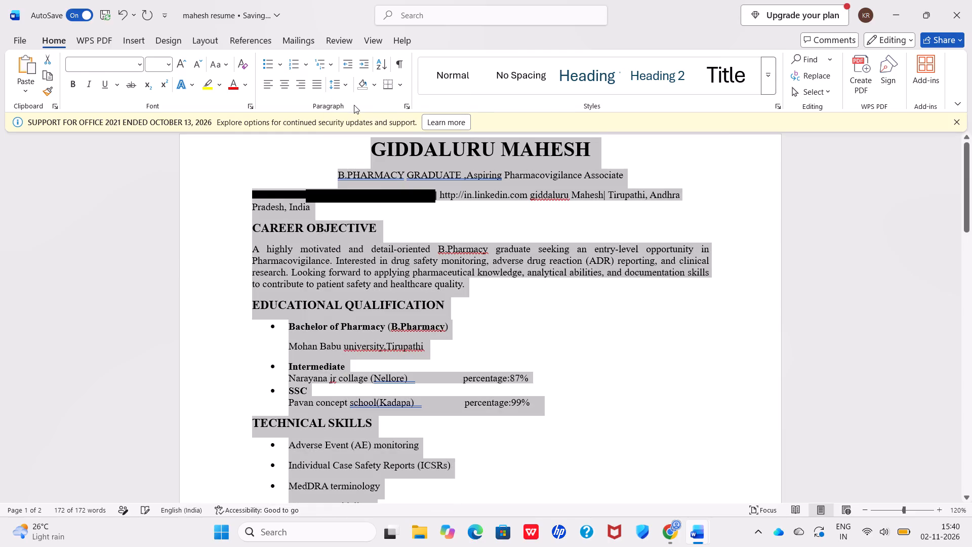
pyautogui.click(185, 236)
# Review the resume from its header to the Declaration to check where the page break falls.
pyautogui.scroll(-8, 310, 266)
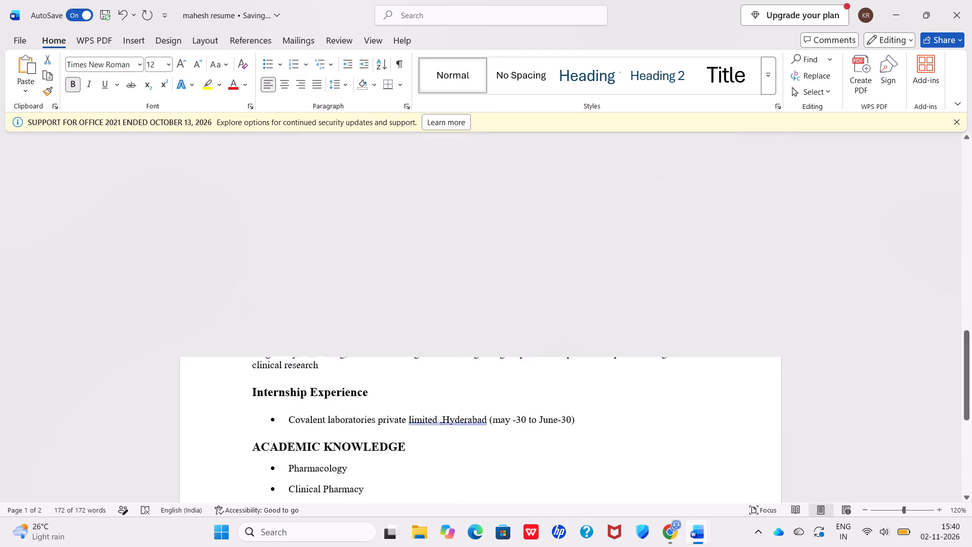
pyautogui.scroll(4, 310, 266)
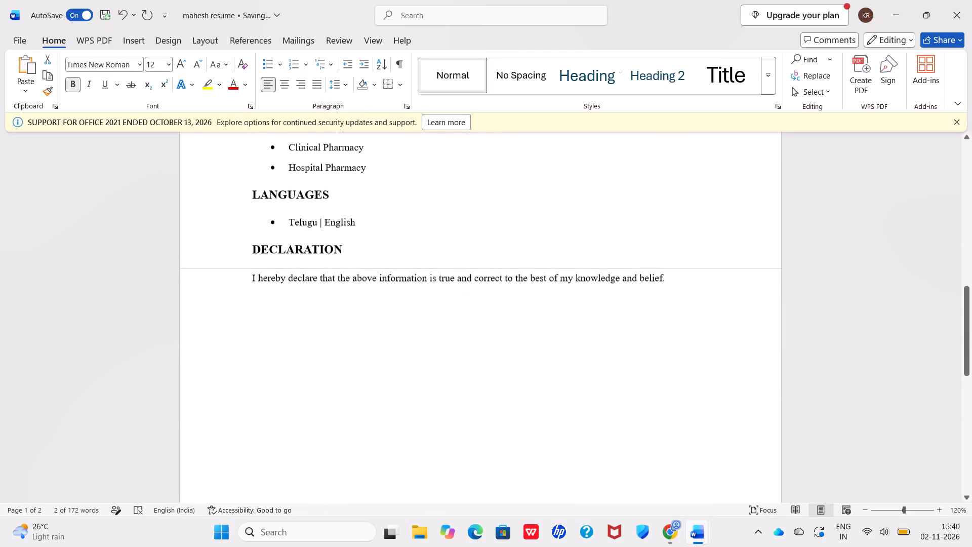
pyautogui.scroll(3, 310, 266)
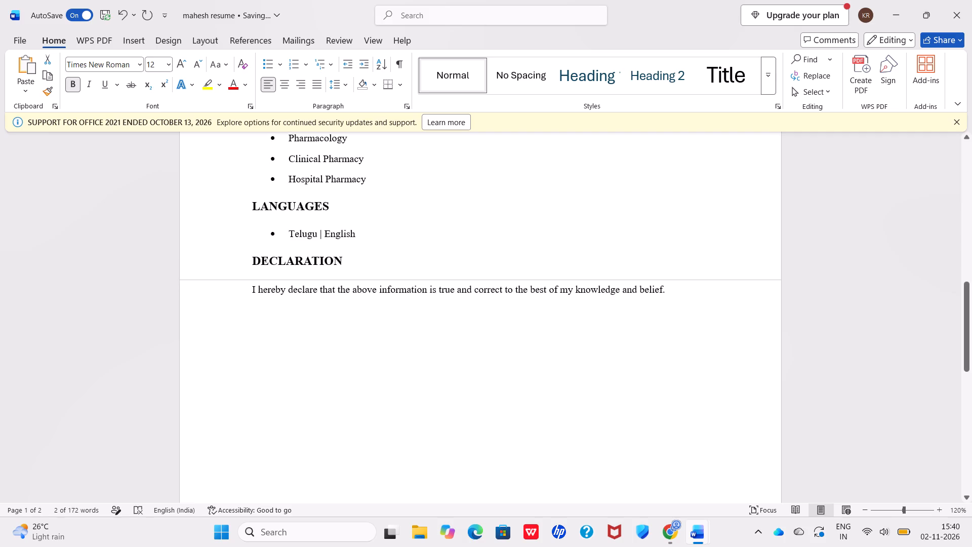
pyautogui.scroll(4, 310, 266)
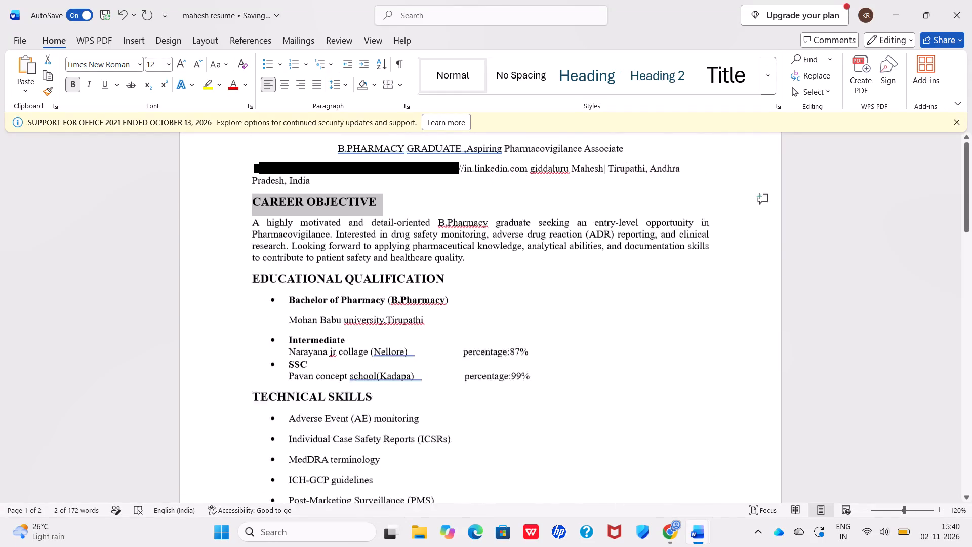
pyautogui.scroll(3, 310, 266)
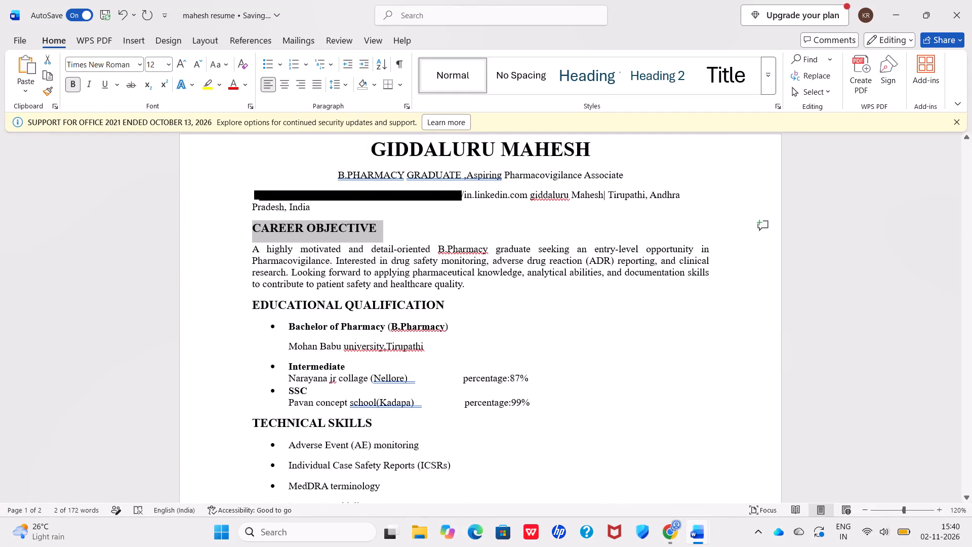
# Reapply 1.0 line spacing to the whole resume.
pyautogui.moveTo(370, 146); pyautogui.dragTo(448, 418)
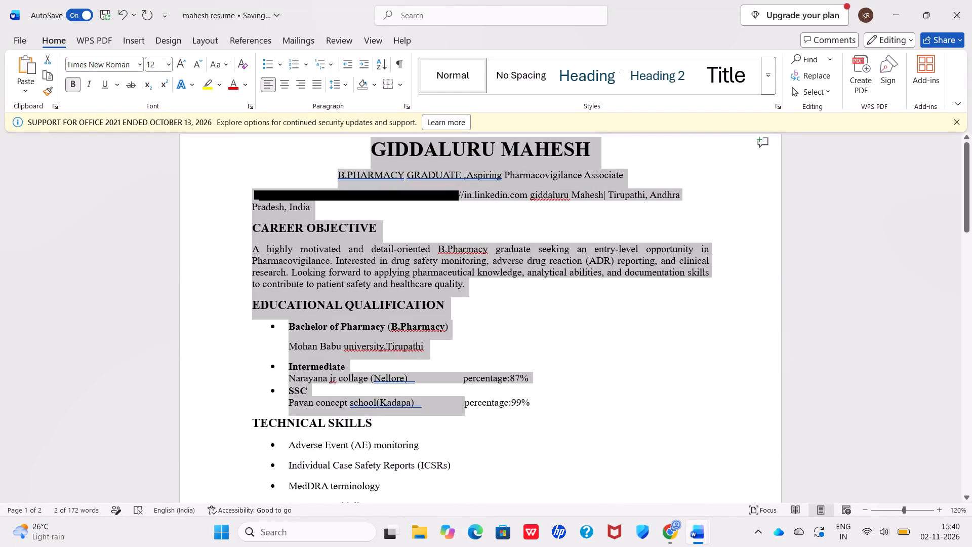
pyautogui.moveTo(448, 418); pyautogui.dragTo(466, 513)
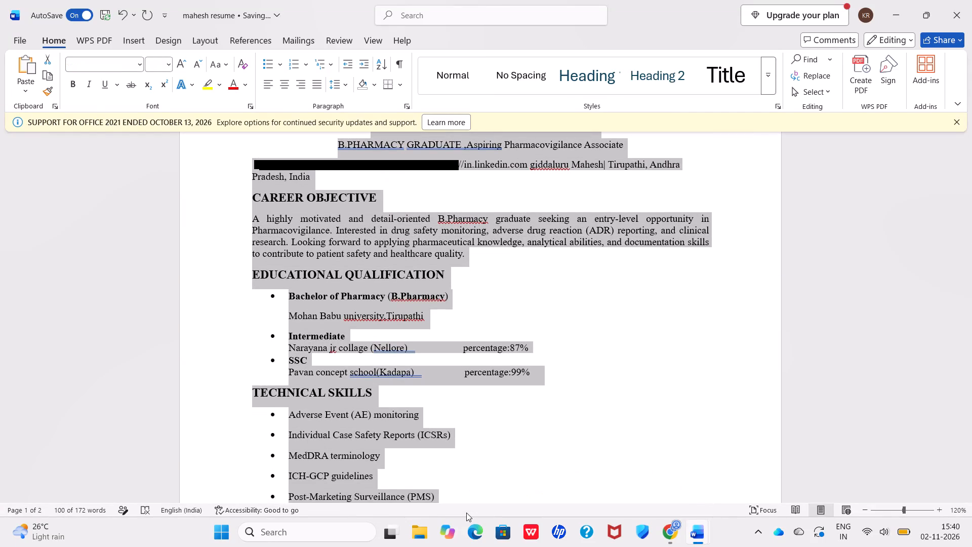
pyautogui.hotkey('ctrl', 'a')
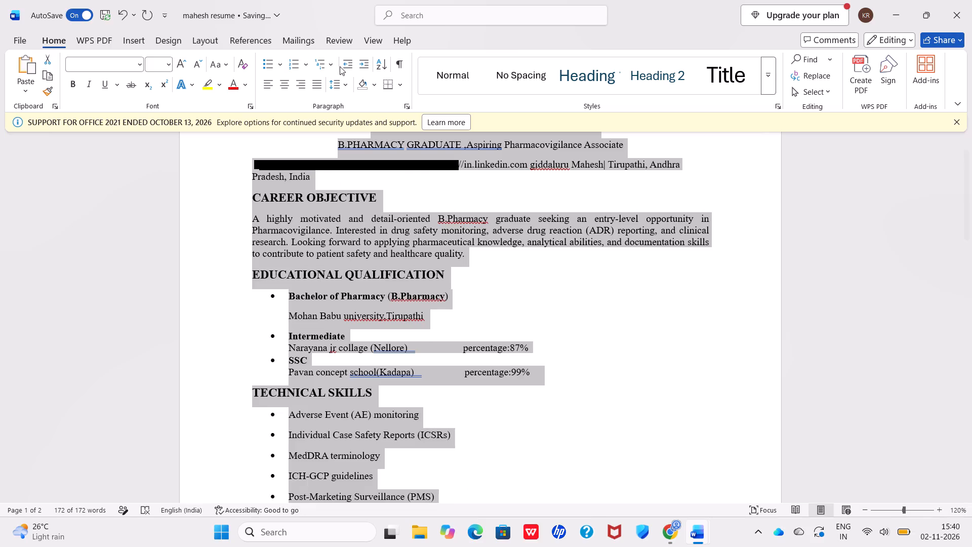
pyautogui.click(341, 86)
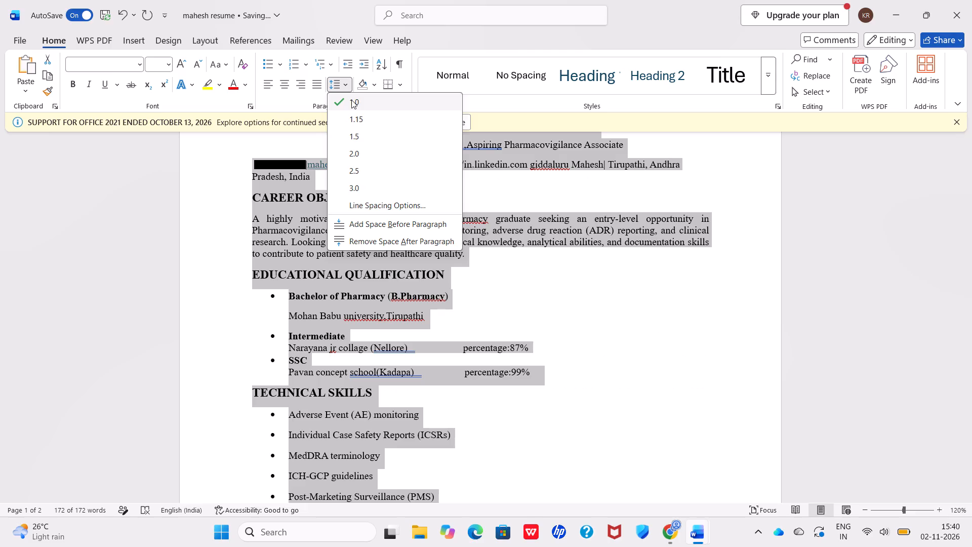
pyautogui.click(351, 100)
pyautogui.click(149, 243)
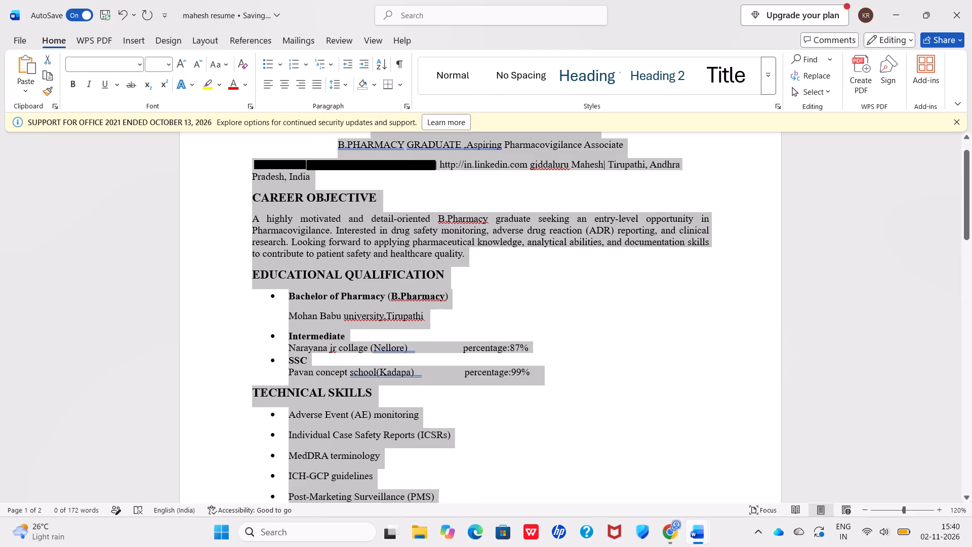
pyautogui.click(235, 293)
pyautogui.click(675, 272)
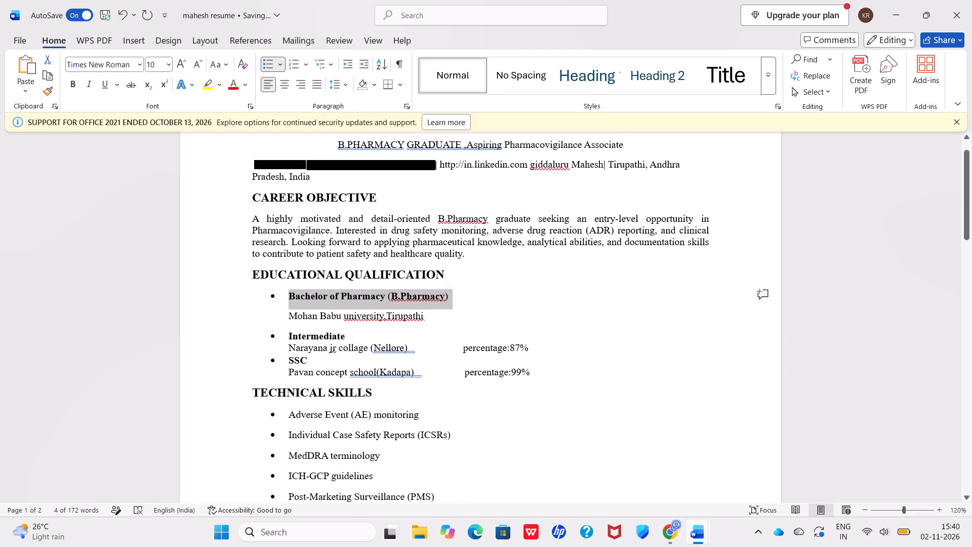
# Check the resume's sections down to the Declaration for how much text runs onto the second page.
pyautogui.scroll(-2, 675, 272)
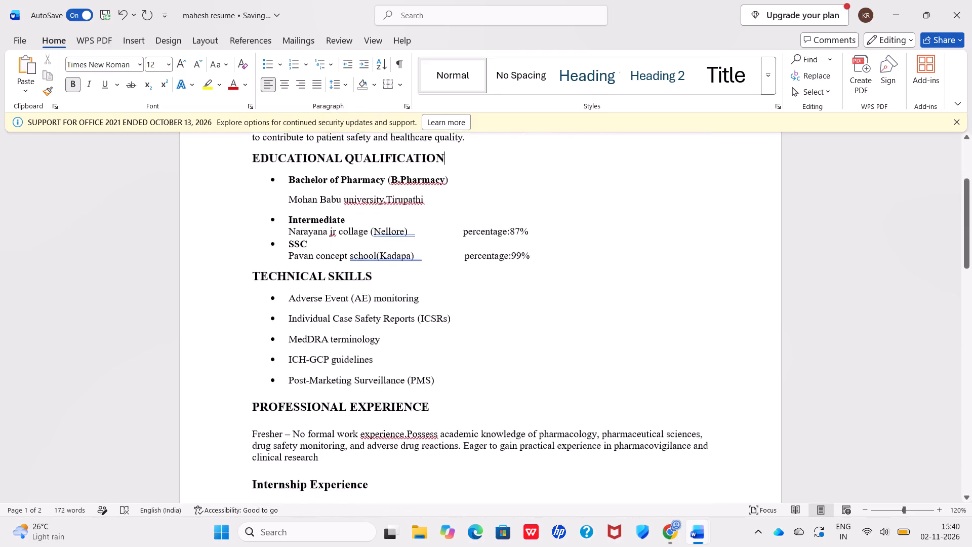
pyautogui.scroll(-4, 675, 272)
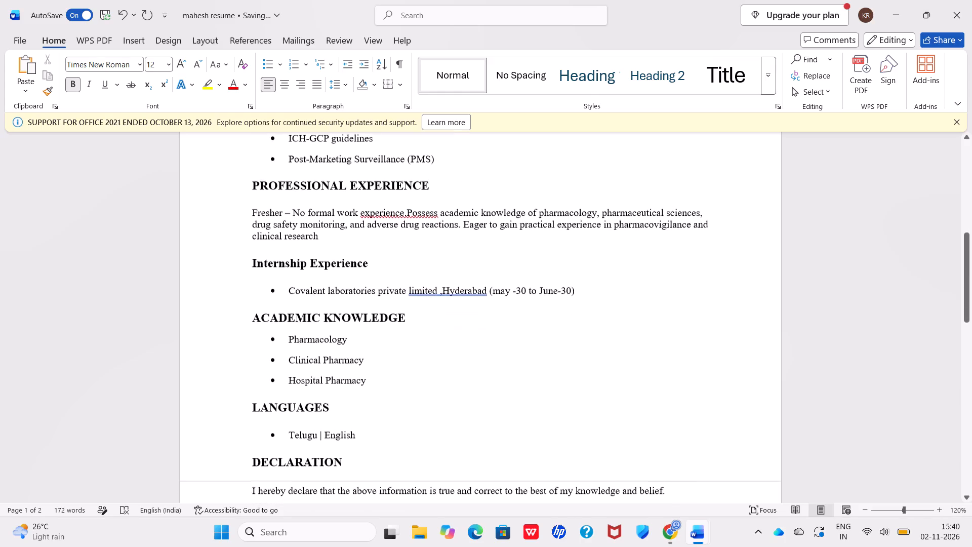
pyautogui.scroll(-2, 675, 272)
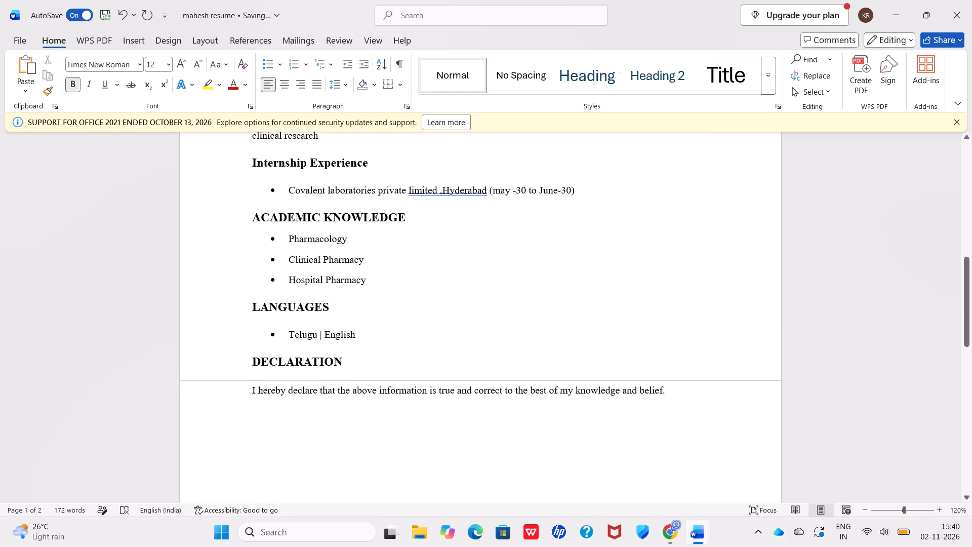
pyautogui.scroll(-1, 675, 272)
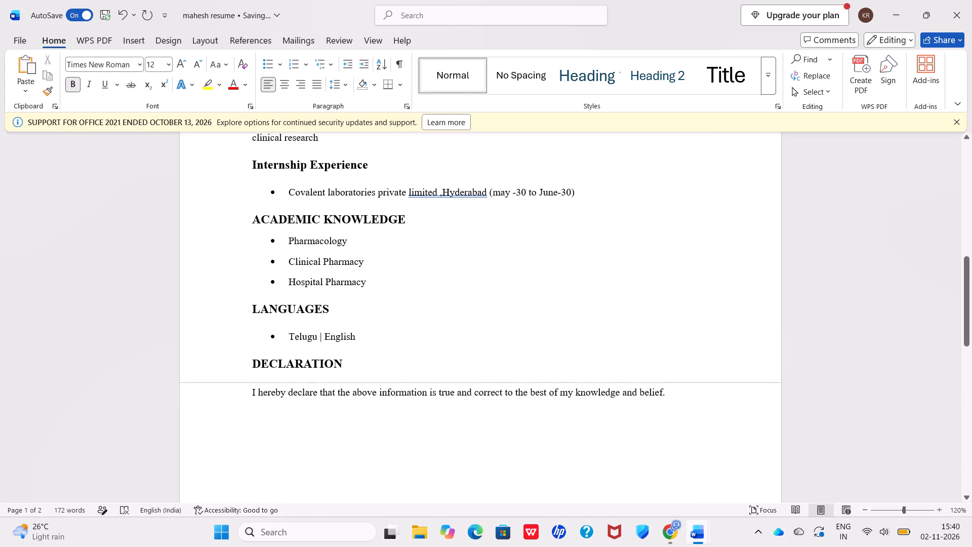
pyautogui.scroll(3, 322, 331)
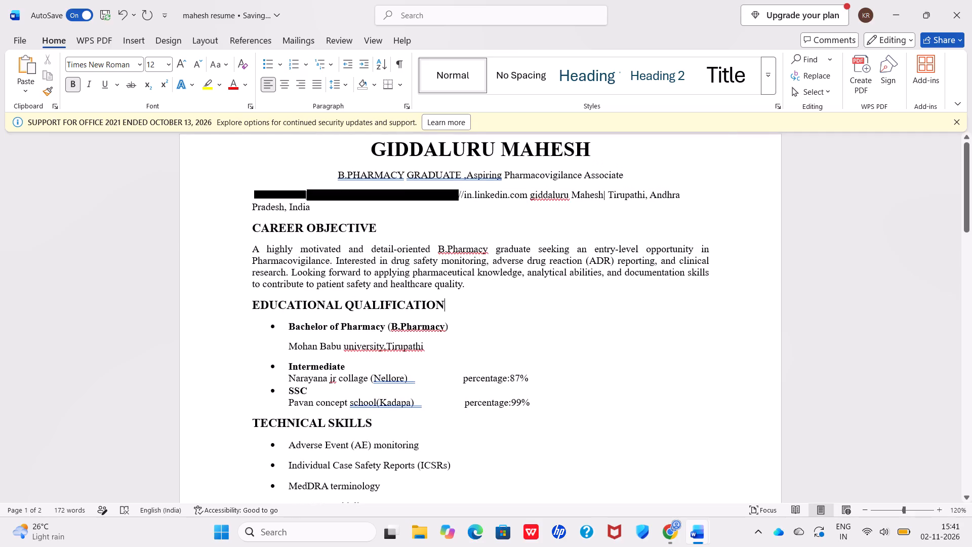
# Delete the "Individual Case Safety Reports (ICSRs)" bullet from Technical Skills.
pyautogui.scroll(-1, 322, 331)
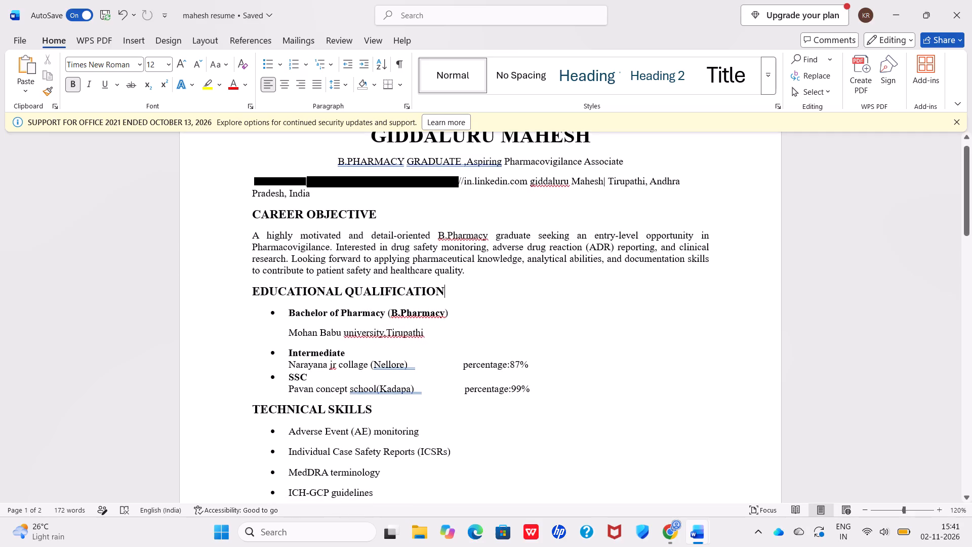
pyautogui.scroll(-2, 322, 331)
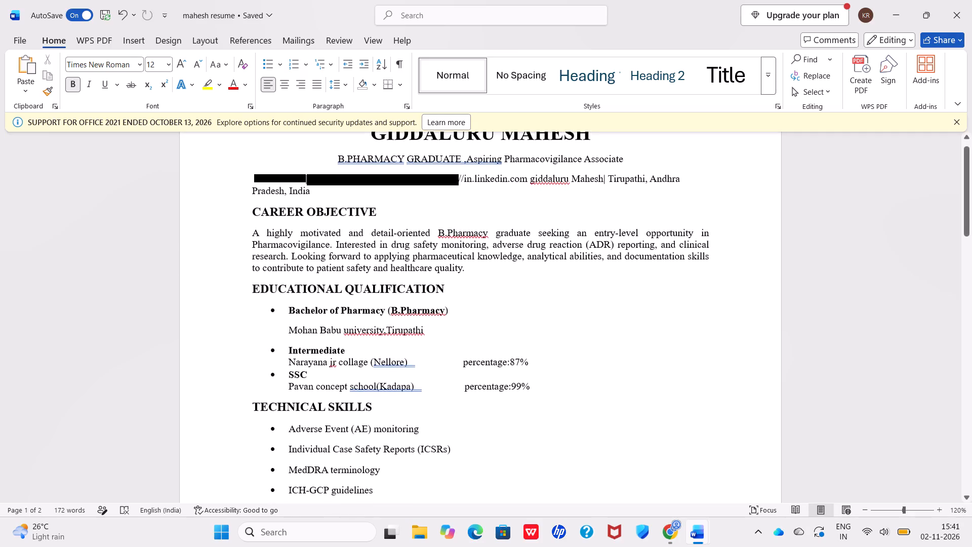
pyautogui.scroll(-1, 322, 331)
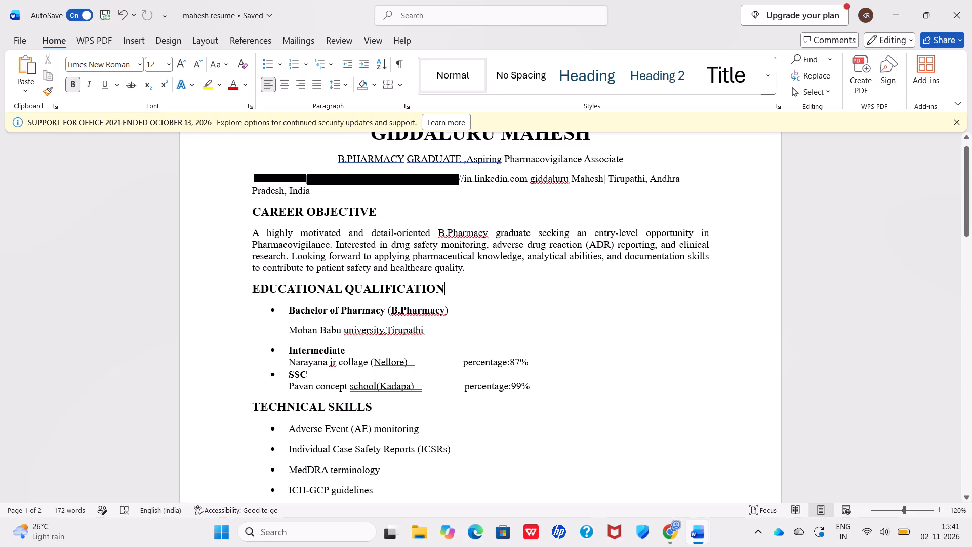
pyautogui.scroll(-1, 322, 331)
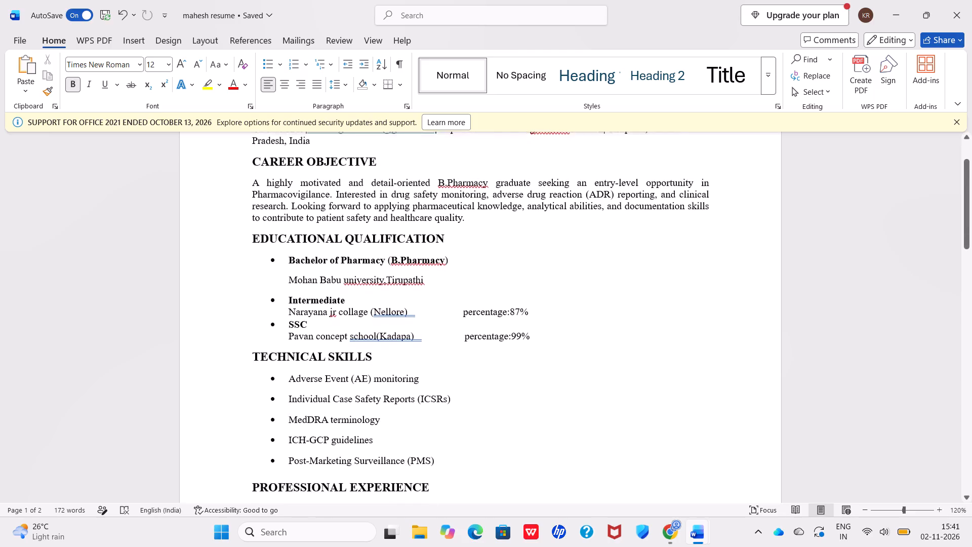
pyautogui.scroll(-2, 322, 331)
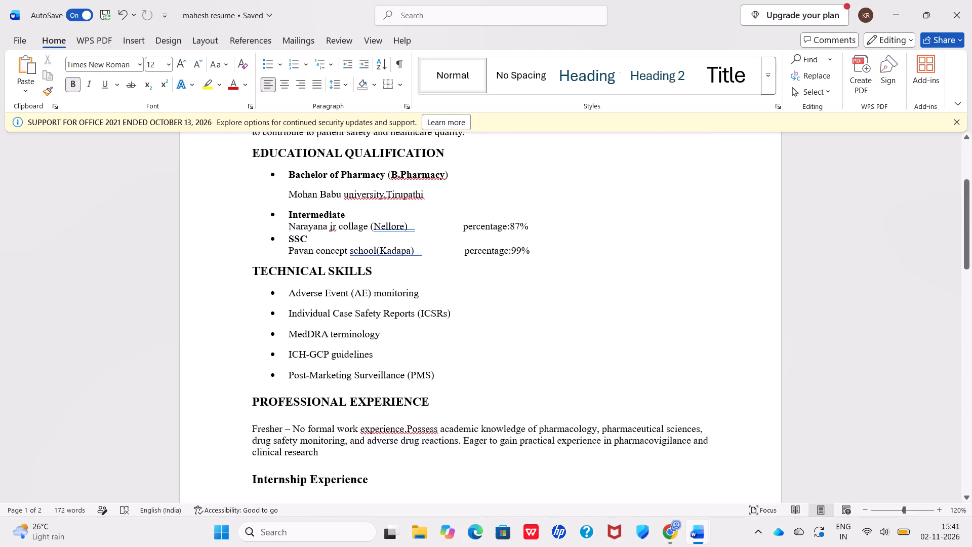
pyautogui.moveTo(276, 312); pyautogui.dragTo(454, 317)
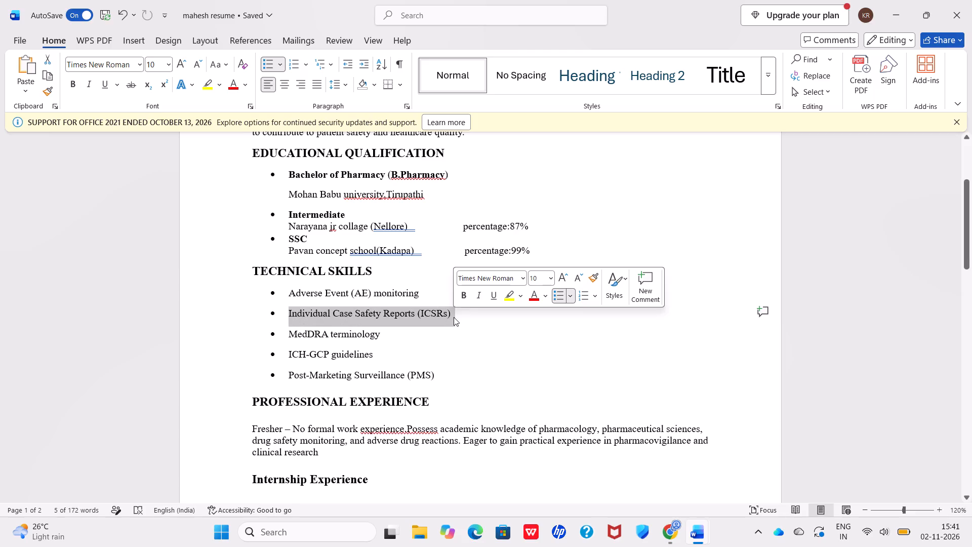
pyautogui.press('BackSpace')
pyautogui.scroll(-4, 454, 317)
pyautogui.scroll(2, 454, 317)
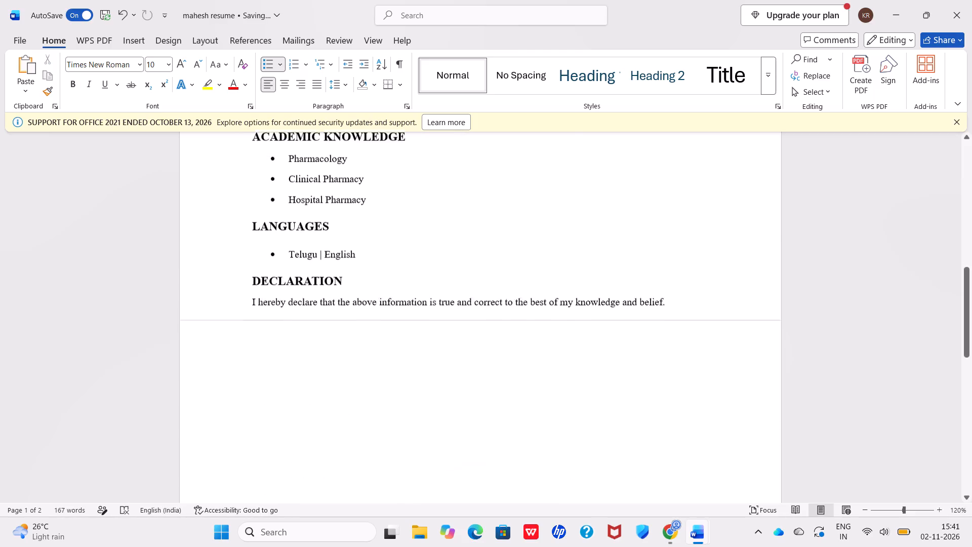
# Copy the city, state and country from the end of the contact line onto a separate line above the contact details.
pyautogui.scroll(6, 454, 317)
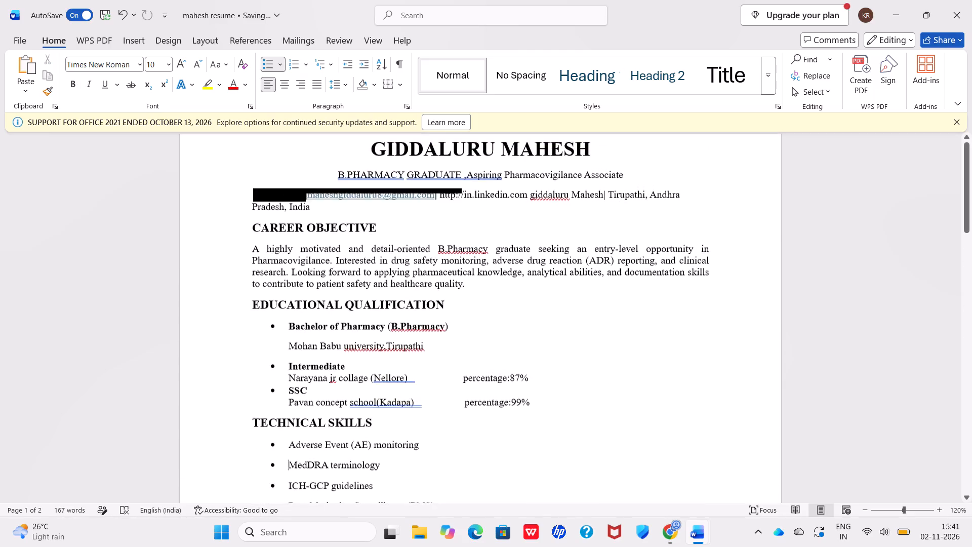
pyautogui.scroll(8, 454, 317)
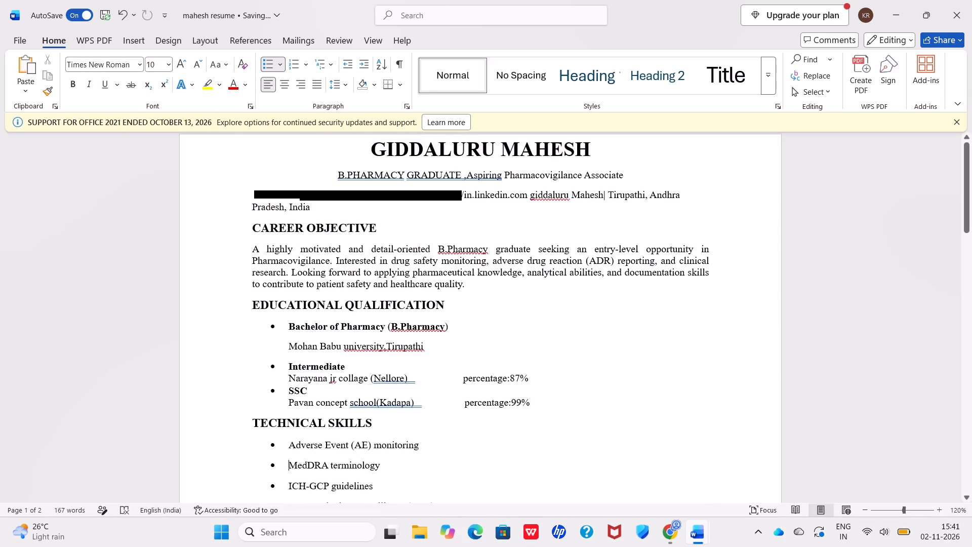
pyautogui.moveTo(609, 192); pyautogui.dragTo(708, 196)
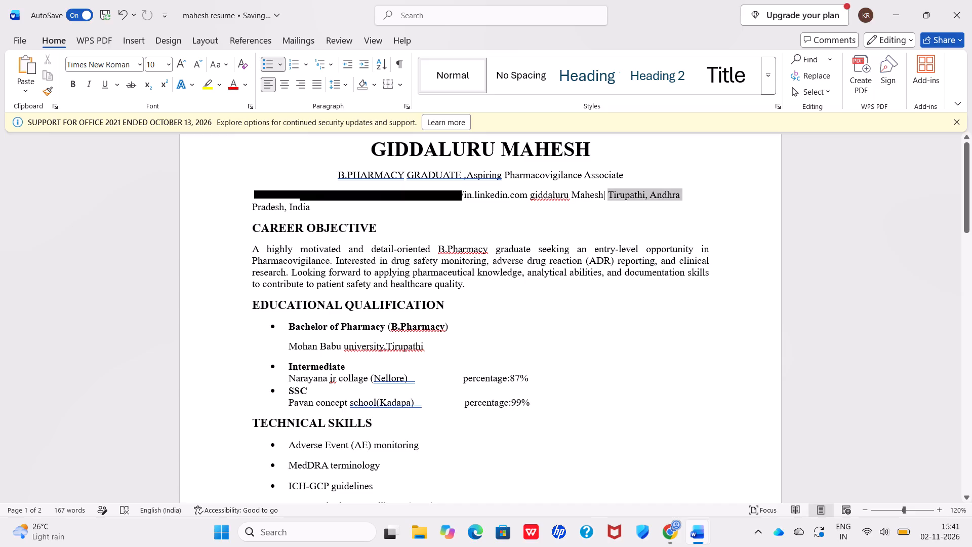
pyautogui.moveTo(708, 196); pyautogui.dragTo(707, 211)
pyautogui.hotkey('ctrl', 'c')
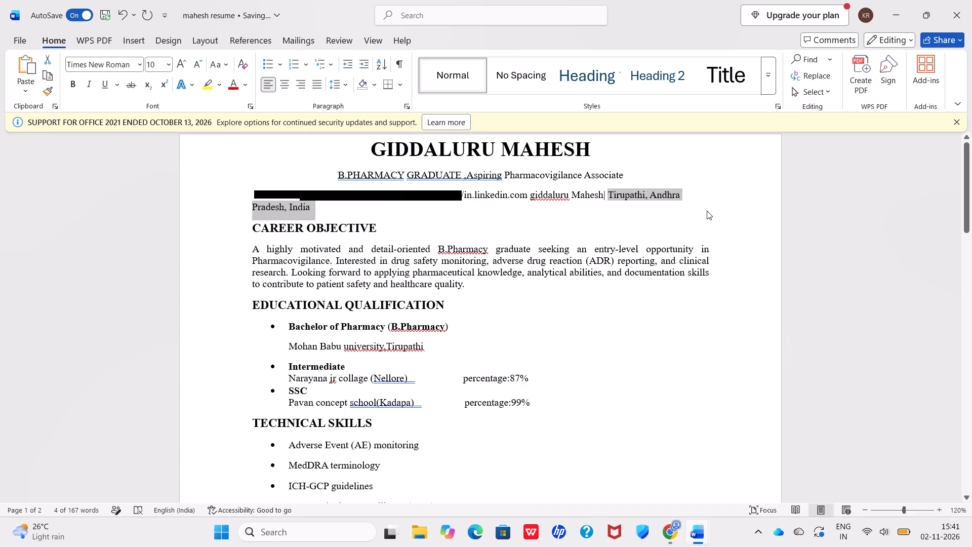
pyautogui.click(252, 192)
pyautogui.hotkey('ctrl', 'v')
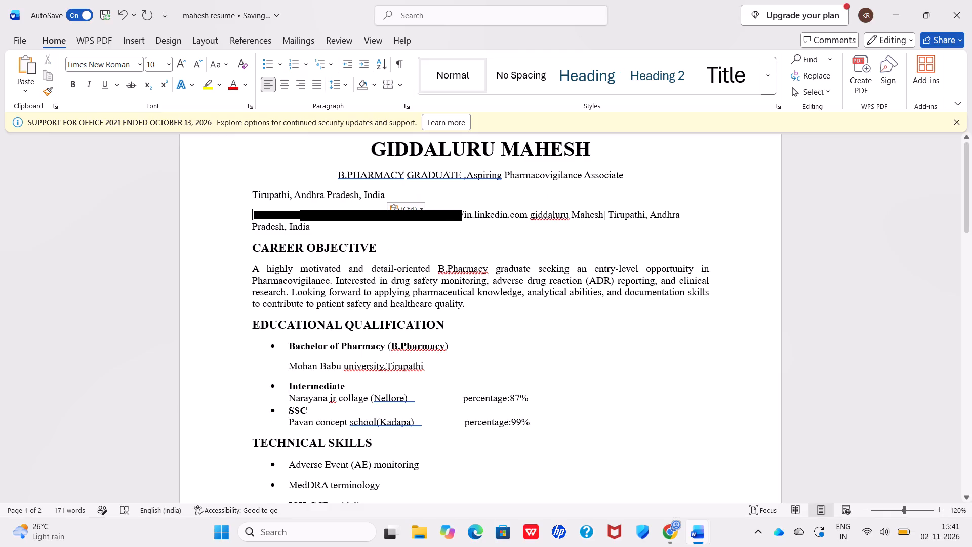
# Remove "India" from the separate location line and join the contact details onto the end of that line.
pyautogui.moveTo(363, 199); pyautogui.dragTo(399, 201)
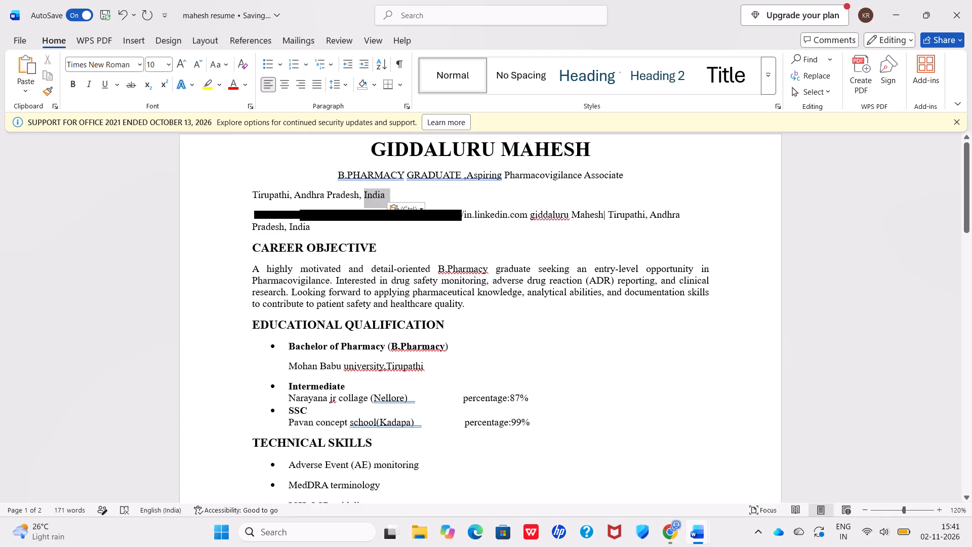
pyautogui.moveTo(399, 201); pyautogui.dragTo(400, 202)
pyautogui.press('BackSpace')
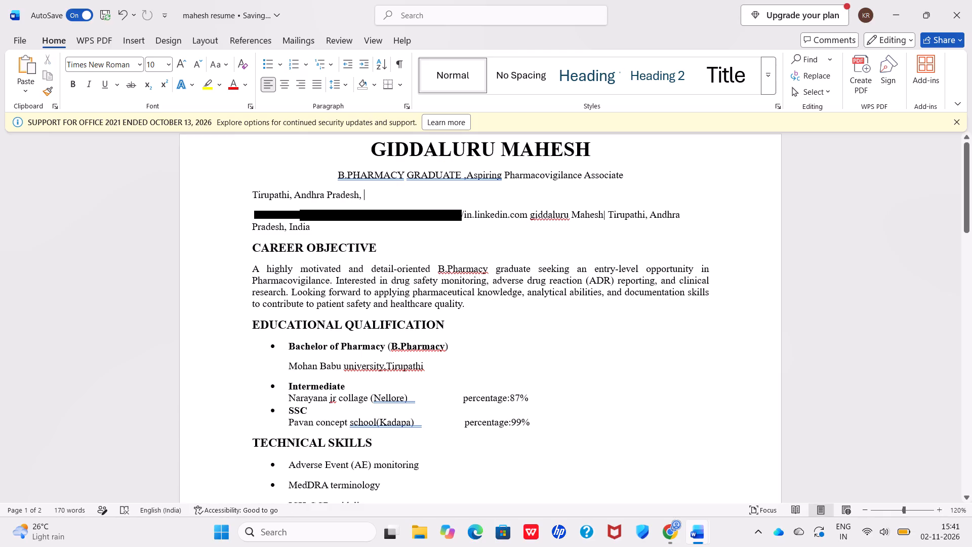
pyautogui.click(252, 217)
pyautogui.press('BackSpace')
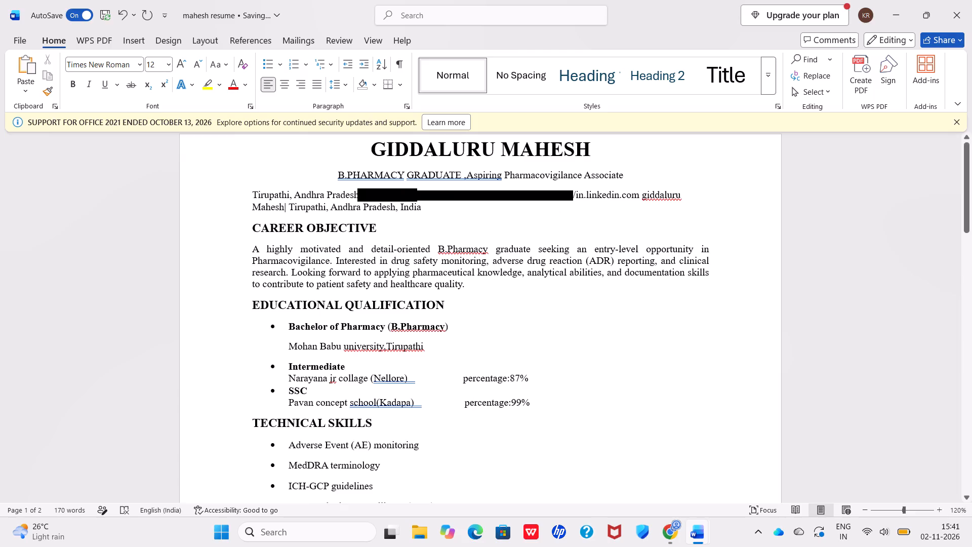
# Delete the duplicate city, state and country at the end of the contact line.
pyautogui.moveTo(288, 205); pyautogui.dragTo(411, 216)
pyautogui.press('BackSpace')
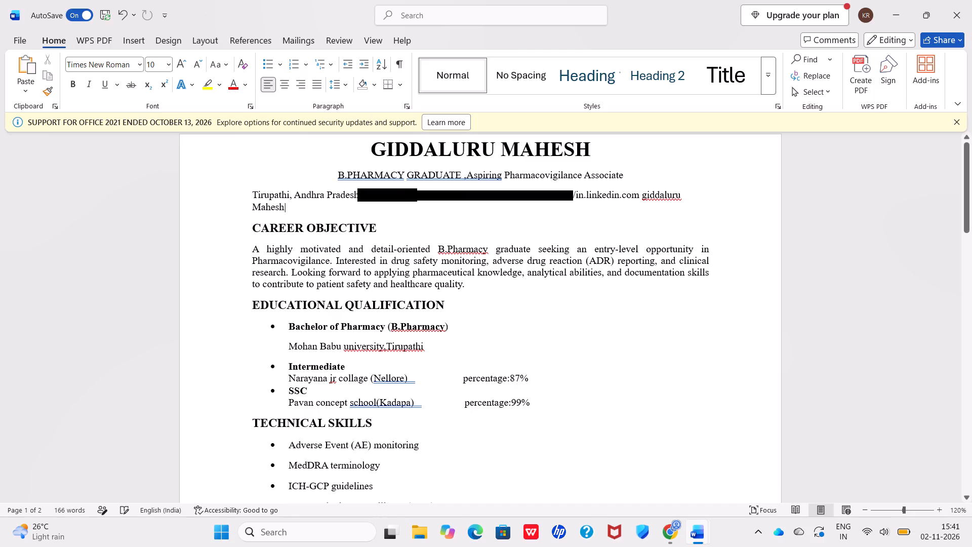
# Separate the state from the mobile number in the contact line with a vertical bar instead of the comma and space.
pyautogui.click(367, 193)
pyautogui.press('BackSpace')
pyautogui.press('BackSpace')
pyautogui.press('BackSpace')
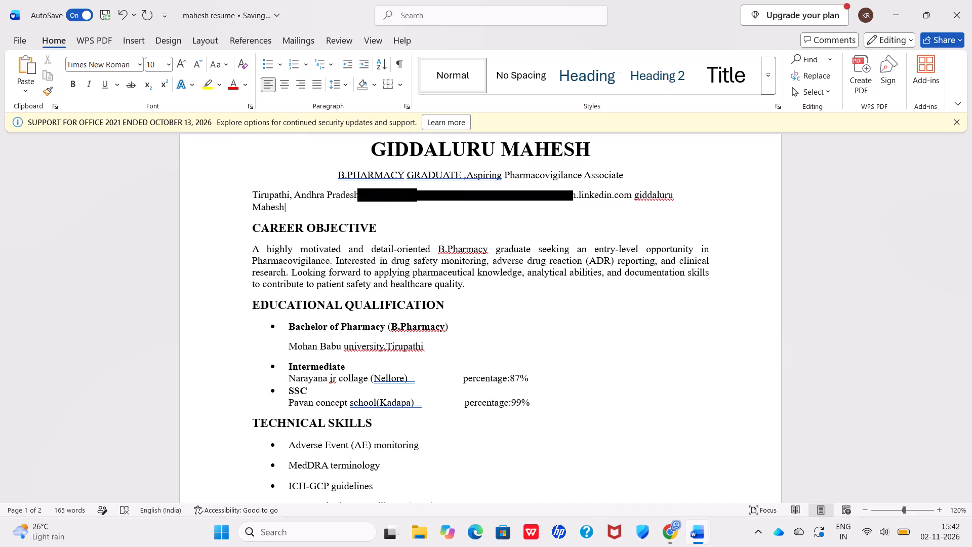
pyautogui.hotkey('shift', '|')
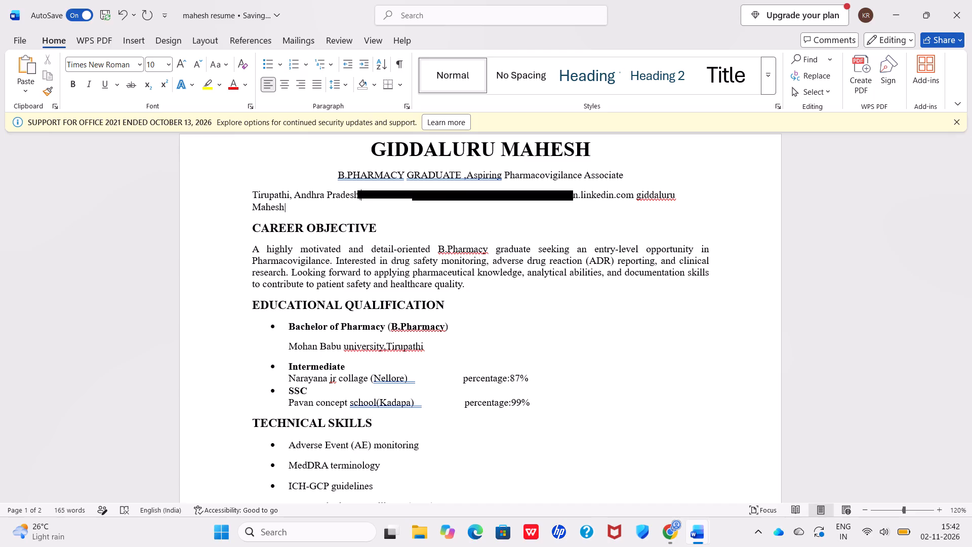
# Review the resume from the header down to the Declaration for how it fits on the page.
pyautogui.click(725, 389)
pyautogui.scroll(-1, 725, 389)
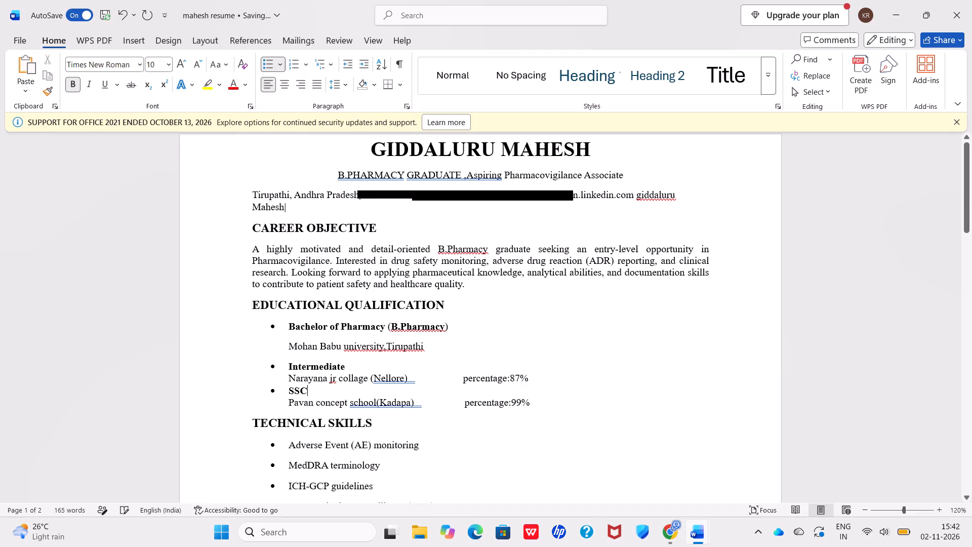
pyautogui.scroll(-2, 725, 389)
pyautogui.scroll(1, 725, 389)
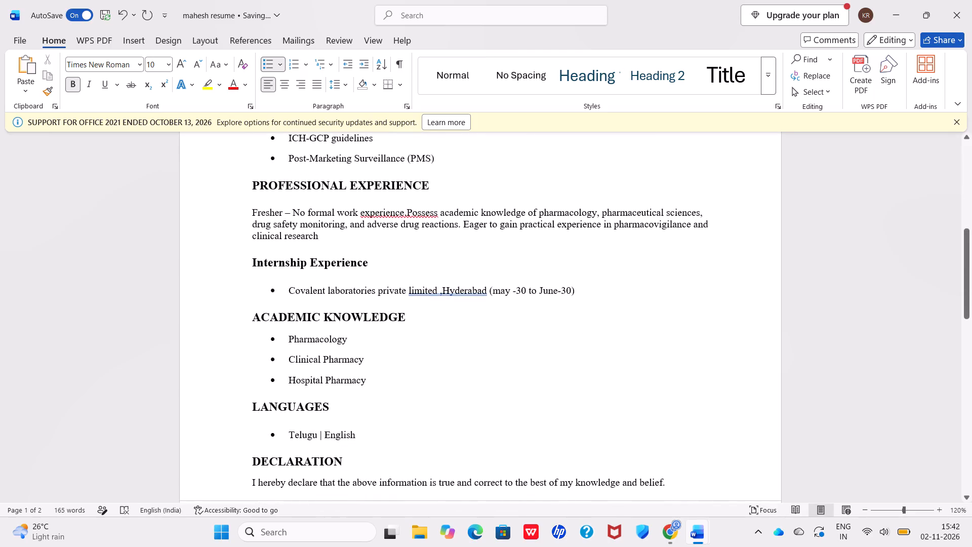
pyautogui.scroll(1, 725, 389)
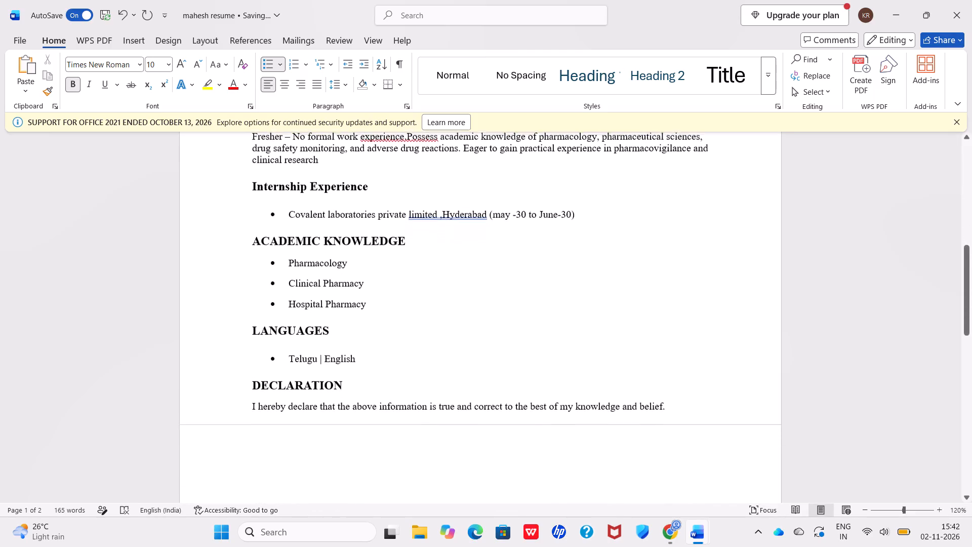
pyautogui.scroll(1, 725, 389)
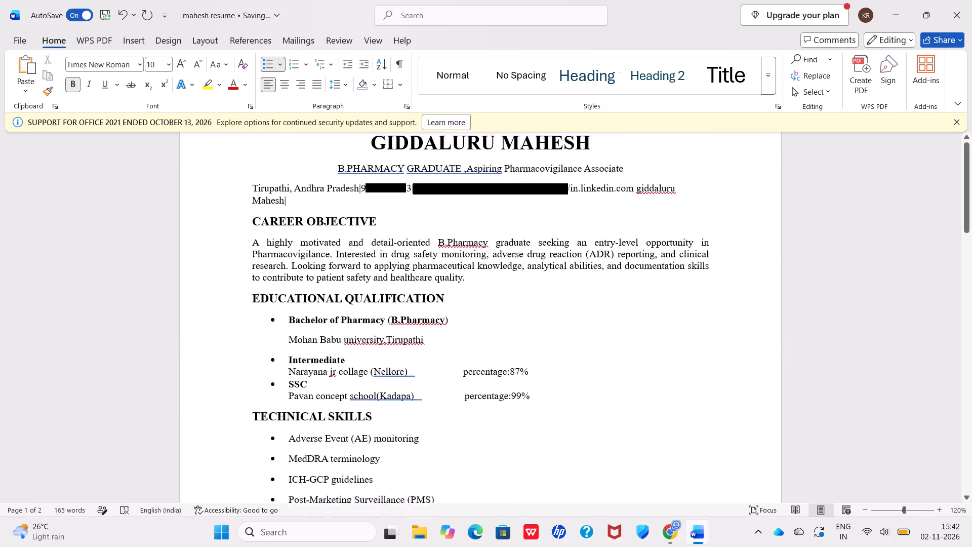
pyautogui.scroll(3, 725, 389)
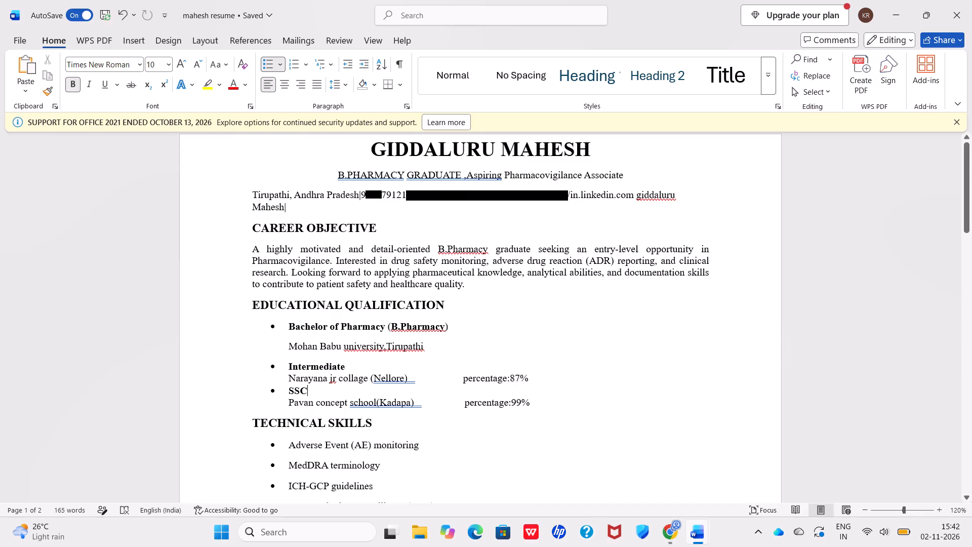
# Save a copy of the resume in the Documents folder as "mahesh resume copy" and close the document.
pyautogui.click(21, 37)
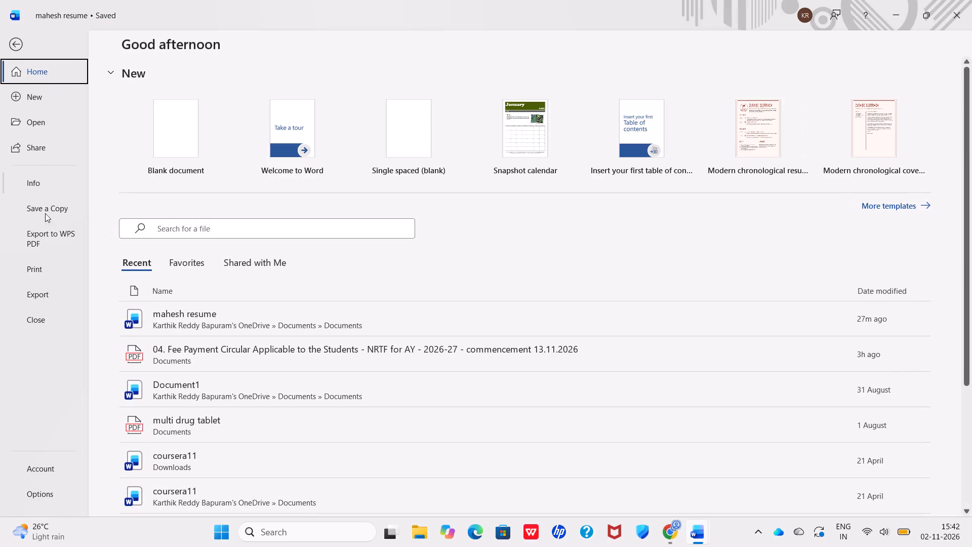
pyautogui.click(46, 207)
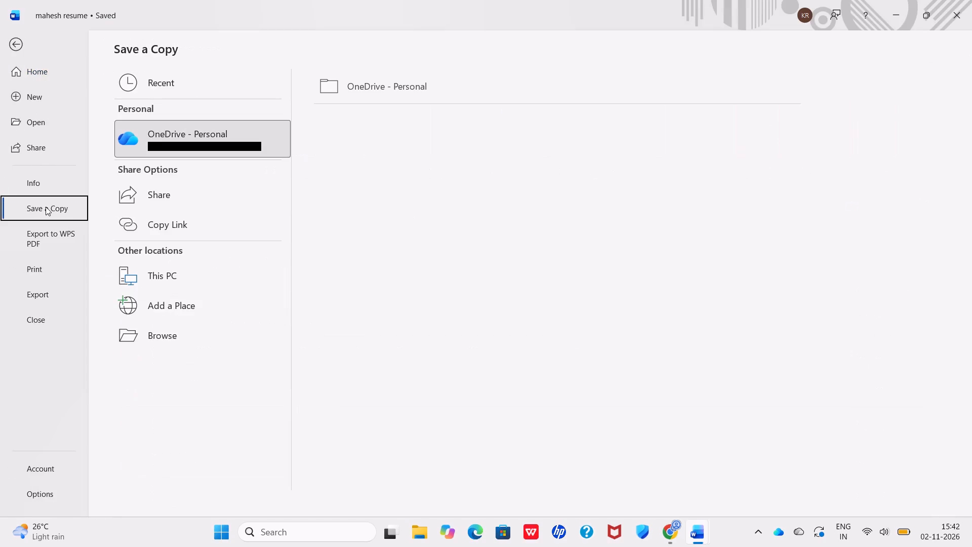
pyautogui.click(135, 282)
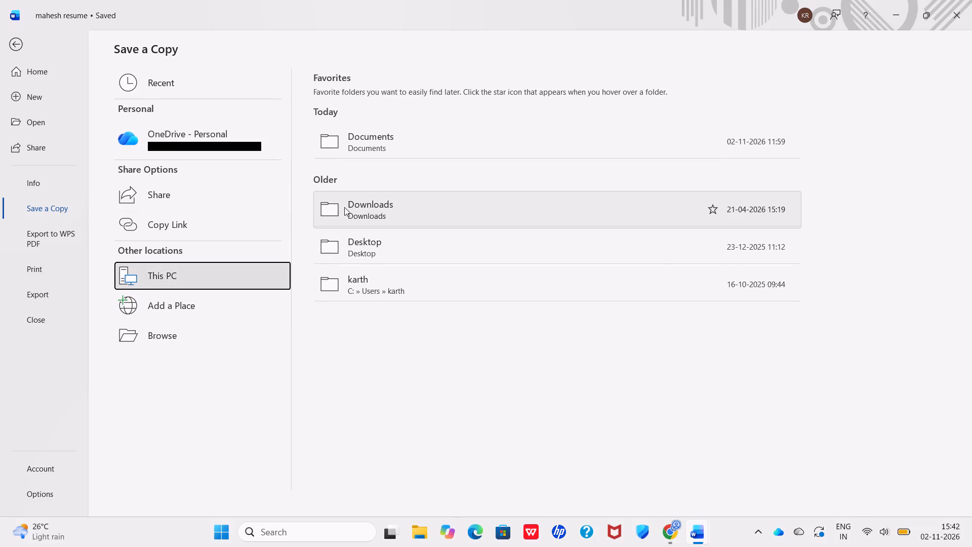
pyautogui.click(375, 147)
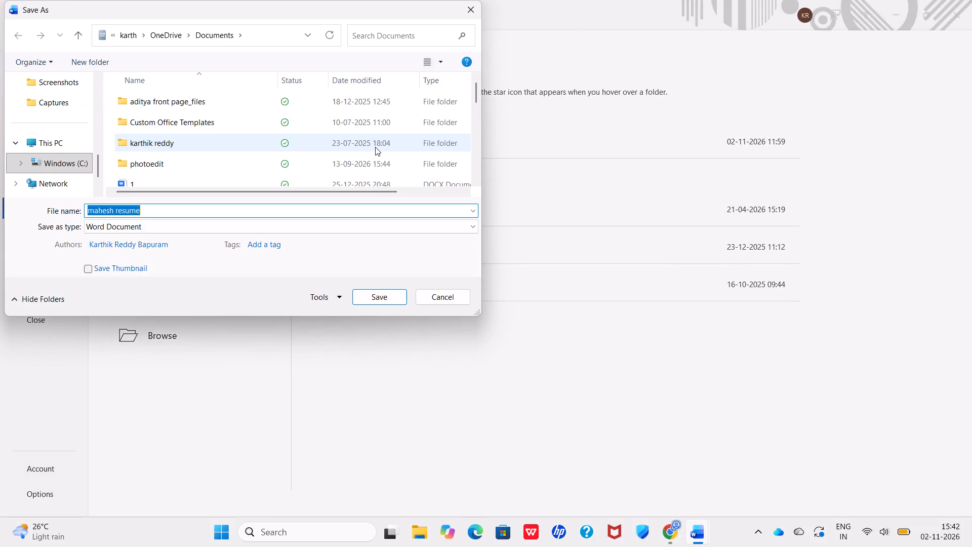
pyautogui.click(333, 211)
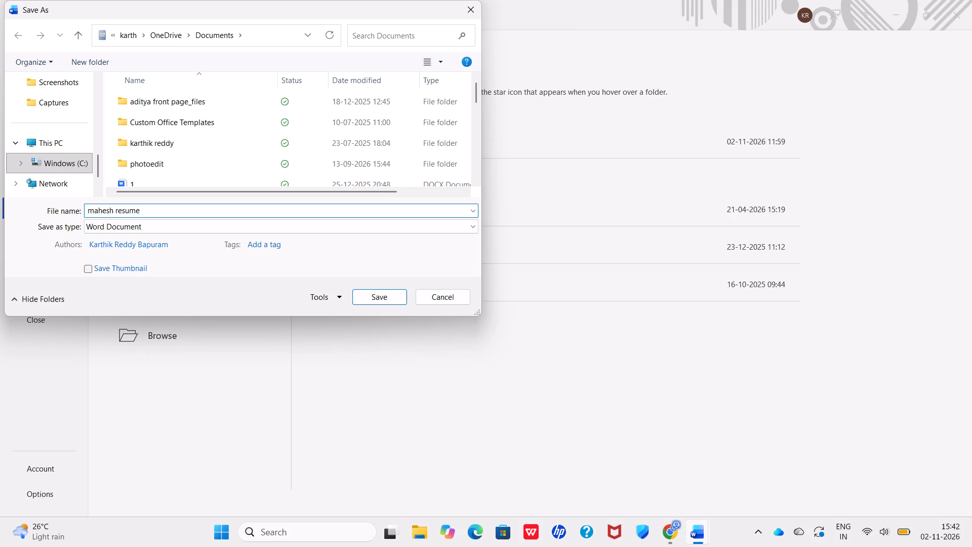
pyautogui.press('space')
pyautogui.write('co')
pyautogui.write('py')
pyautogui.press('Return')
pyautogui.press('Return')
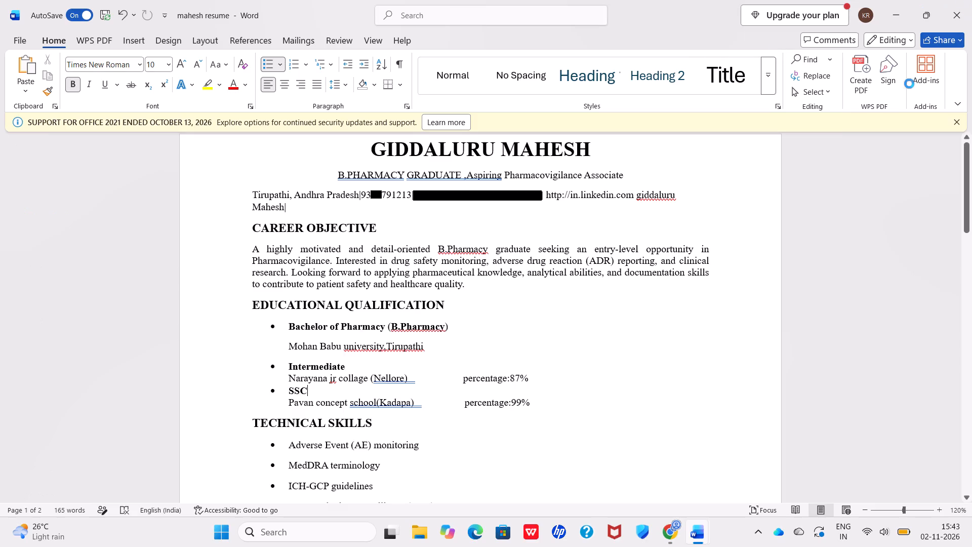
pyautogui.click(957, 18)
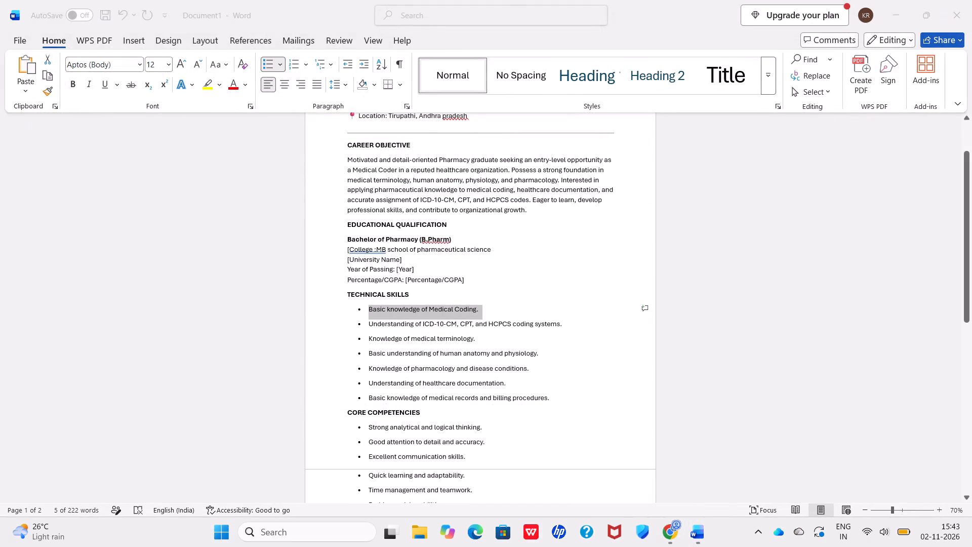
# In File Explorer, remove "mahesh resume" from the recent files list and close the window.
pyautogui.click(431, 533)
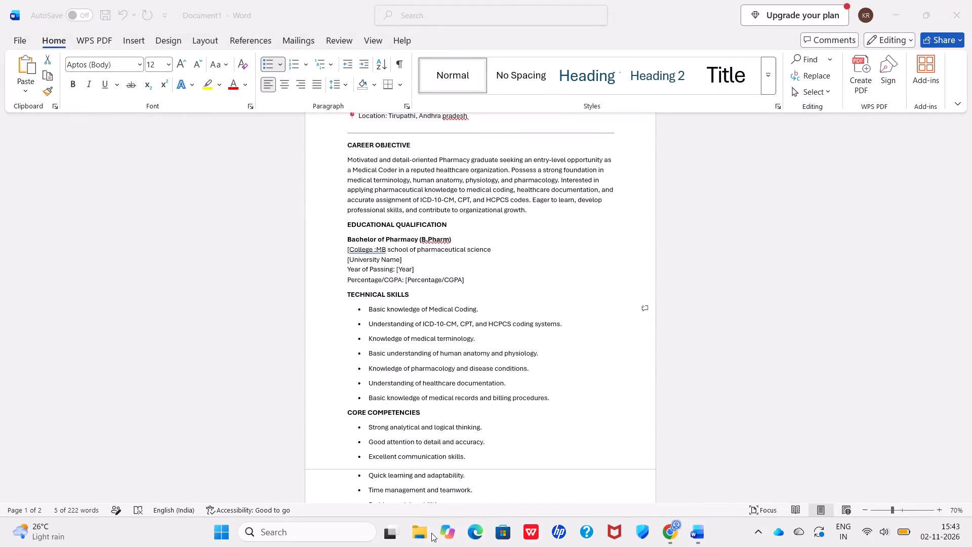
pyautogui.scroll(-1, 399, 403)
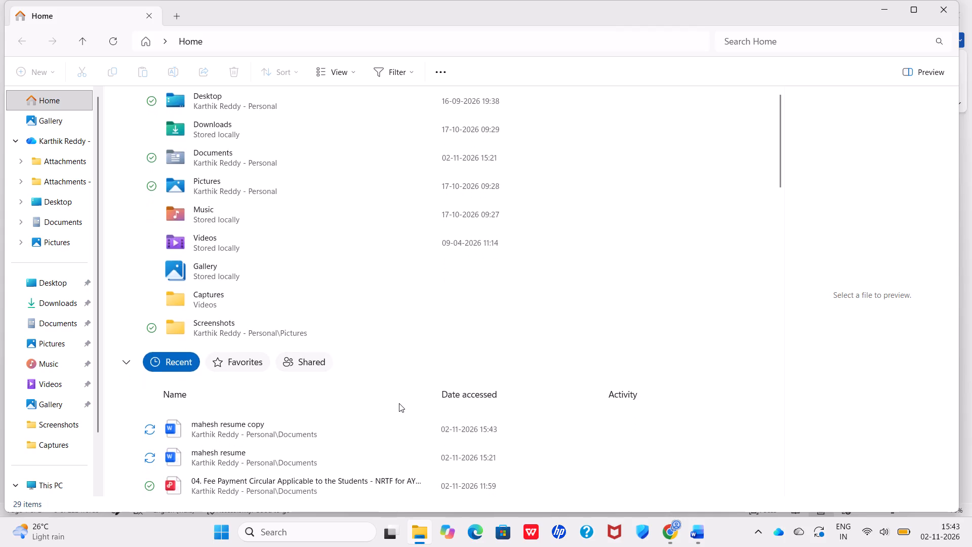
pyautogui.scroll(-1, 399, 403)
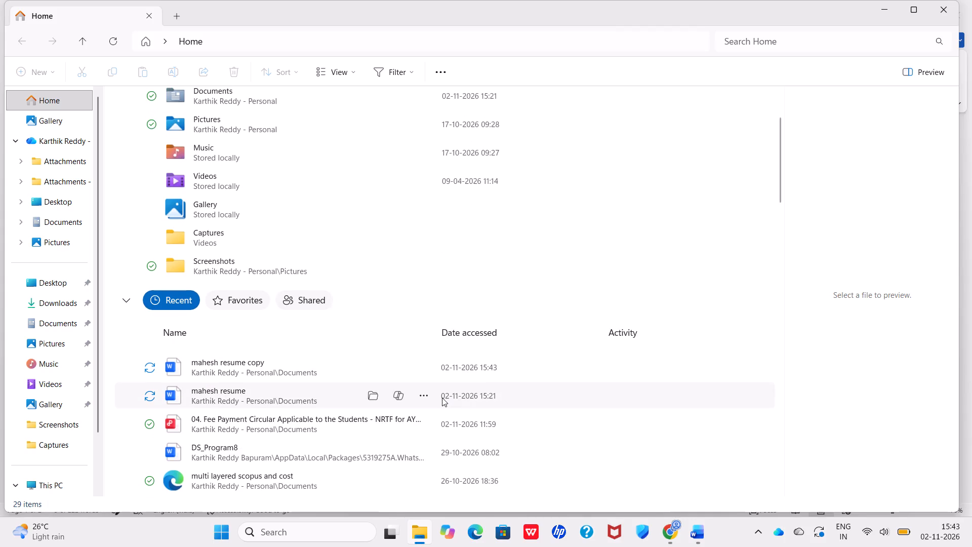
pyautogui.click(426, 398)
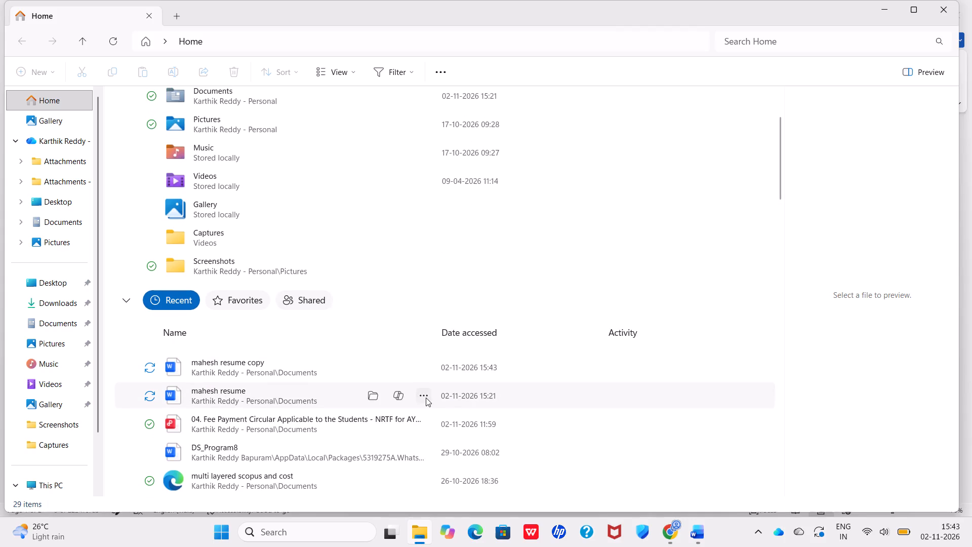
pyautogui.click(426, 398)
pyautogui.doubleClick(423, 390)
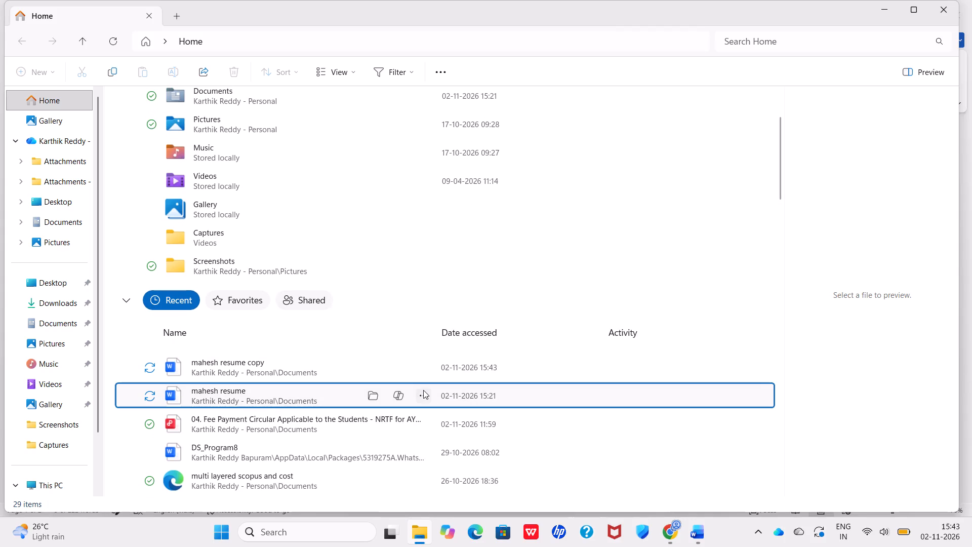
pyautogui.click(423, 398)
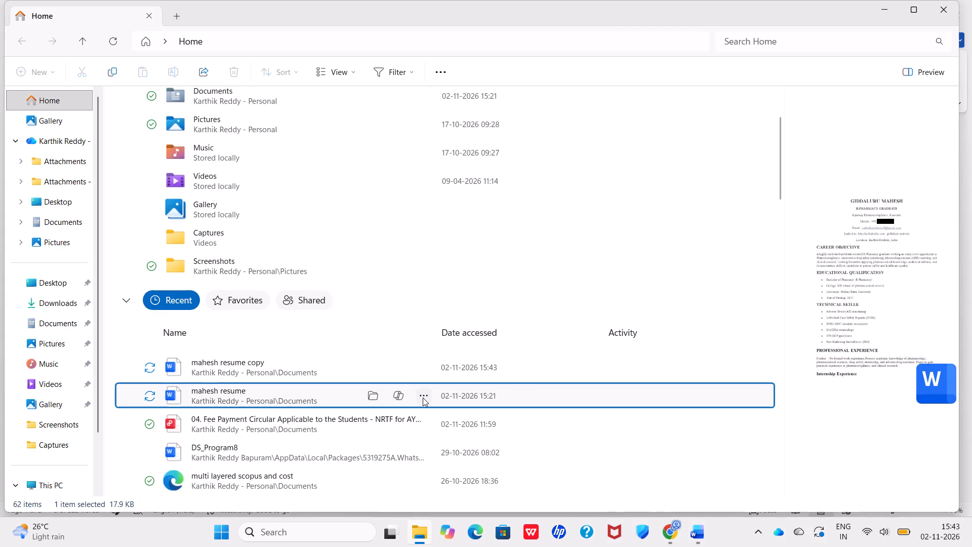
pyautogui.moveTo(423, 398); pyautogui.dragTo(417, 398, button='right')
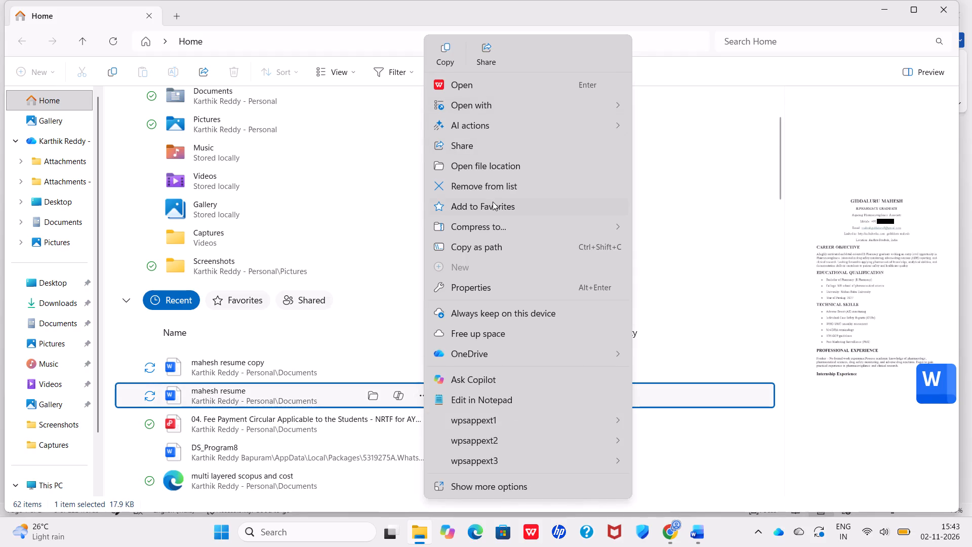
pyautogui.click(496, 189)
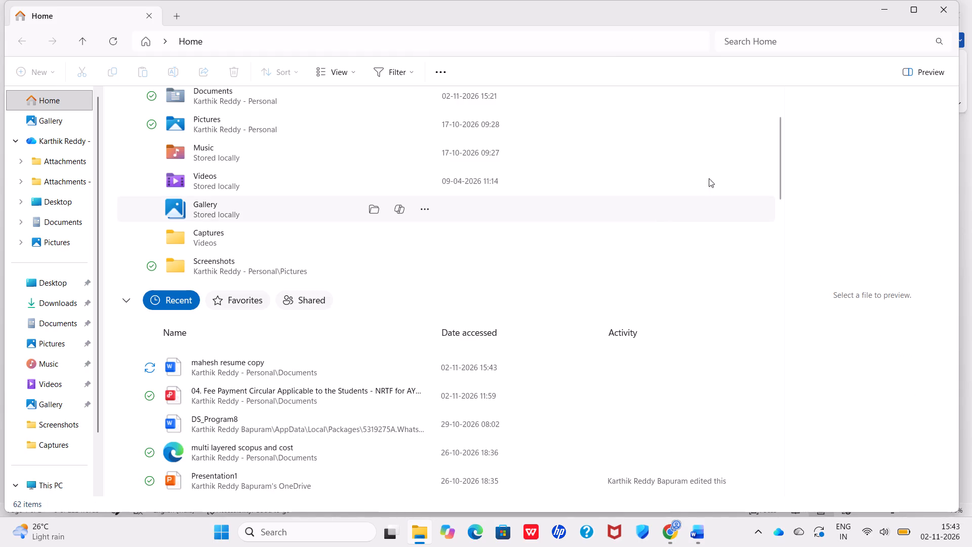
pyautogui.click(945, 13)
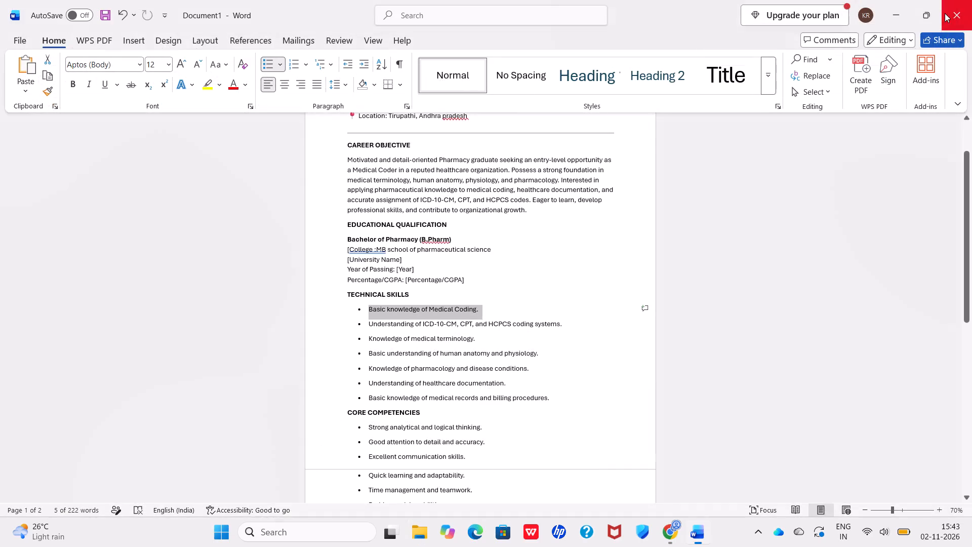
# In the medical coding resume, strip the phone icon and "Mobile:" label, leaving the number centred on its own line under MEDICAL CODING FRESHER.
pyautogui.scroll(2, 624, 288)
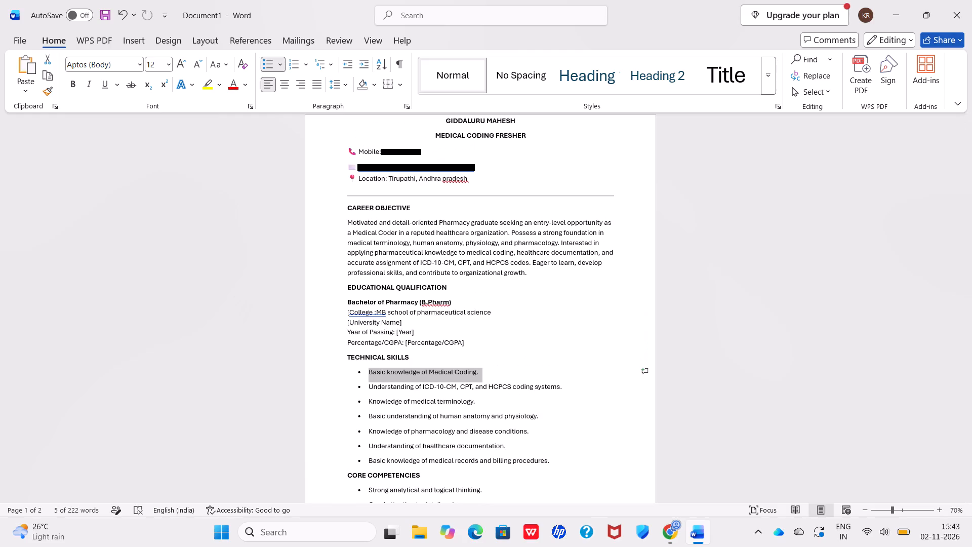
pyautogui.click(380, 151)
pyautogui.press('BackSpace')
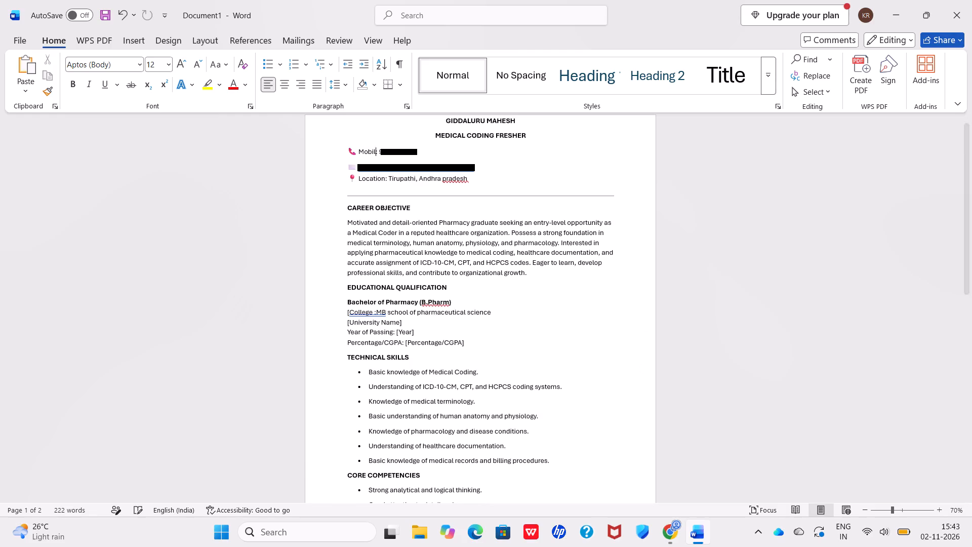
pyautogui.press('BackSpace')
pyautogui.press('BackSpace')
pyautogui.press('BackSpace')
pyautogui.press('BackSpace')
pyautogui.press('BackSpace')
pyautogui.press('BackSpace')
pyautogui.press('BackSpace')
pyautogui.press('BackSpace')
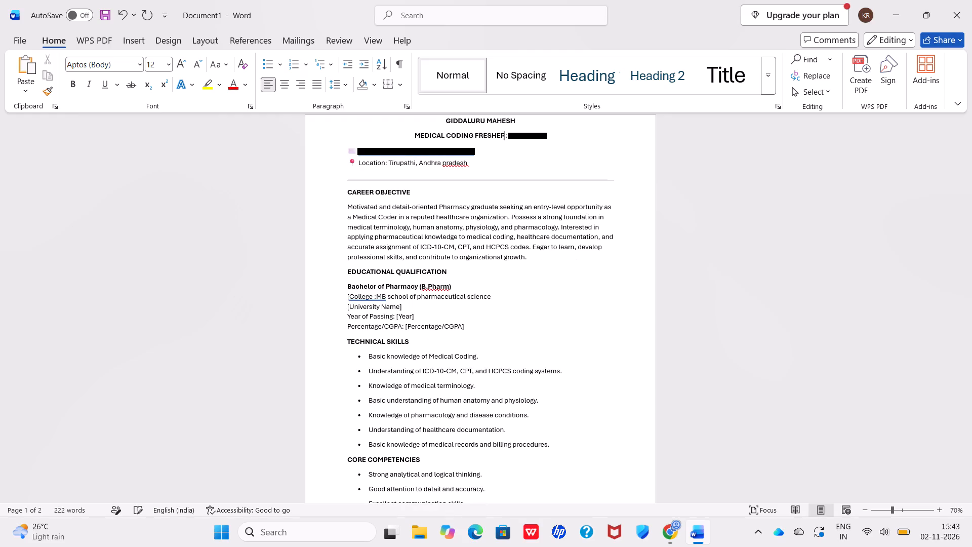
pyautogui.press('Right')
pyautogui.press('BackSpace')
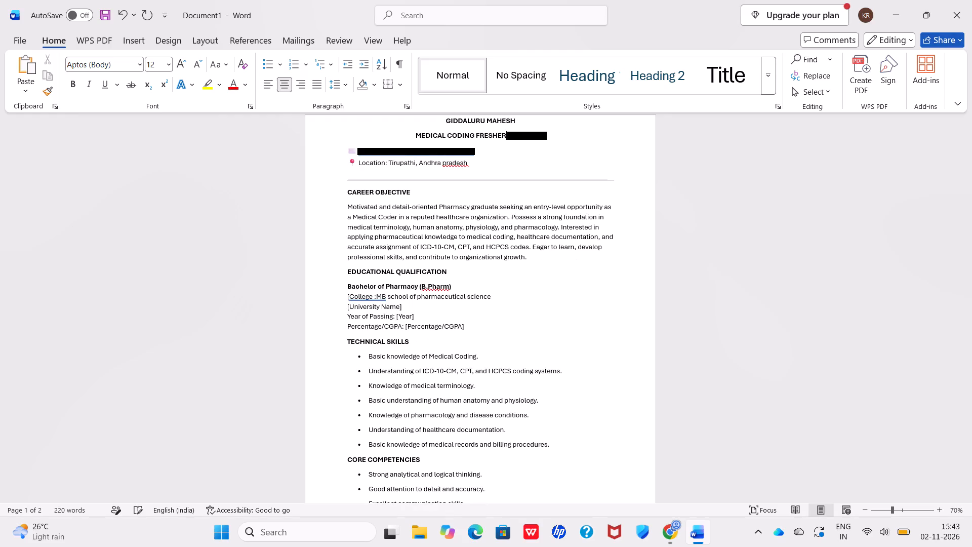
pyautogui.press('Return')
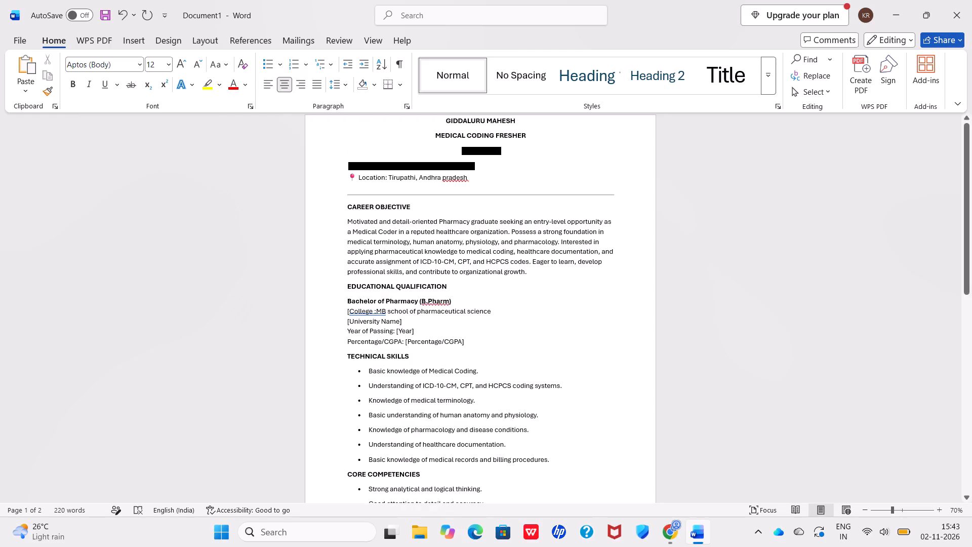
# Strip the icon and label before the email address and join it to the phone number line with a | separator.
pyautogui.click(378, 166)
pyautogui.press('BackSpace')
pyautogui.press('BackSpace')
pyautogui.press('BackSpace')
pyautogui.press('BackSpace')
pyautogui.press('BackSpace')
pyautogui.press('BackSpace')
pyautogui.press('BackSpace')
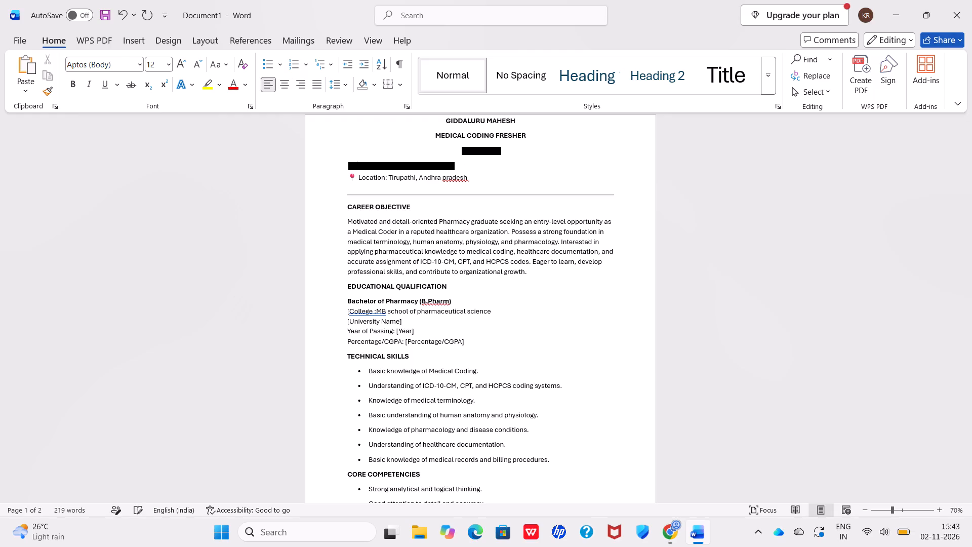
pyautogui.press('BackSpace')
pyautogui.press('BackSpace')
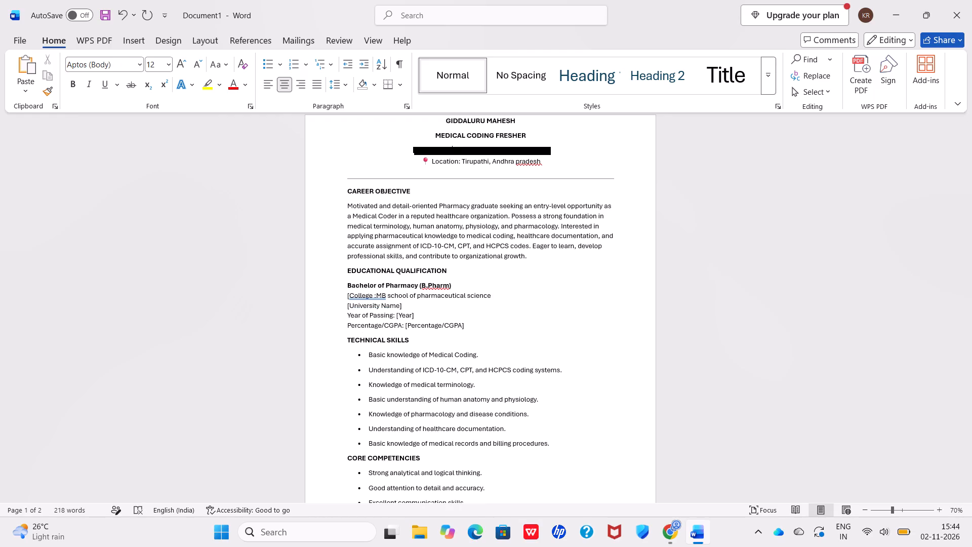
pyautogui.hotkey('shift', '|')
# Delete the pin icon and "Location:" label, leaving only the city and state on that header line.
pyautogui.click(459, 162)
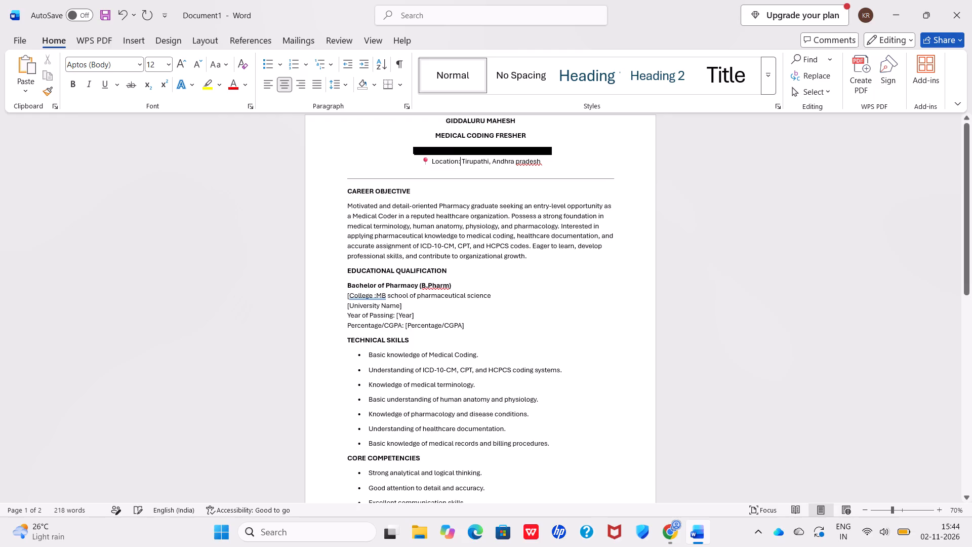
pyautogui.press('BackSpace')
pyautogui.press('BackSpace')
pyautogui.press('BackSpace')
pyautogui.press('BackSpace')
pyautogui.press('BackSpace')
pyautogui.press('BackSpace')
pyautogui.press('BackSpace')
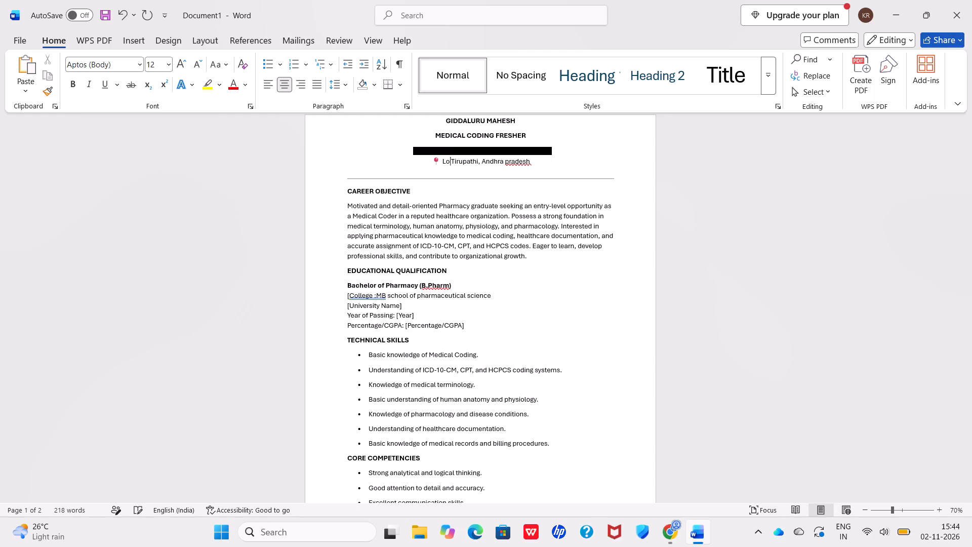
pyautogui.press('BackSpace')
pyautogui.press('BackSpace')
pyautogui.press('BackSpace')
pyautogui.press('BackSpace')
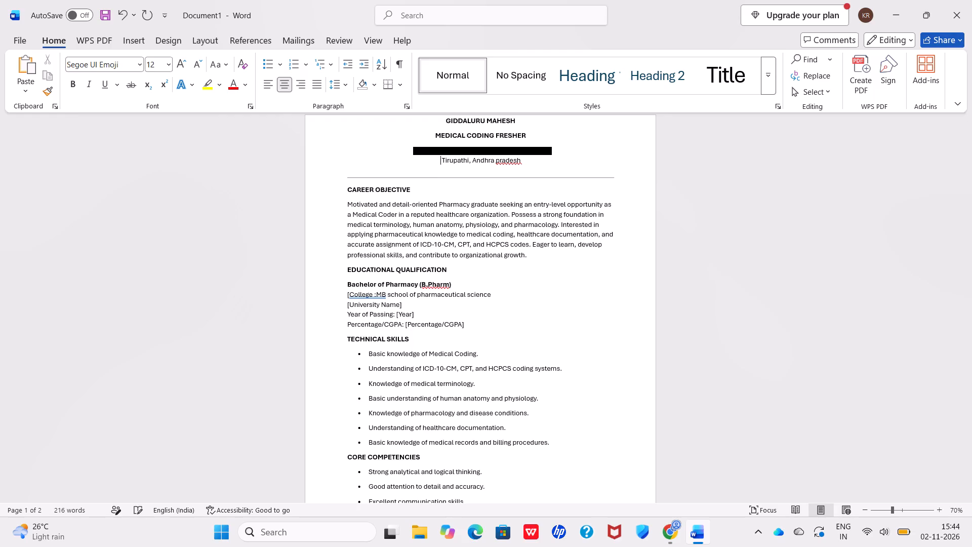
# Move the city and state to the start of the phone and email line, followed by a | separator.
pyautogui.moveTo(459, 162); pyautogui.dragTo(535, 147)
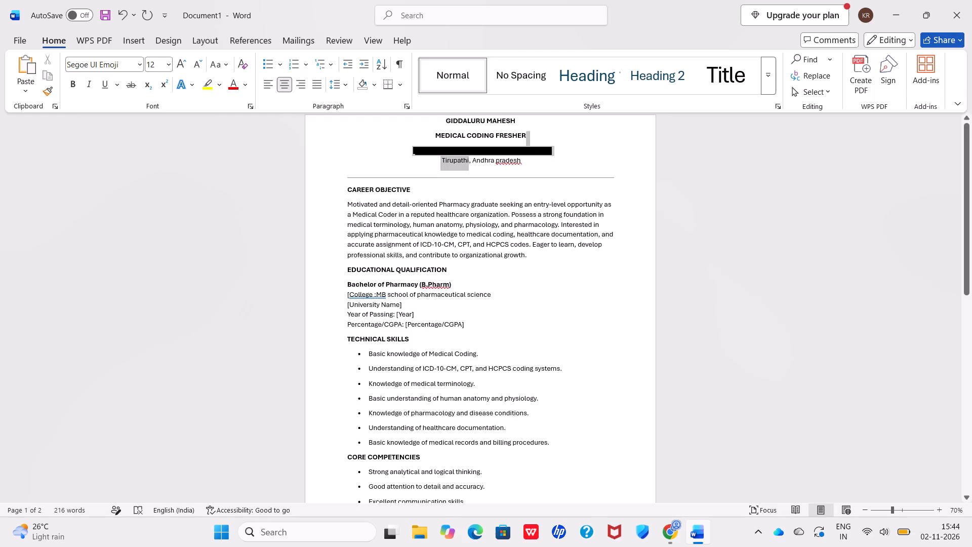
pyautogui.moveTo(535, 147); pyautogui.dragTo(522, 166)
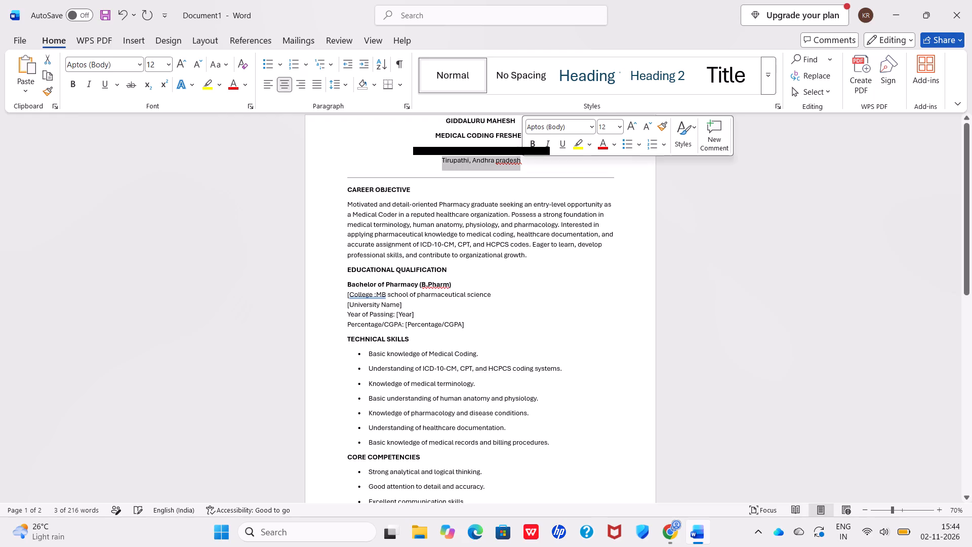
pyautogui.hotkey('ctrl', 'c')
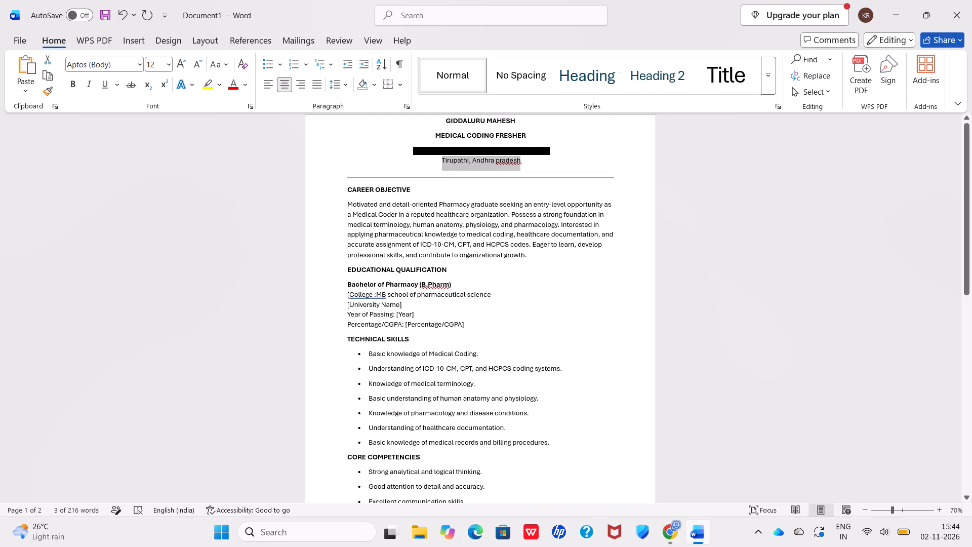
pyautogui.click(409, 149)
pyautogui.hotkey('ctrl', 'v')
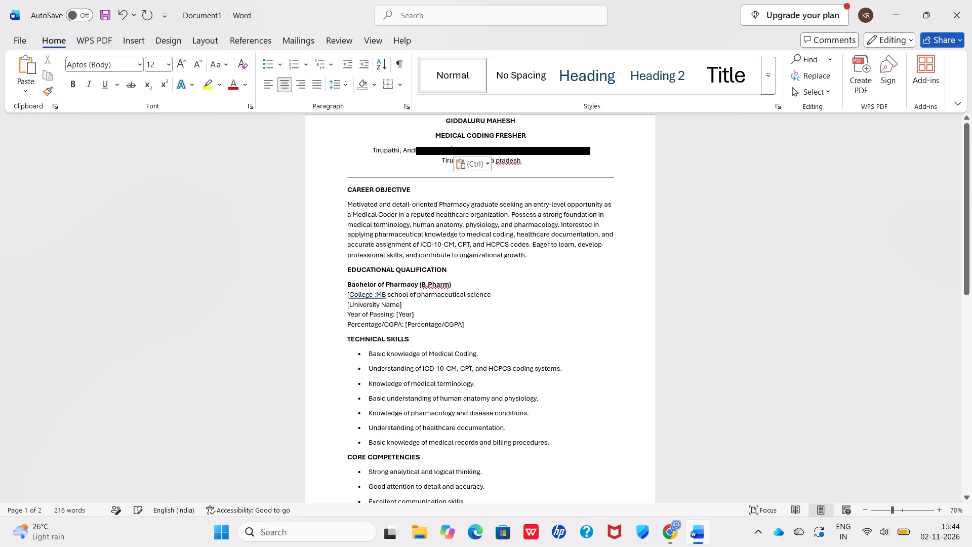
pyautogui.hotkey('shift', '|')
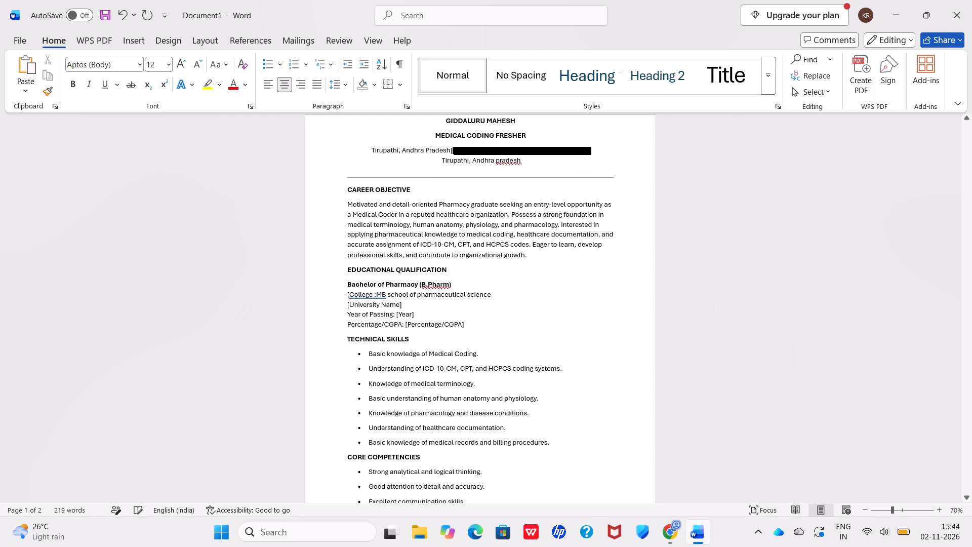
pyautogui.moveTo(439, 166); pyautogui.dragTo(470, 159)
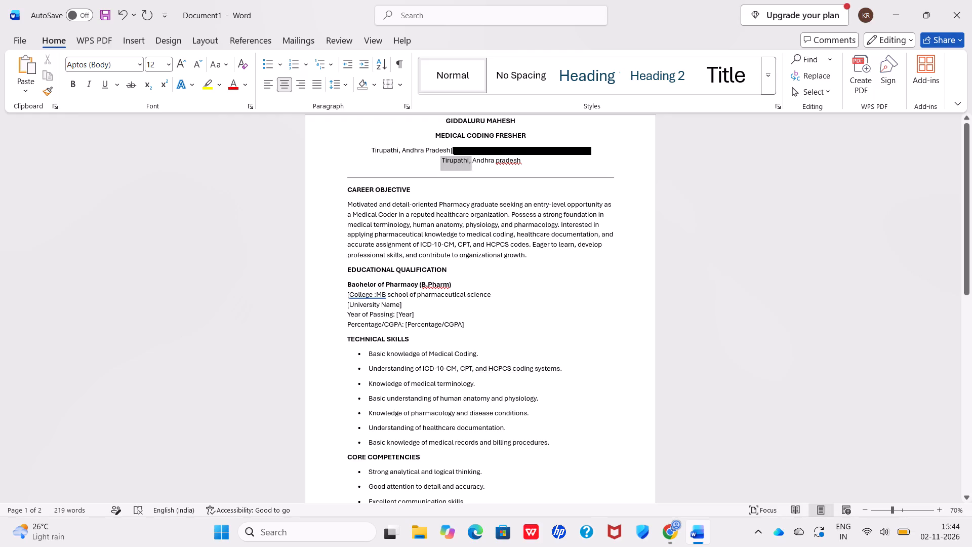
pyautogui.moveTo(470, 159); pyautogui.dragTo(525, 164)
pyautogui.press('BackSpace')
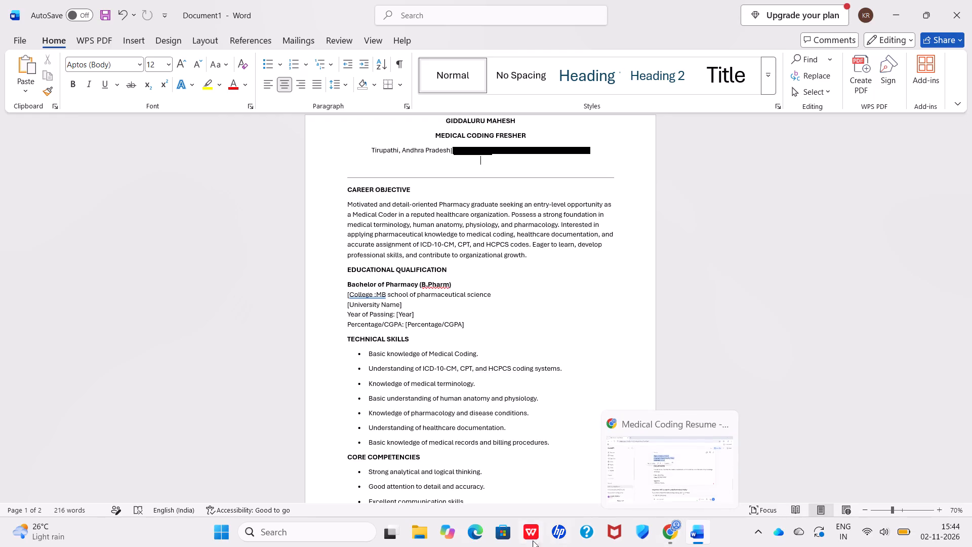
# Open "mahesh resume copy" from File Explorer, copy the LinkedIn entry in its contact line, and return to the medical coding resume in Word.
pyautogui.click(422, 525)
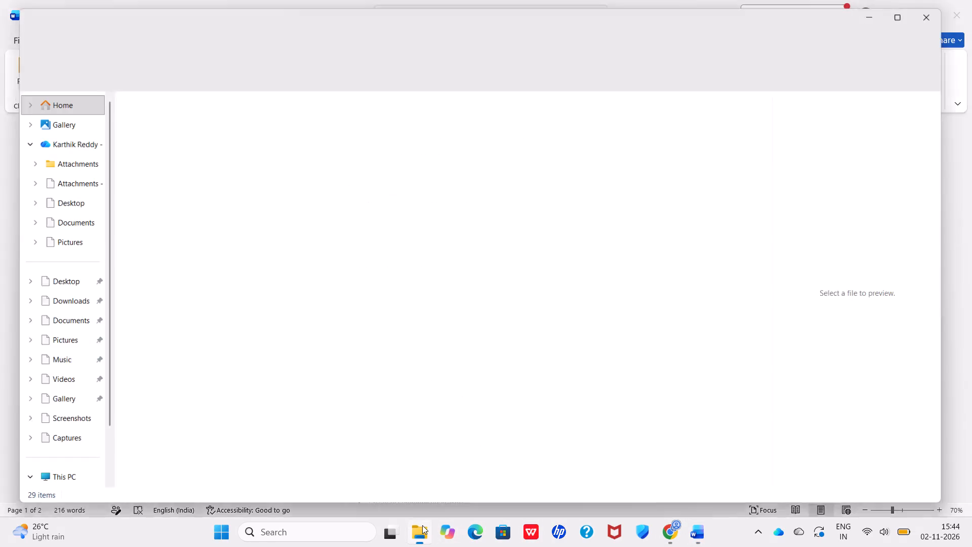
pyautogui.doubleClick(307, 464)
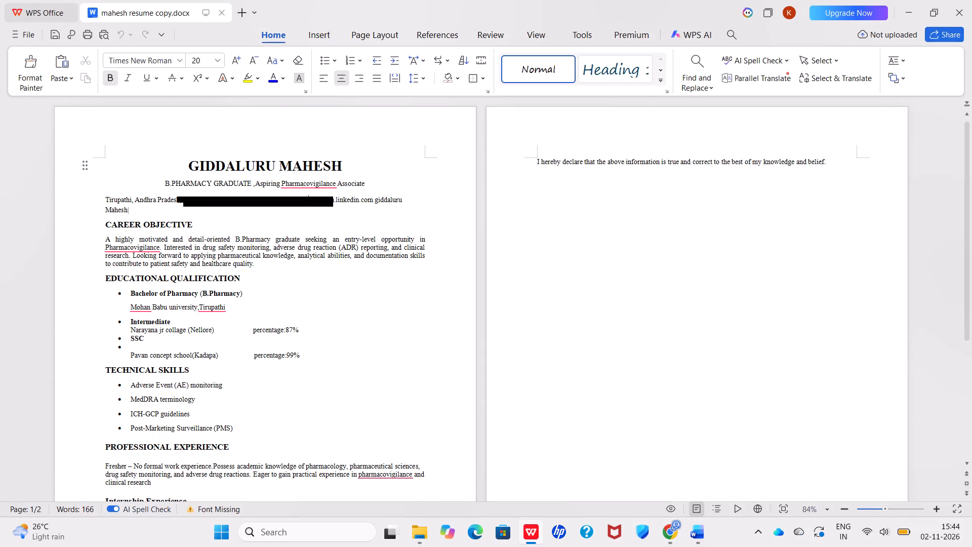
pyautogui.moveTo(312, 200); pyautogui.dragTo(390, 202)
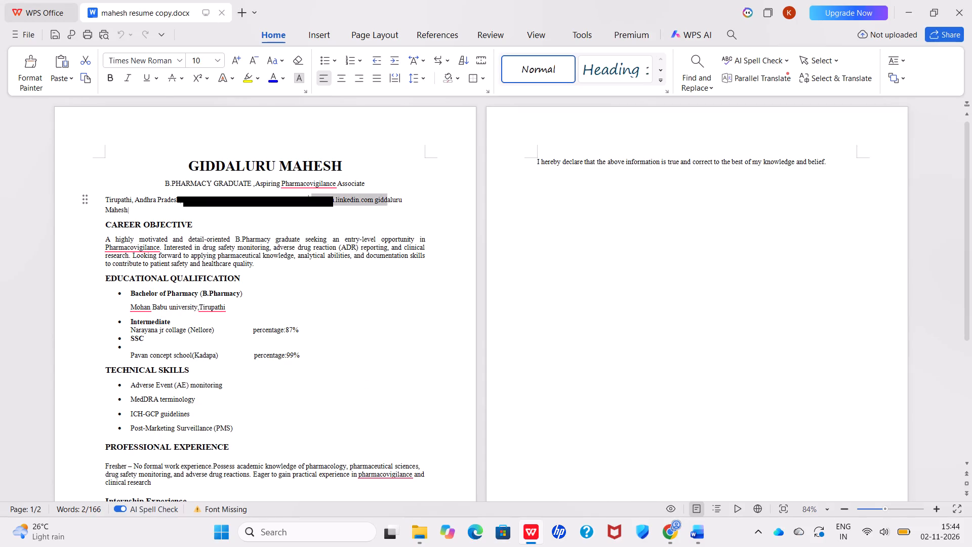
pyautogui.moveTo(390, 202); pyautogui.dragTo(407, 207)
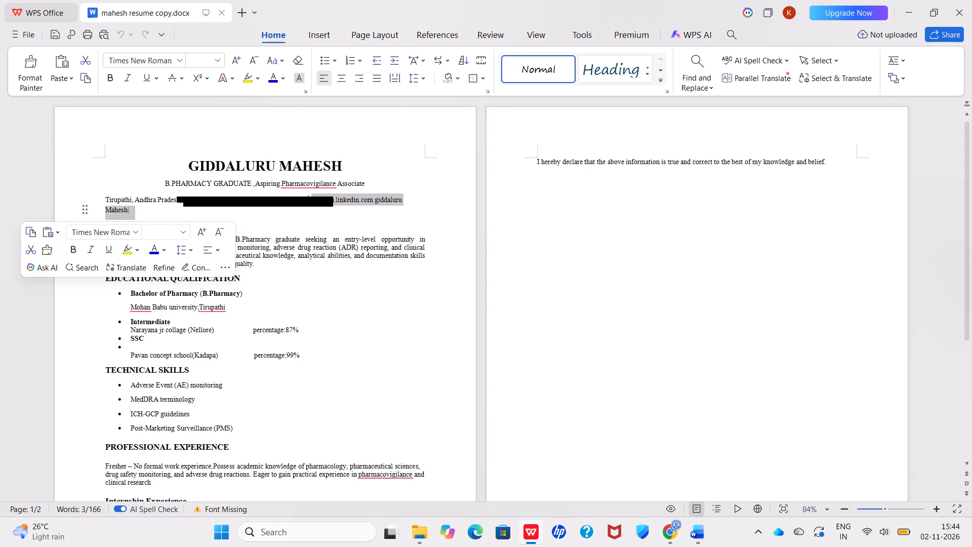
pyautogui.hotkey('ctrl', 'v')
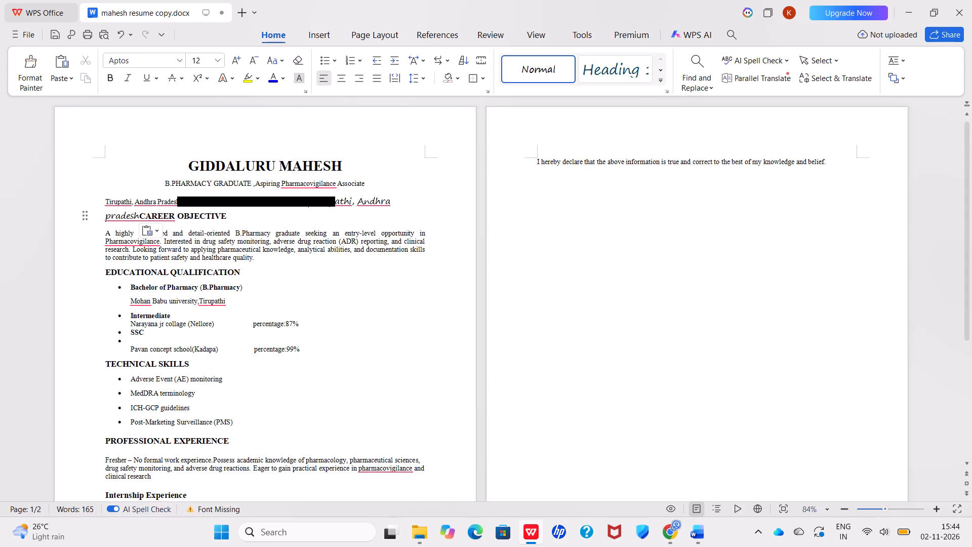
pyautogui.hotkey('ctrl', 'c')
pyautogui.hotkey('ctrl', 'z')
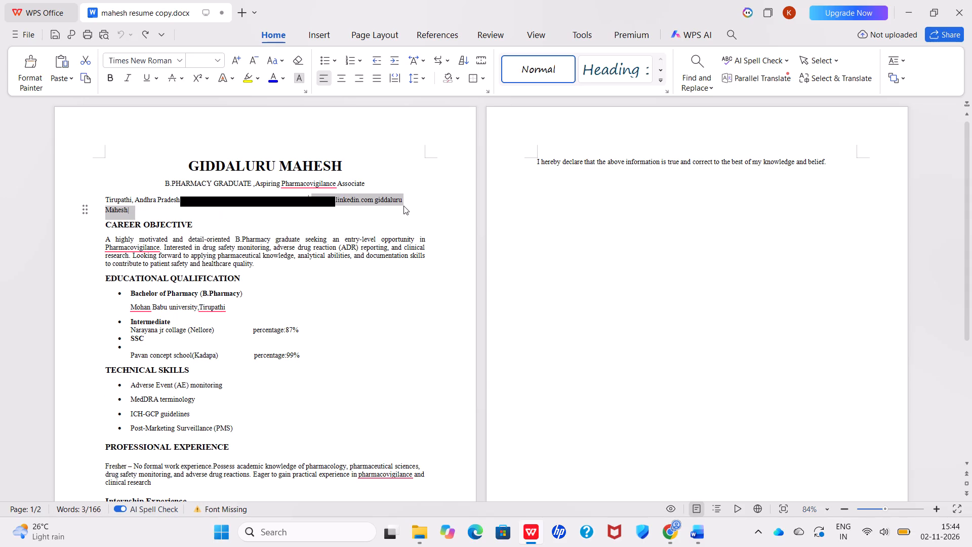
pyautogui.hotkey('ctrl', 'c')
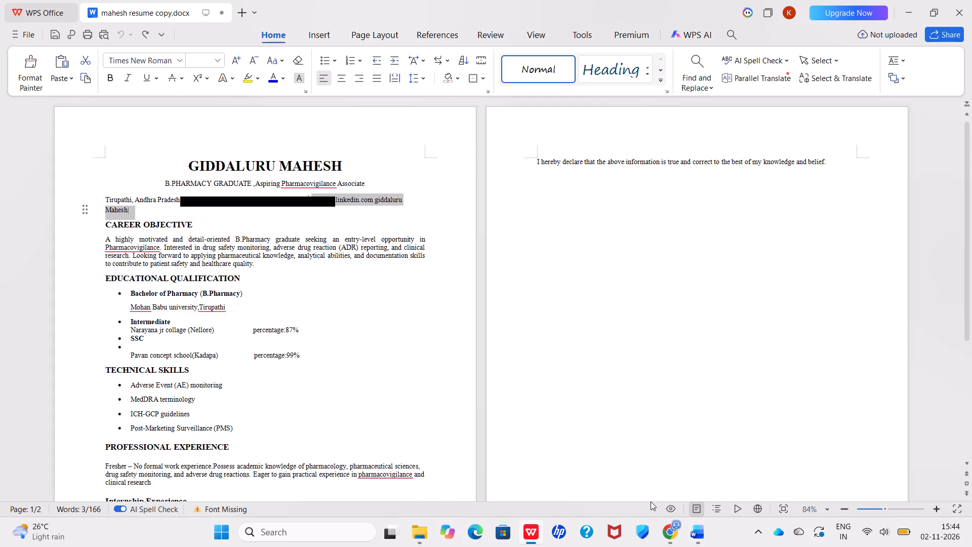
pyautogui.click(906, 8)
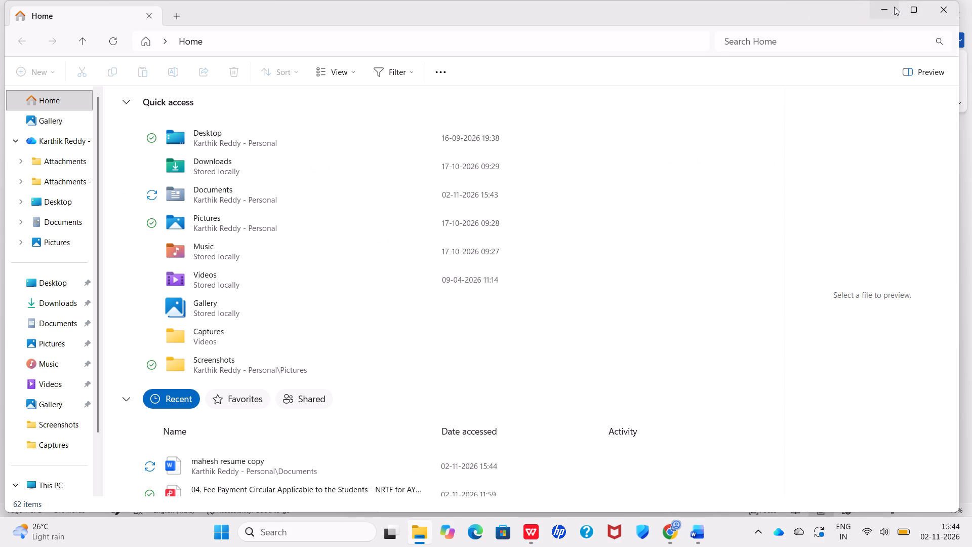
pyautogui.click(894, 7)
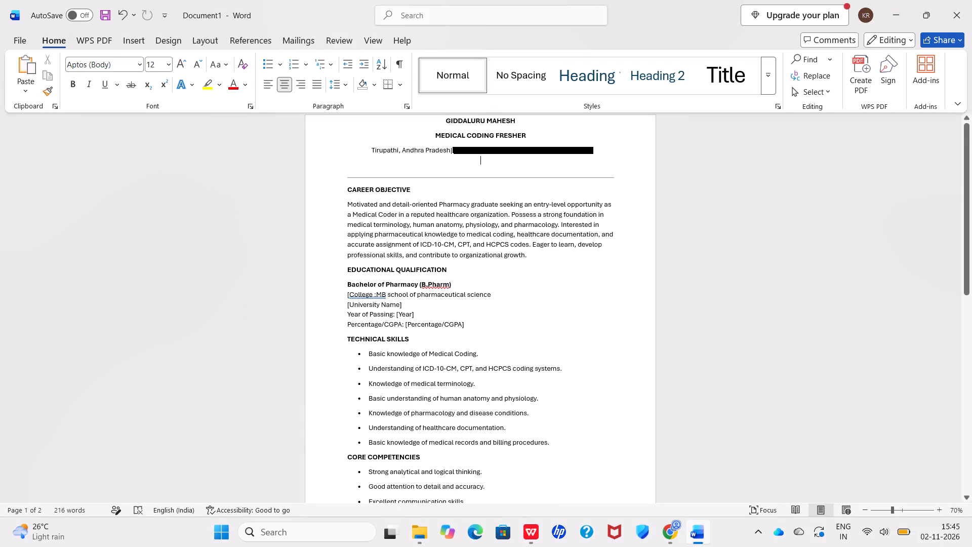
# Paste the LinkedIn entry below the contact details and join it to the email with a | separator.
pyautogui.hotkey('ctrl', 'v')
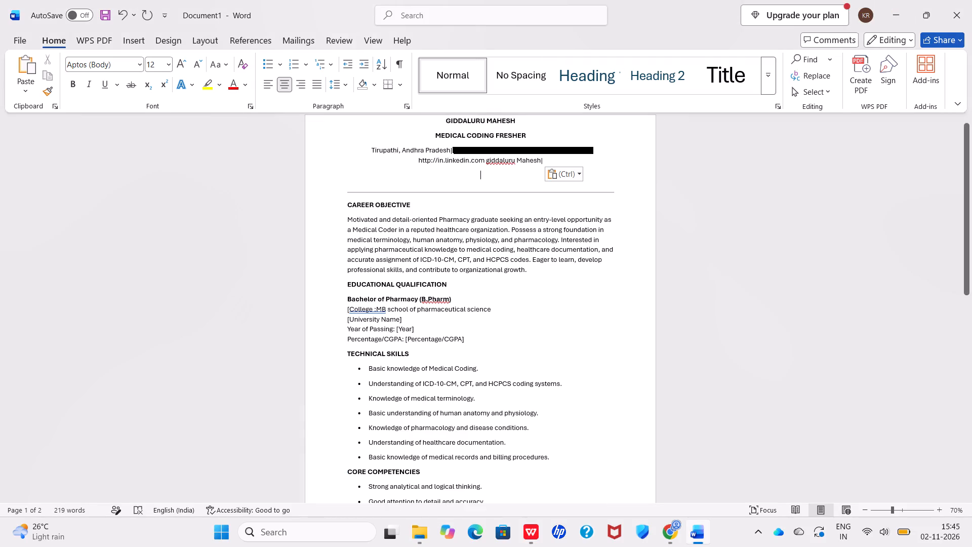
pyautogui.click(601, 154)
pyautogui.hotkey('shift', '|')
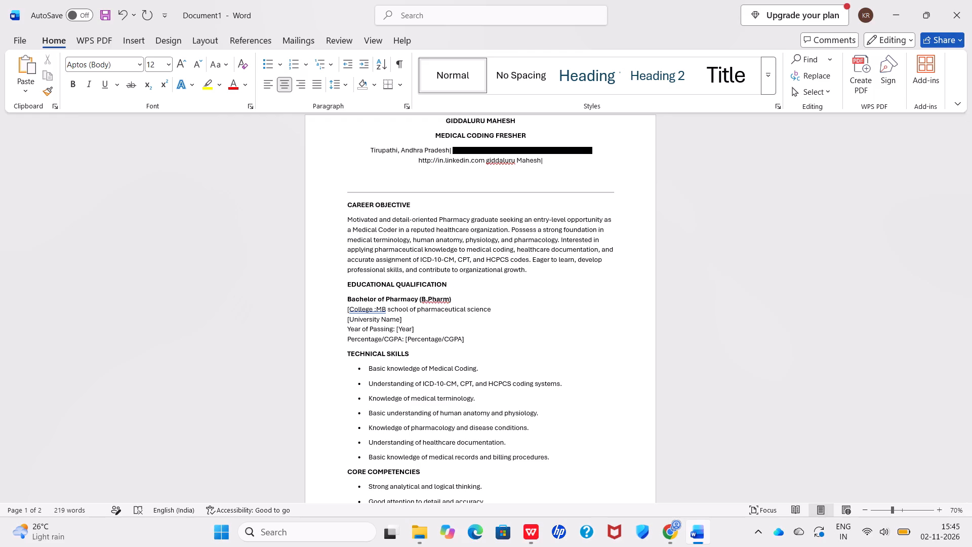
pyautogui.click(416, 163)
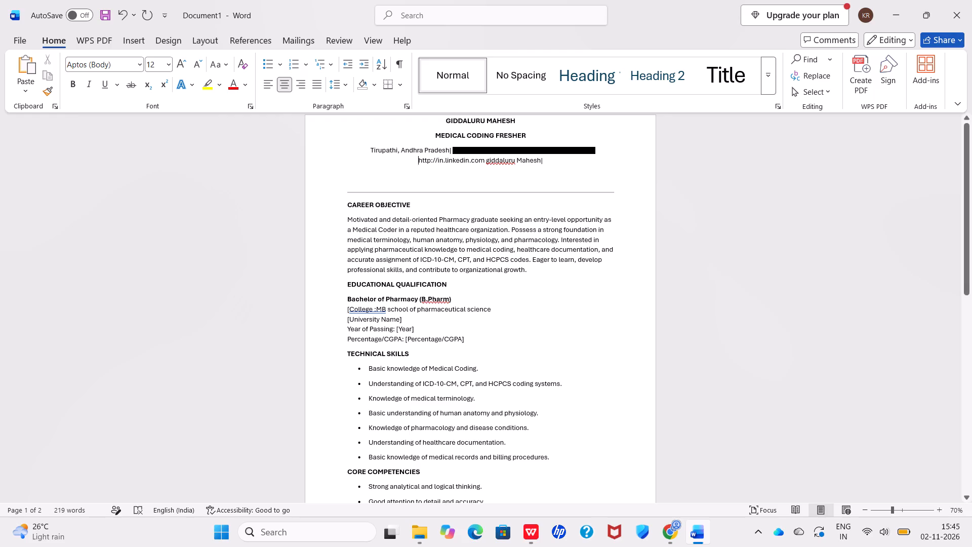
pyautogui.press('BackSpace')
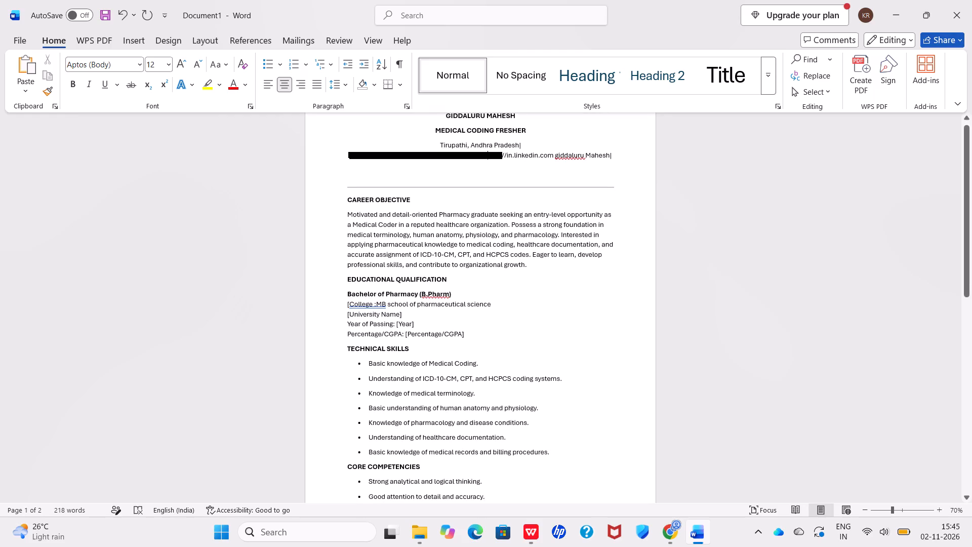
# Remove the horizontal rule and extra blank lines above CAREER OBJECTIVE, leaving one blank line under the contact details.
pyautogui.click(344, 199)
pyautogui.press('BackSpace')
pyautogui.press('BackSpace')
pyautogui.press('BackSpace')
pyautogui.press('BackSpace')
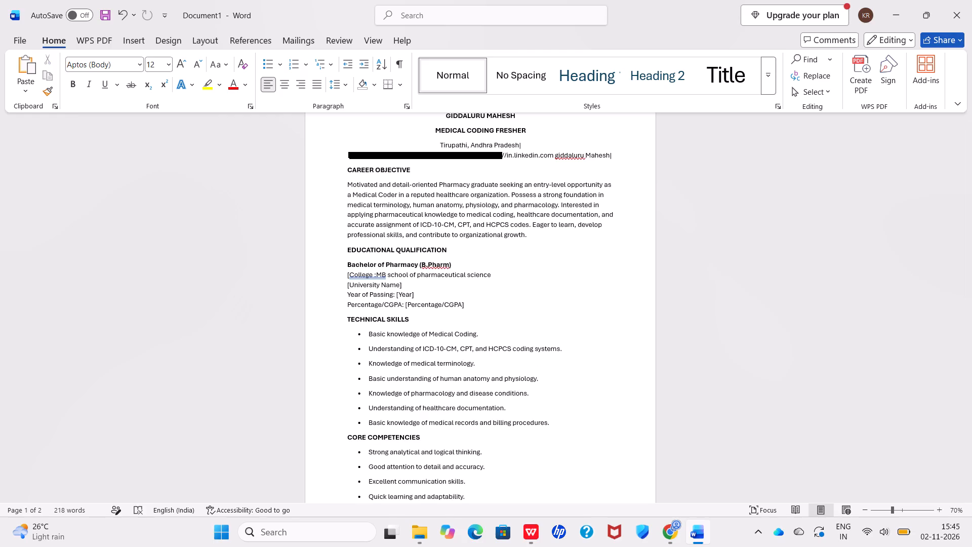
pyautogui.press('Return')
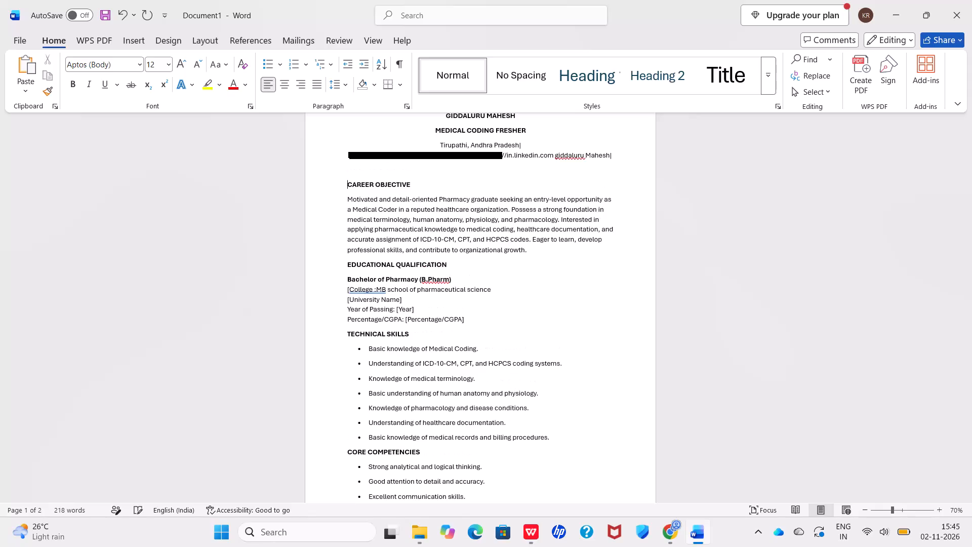
# Set all text from the CAREER OBJECTIVE heading to the end of the resume to font size 10.
pyautogui.moveTo(348, 187); pyautogui.dragTo(537, 347)
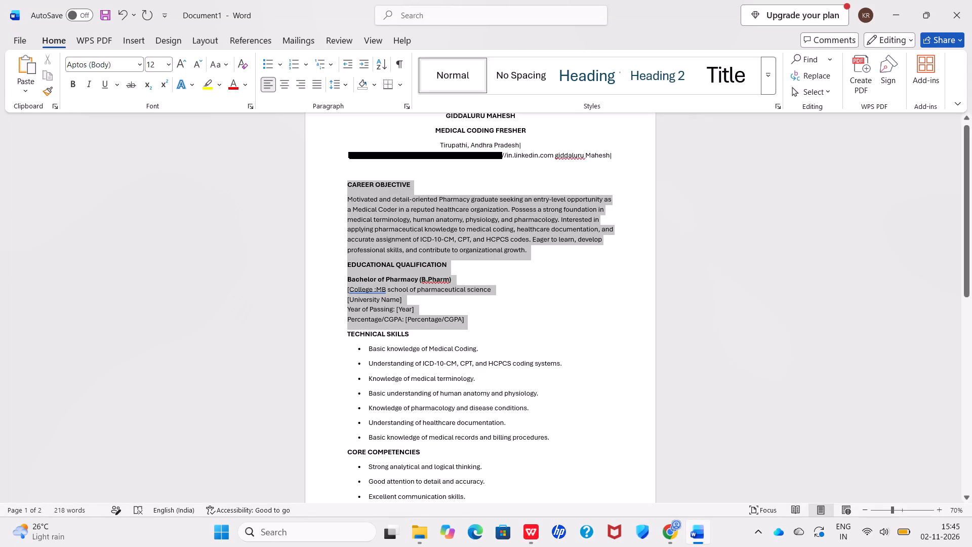
pyautogui.moveTo(537, 347); pyautogui.dragTo(564, 546)
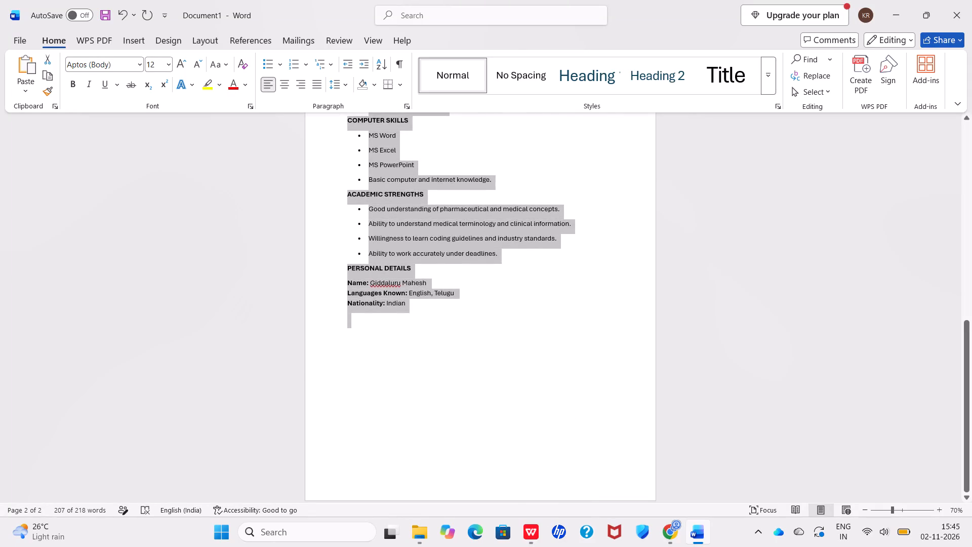
pyautogui.click(168, 62)
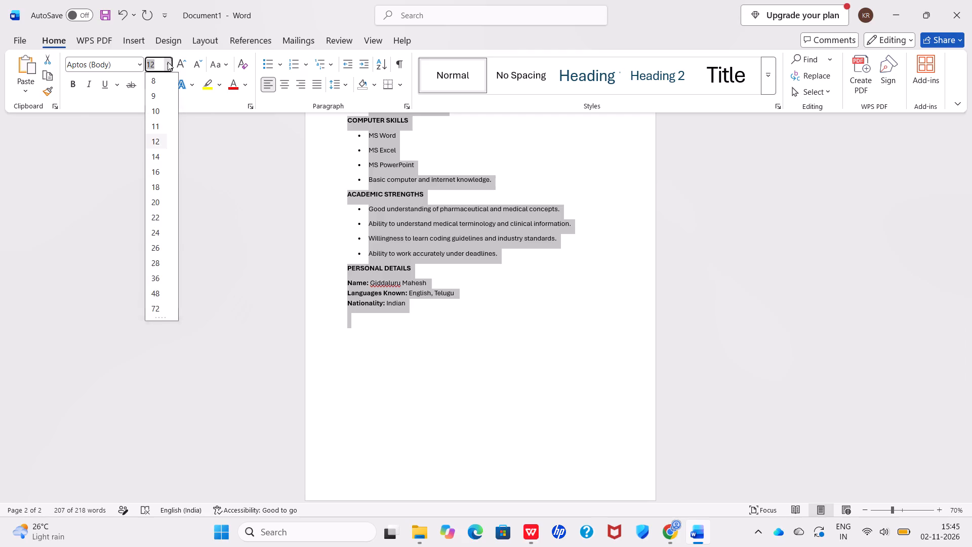
pyautogui.click(157, 110)
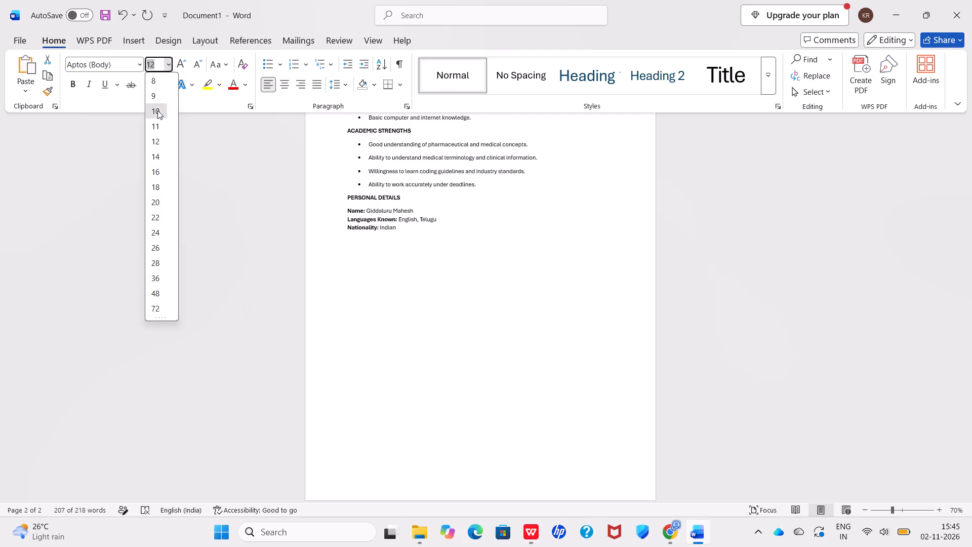
# Set the CAREER OBJECTIVE heading to font size 12.
pyautogui.scroll(3, 313, 290)
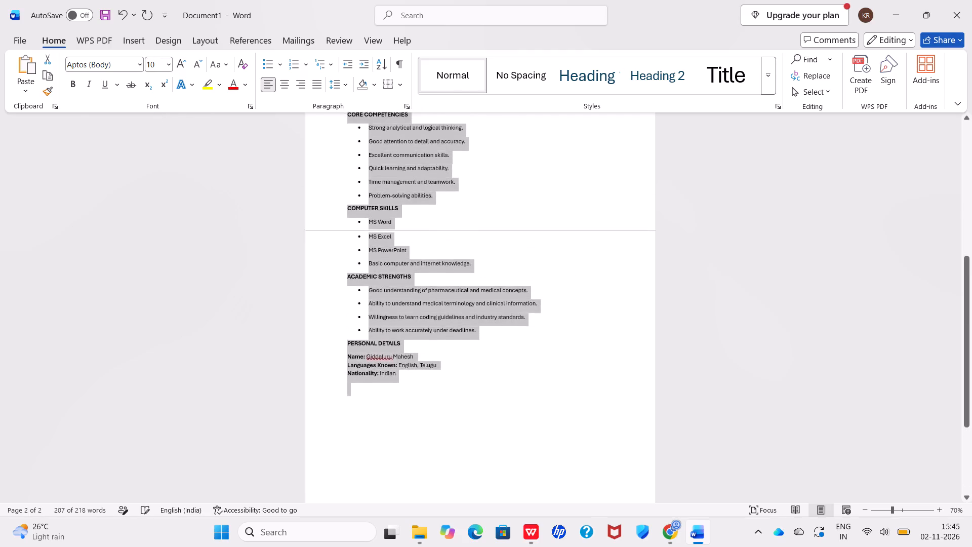
pyautogui.scroll(5, 313, 290)
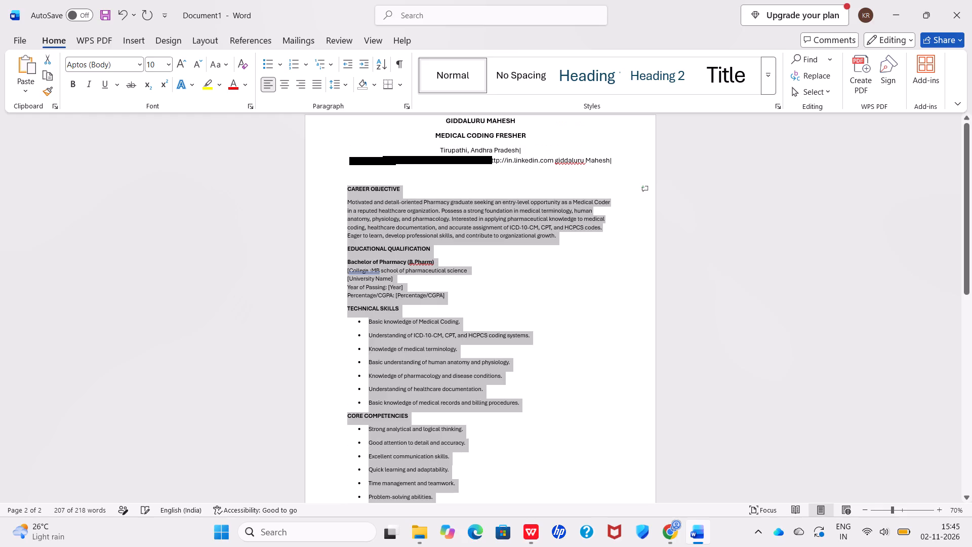
pyautogui.keyDown('ctrl'); pyautogui.scroll(7, 306, 229); pyautogui.keyUp('ctrl')
pyautogui.rightClick(306, 229)
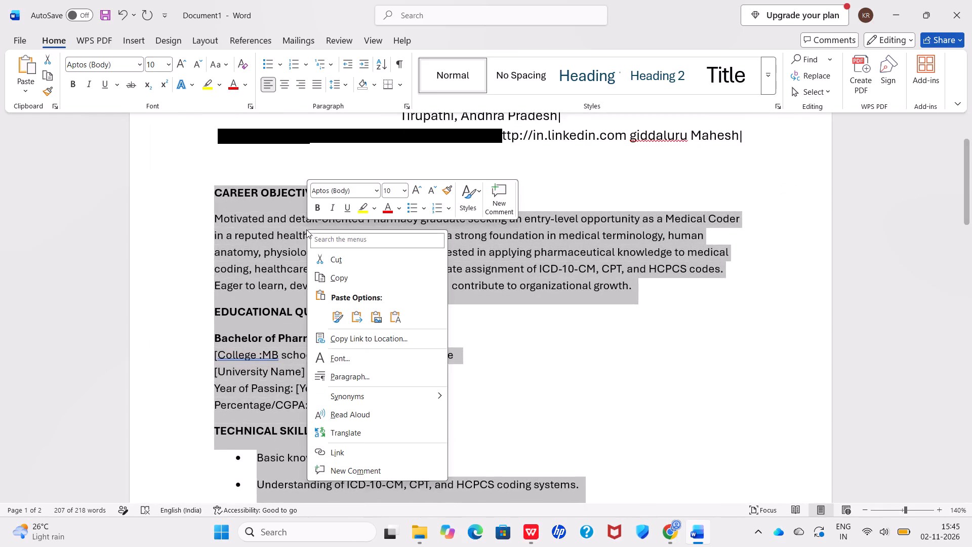
pyautogui.click(204, 192)
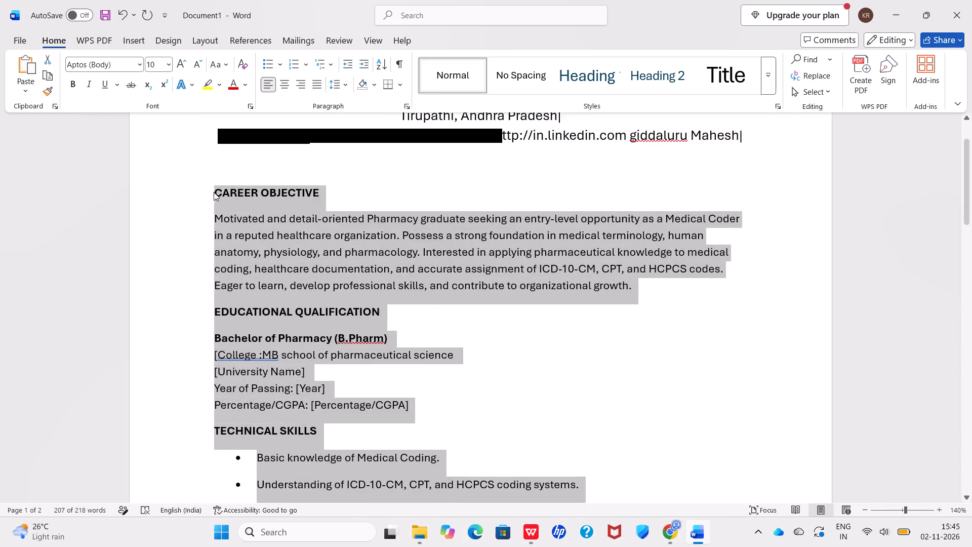
pyautogui.click(201, 194)
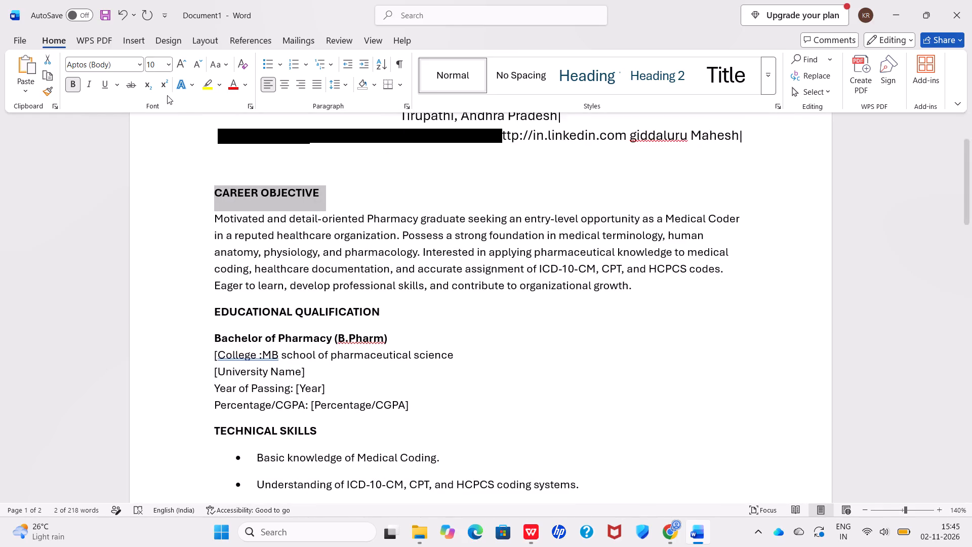
pyautogui.click(170, 66)
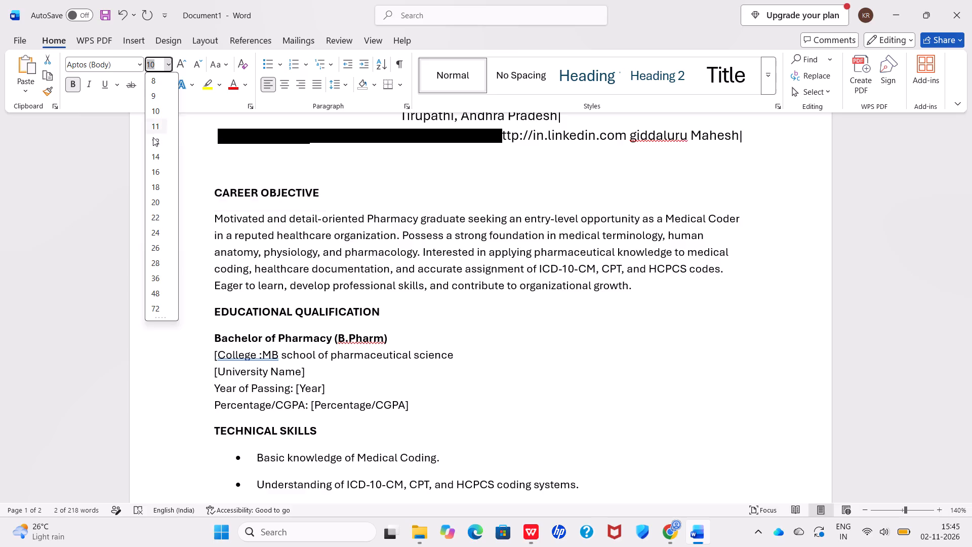
pyautogui.click(153, 137)
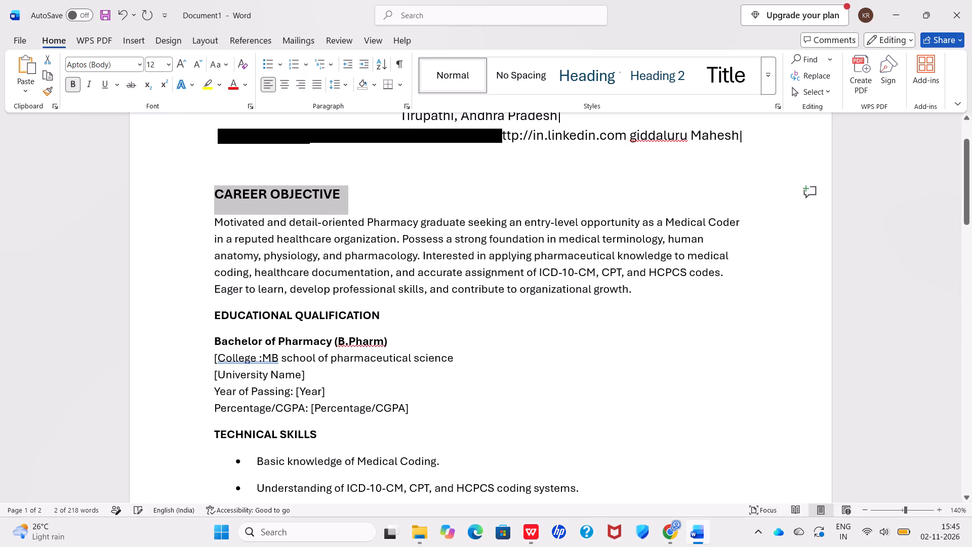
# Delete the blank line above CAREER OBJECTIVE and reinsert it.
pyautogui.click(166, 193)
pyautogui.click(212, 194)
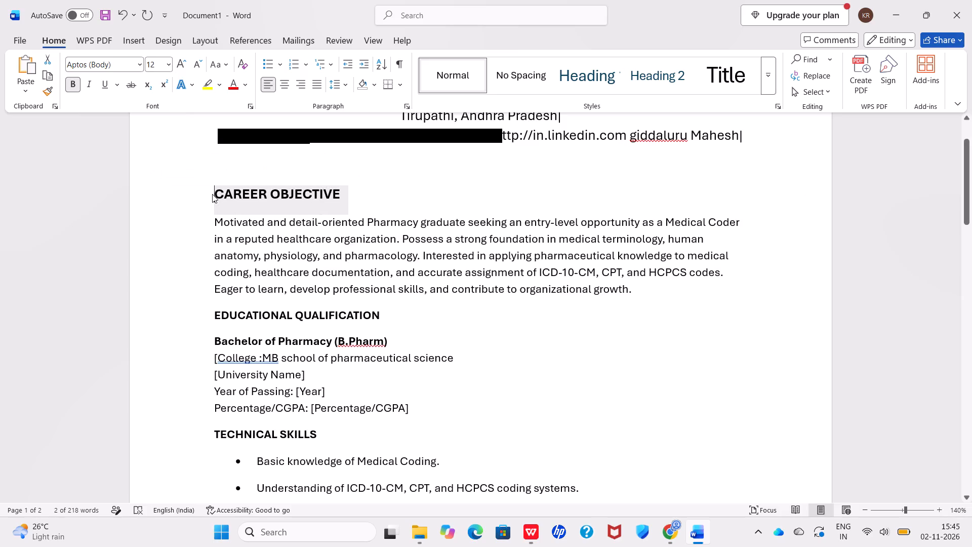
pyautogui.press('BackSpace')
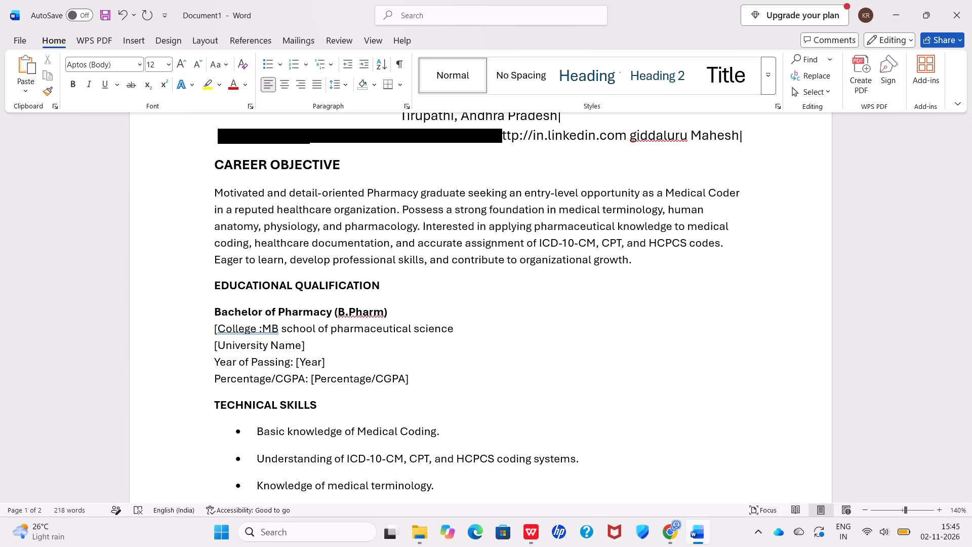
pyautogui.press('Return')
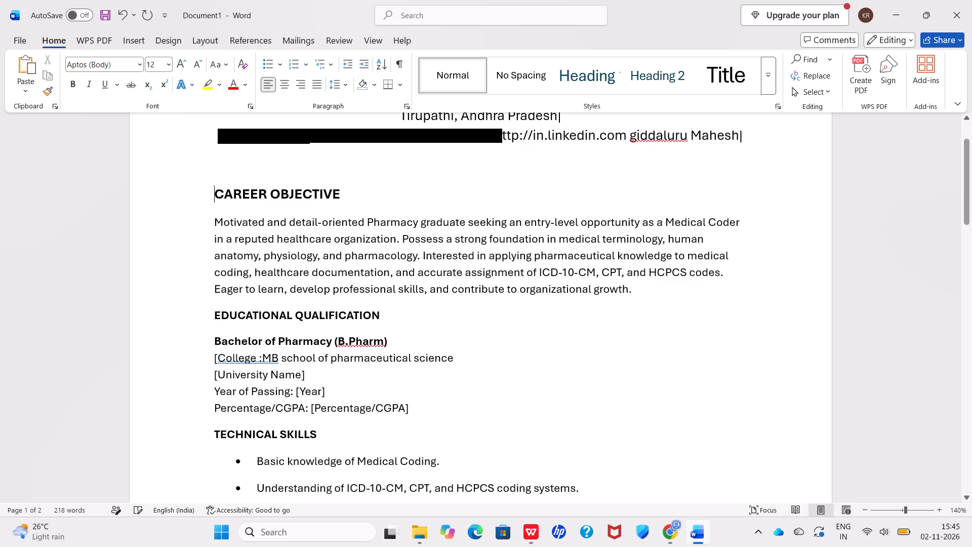
pyautogui.scroll(-1, 216, 302)
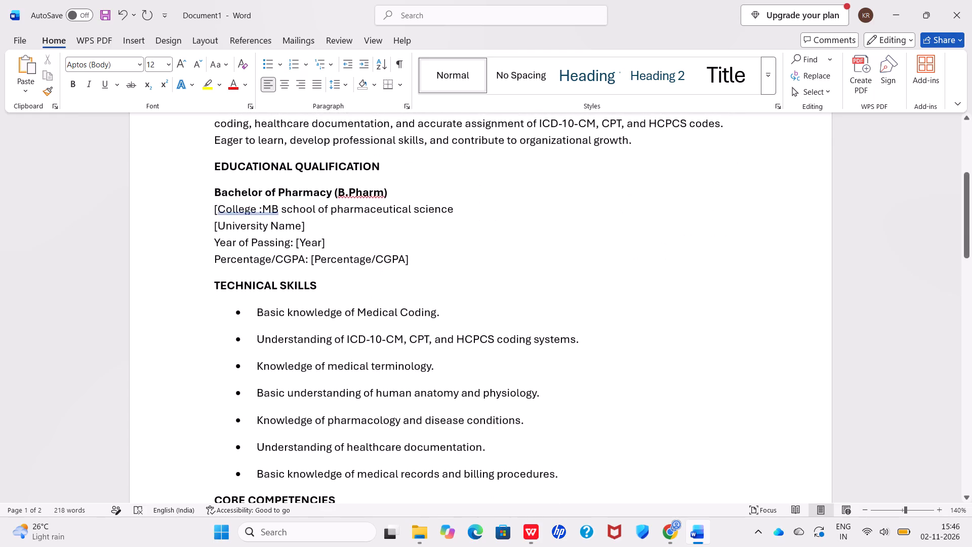
pyautogui.scroll(-2, 216, 302)
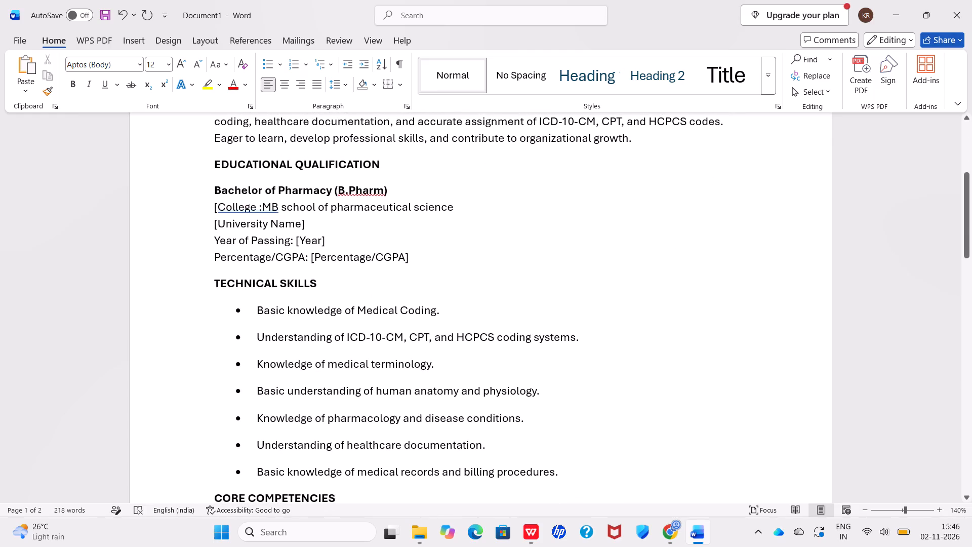
pyautogui.scroll(-1, 216, 302)
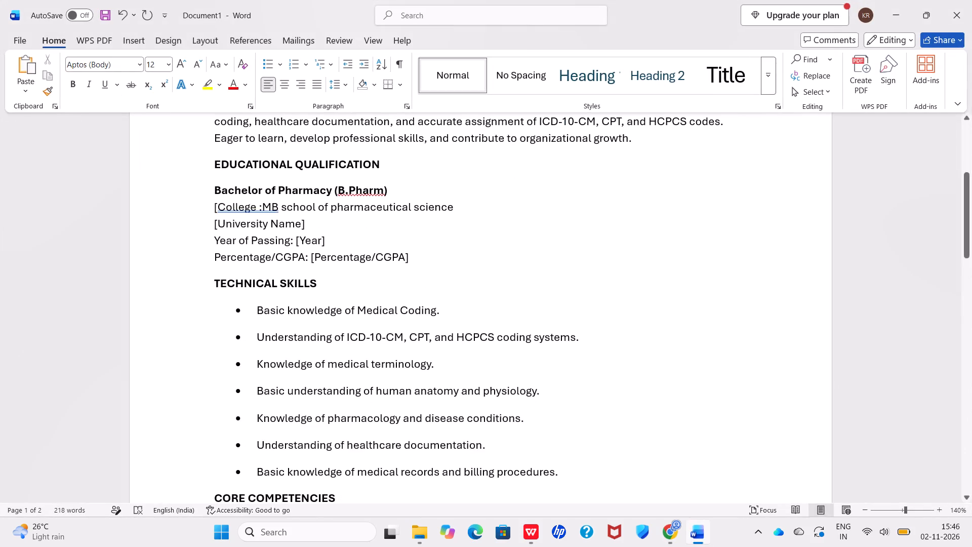
# Open "mahesh resume copy" from File Explorer and copy its education entries from Bachelor of Pharmacy through the SSC school and percentage.
pyautogui.click(421, 532)
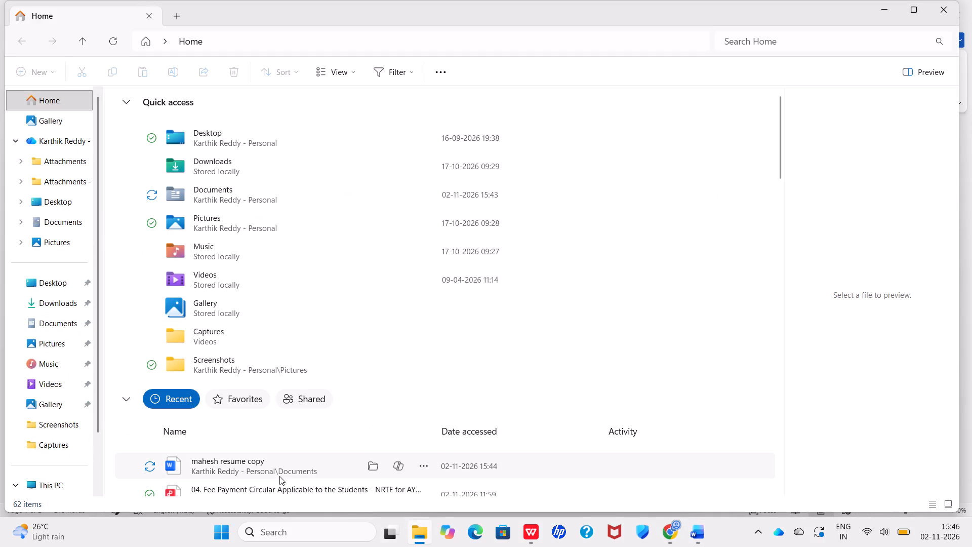
pyautogui.doubleClick(279, 476)
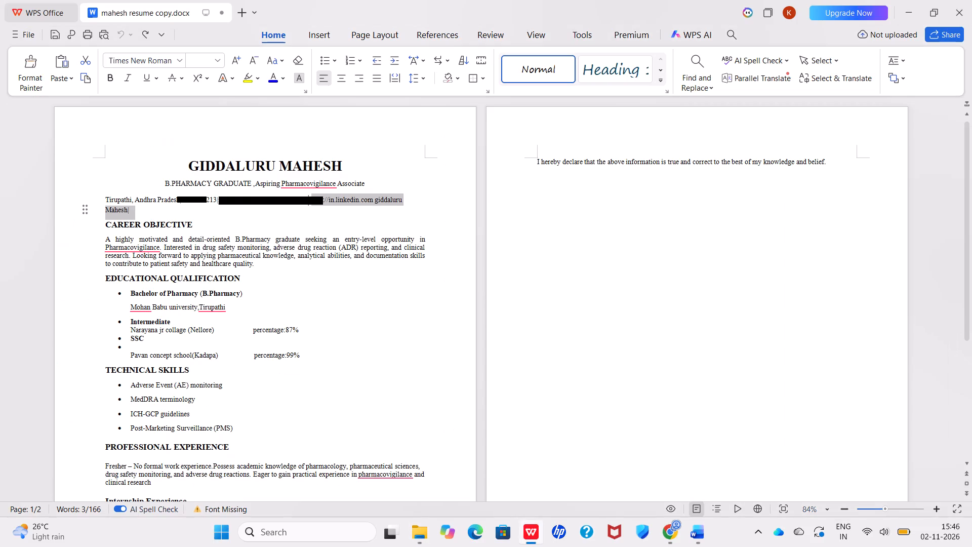
pyautogui.scroll(-1, 257, 418)
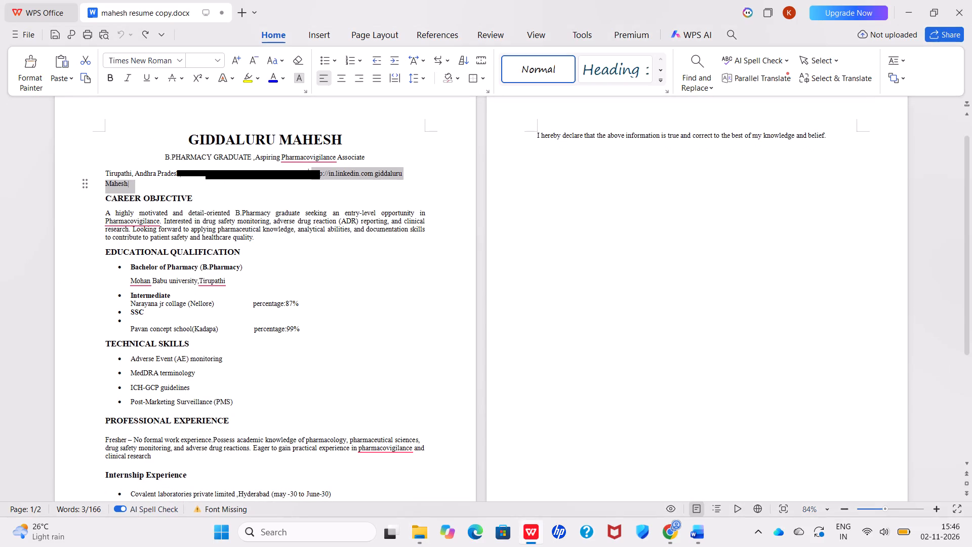
pyautogui.moveTo(123, 269); pyautogui.dragTo(260, 330)
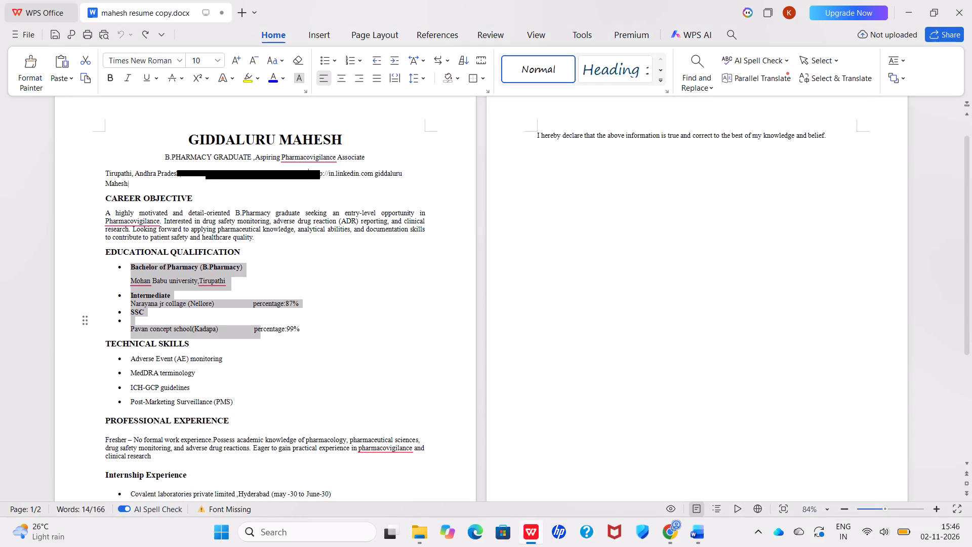
pyautogui.moveTo(260, 330); pyautogui.dragTo(304, 332)
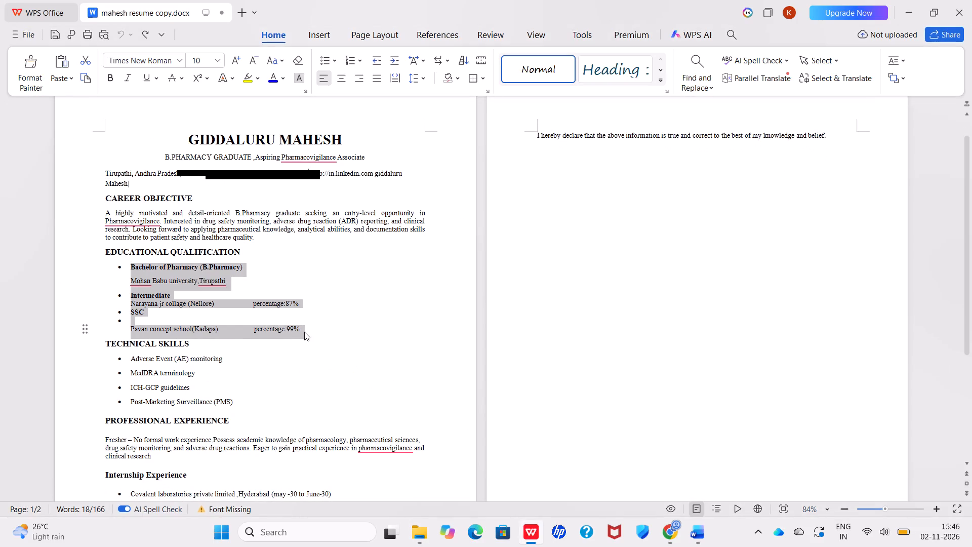
pyautogui.hotkey('ctrl', 'c')
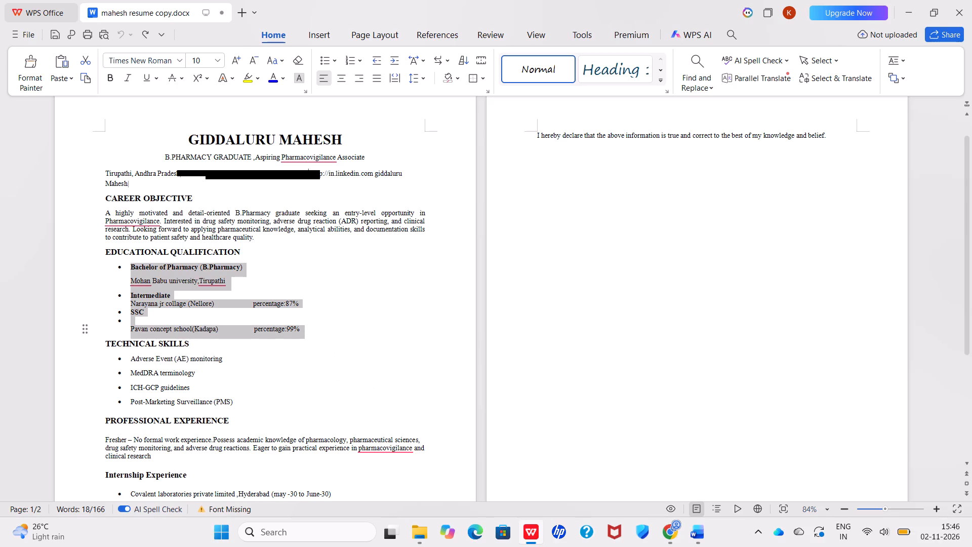
# Return to the medical coding resume in Word and replace the college, university, year and percentage placeholder lines with the copied education entries.
pyautogui.click(696, 534)
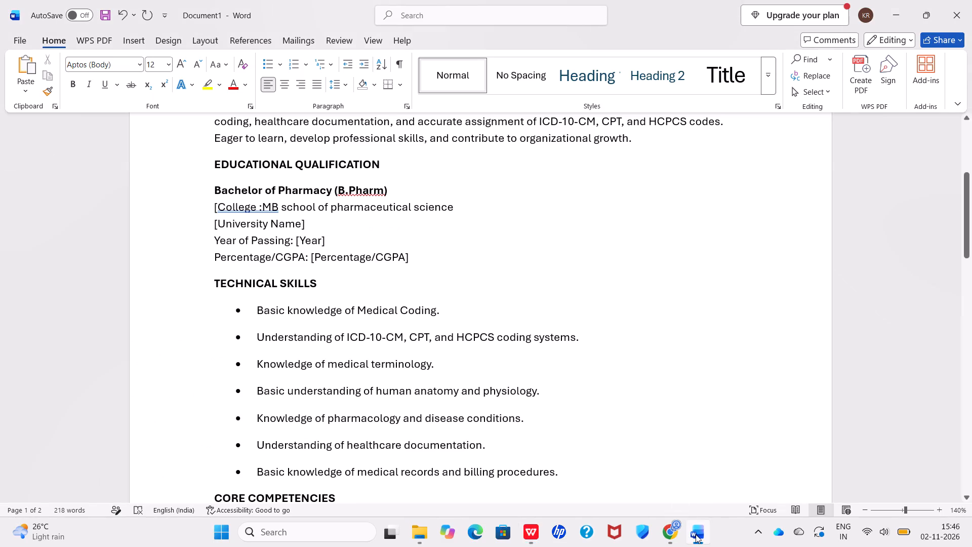
pyautogui.scroll(1, 595, 320)
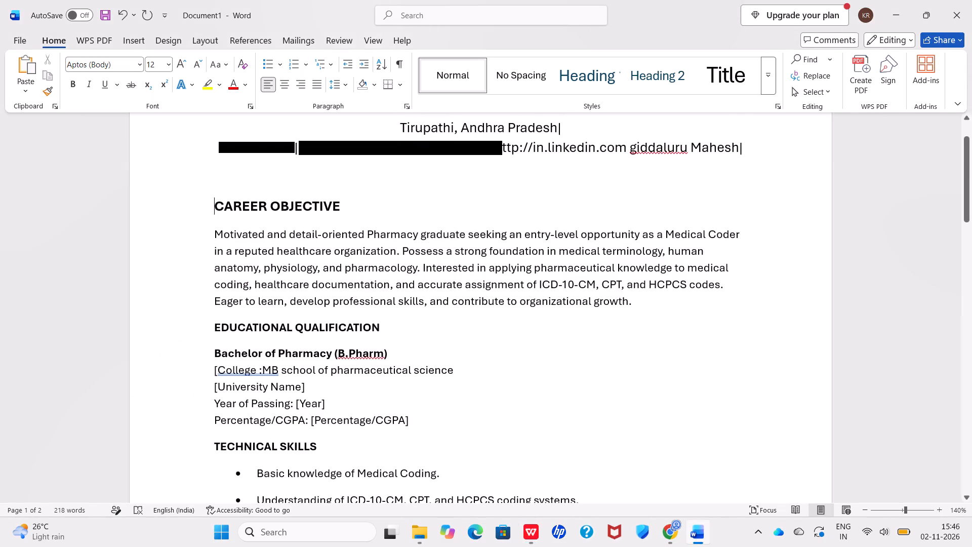
pyautogui.moveTo(209, 369); pyautogui.dragTo(392, 424)
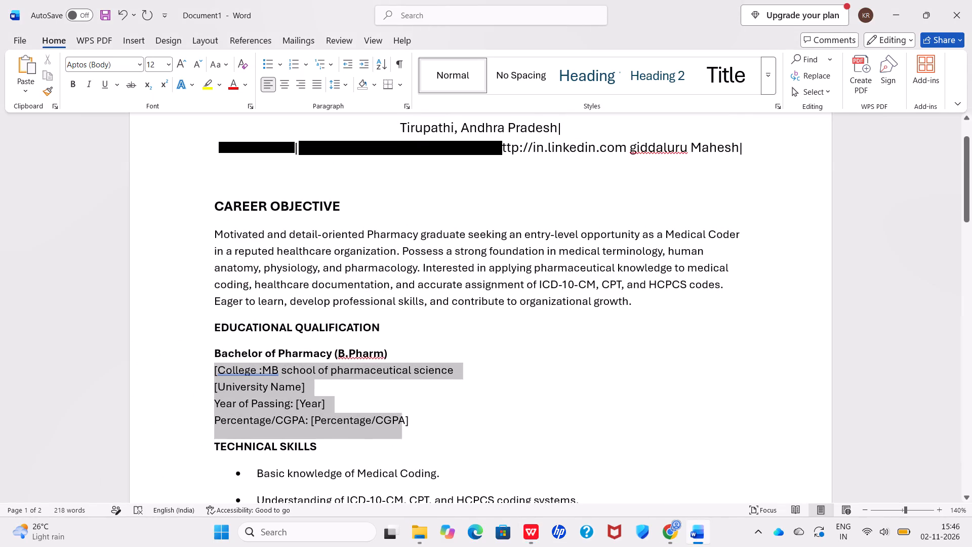
pyautogui.moveTo(392, 424); pyautogui.dragTo(398, 424)
pyautogui.press('BackSpace')
pyautogui.hotkey('ctrl', 'v')
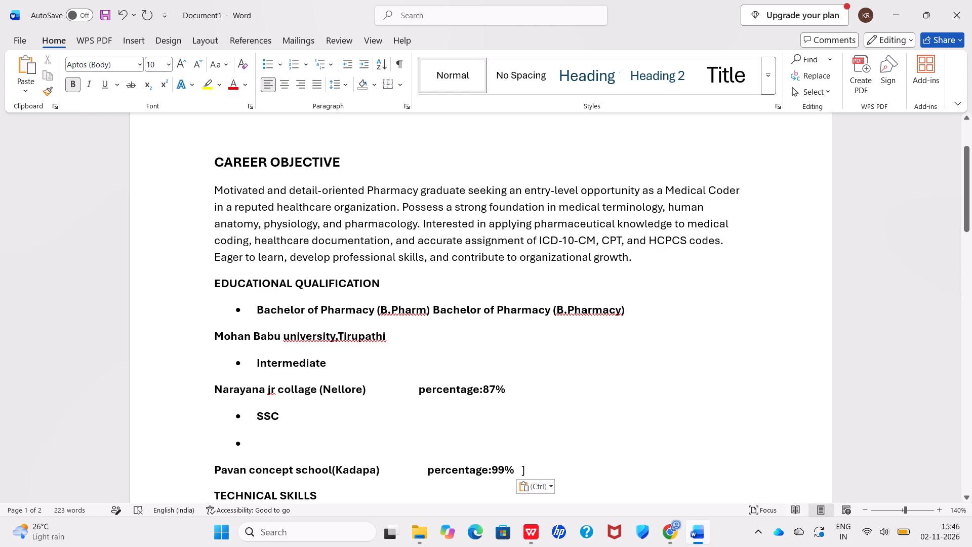
# Replace the round bullet on the Bachelor of Pharmacy line under EDUCATIONAL QUALIFICATION with a check mark bullet.
pyautogui.click(253, 306)
pyautogui.press('BackSpace')
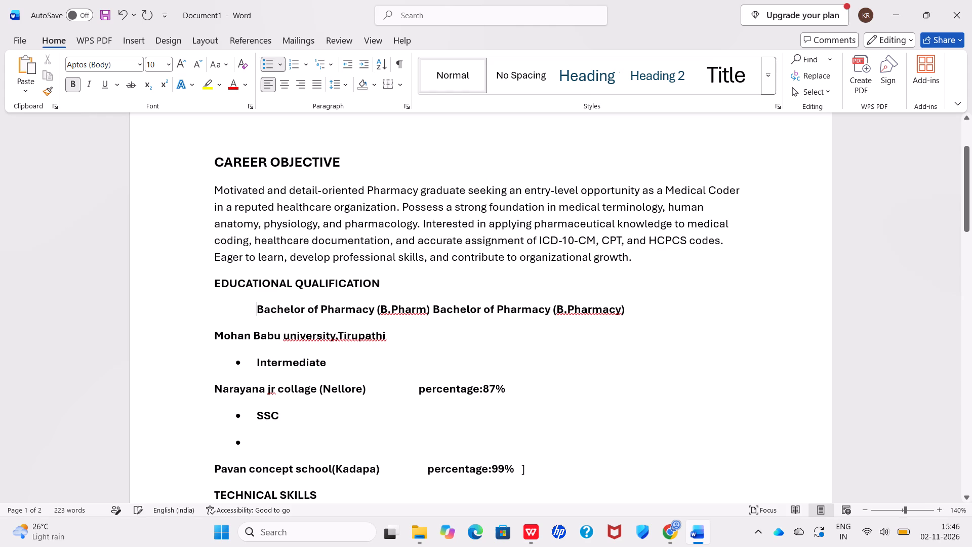
pyautogui.press('BackSpace')
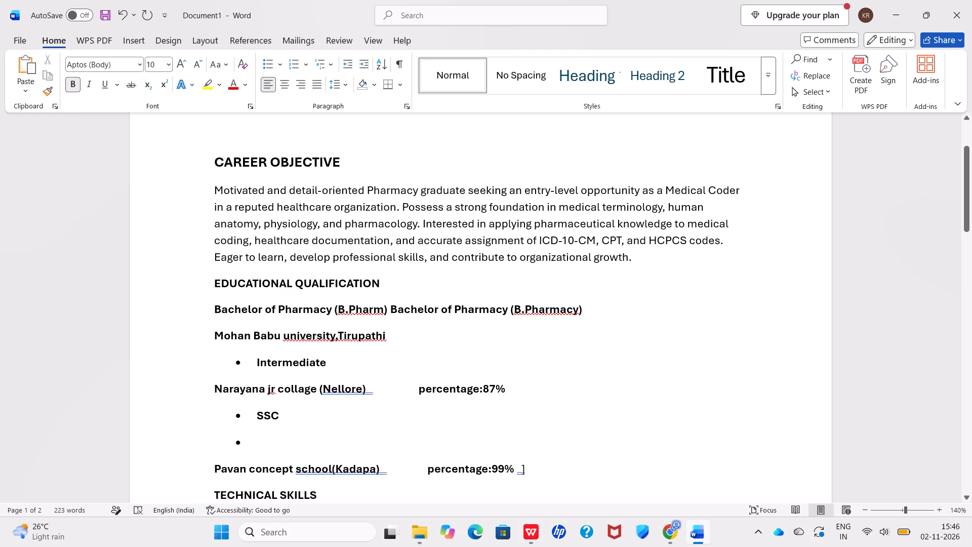
pyautogui.click(282, 63)
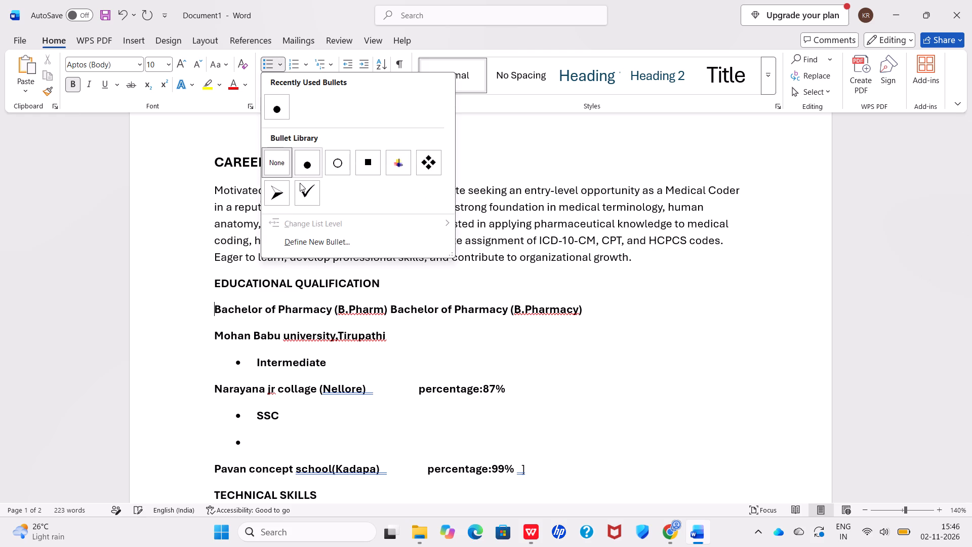
pyautogui.click(300, 185)
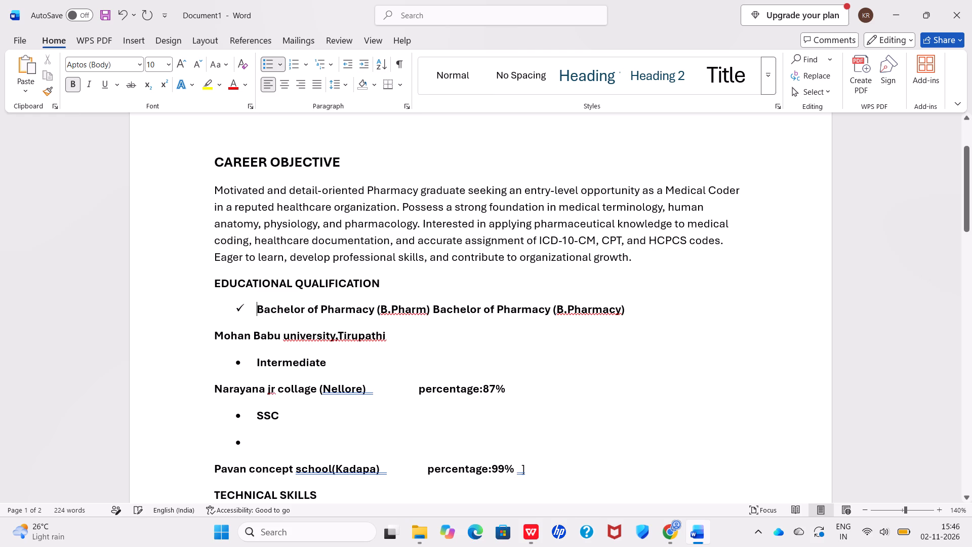
pyautogui.press('BackSpace')
pyautogui.press('BackSpace')
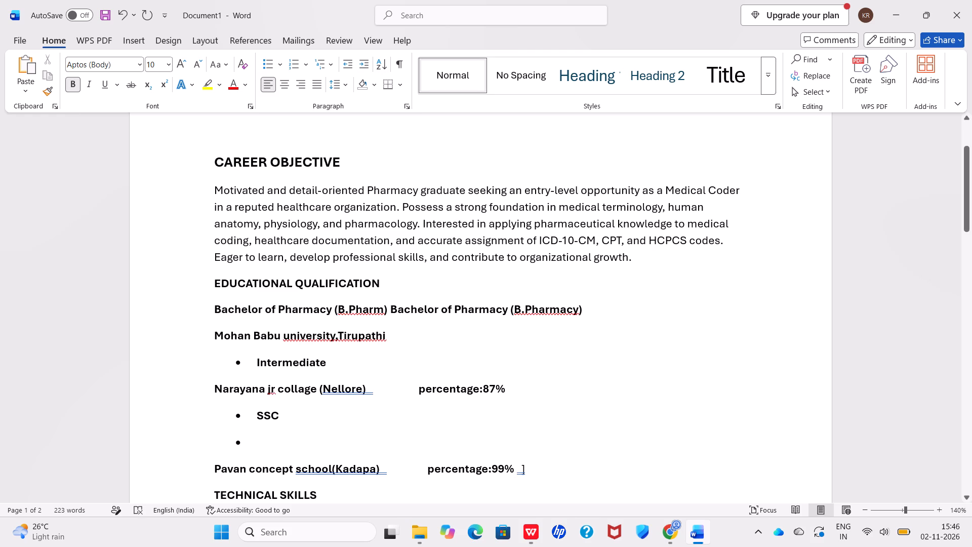
pyautogui.click(266, 67)
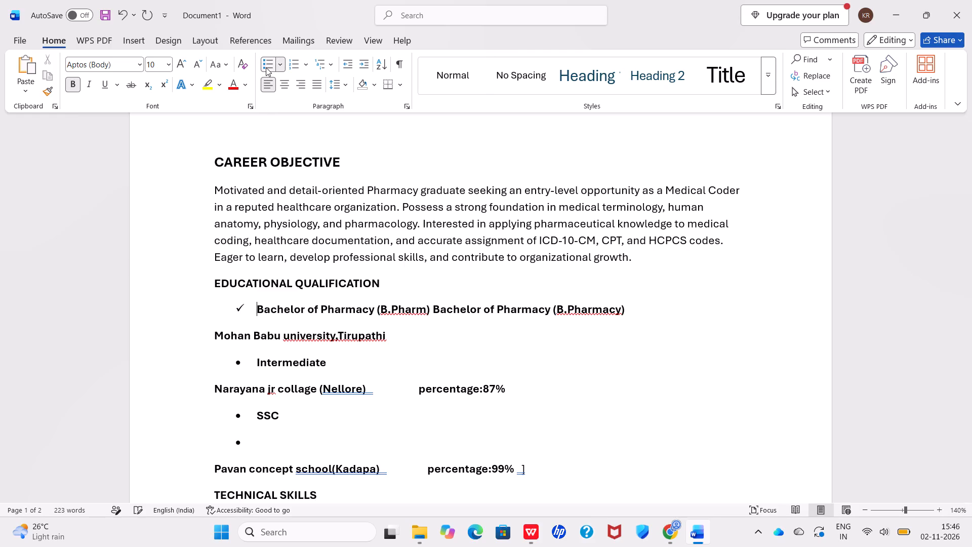
# Indent the Mohan Babu university line with leading spaces so it sits beneath the Bachelor of Pharmacy entry.
pyautogui.scroll(-1, 238, 342)
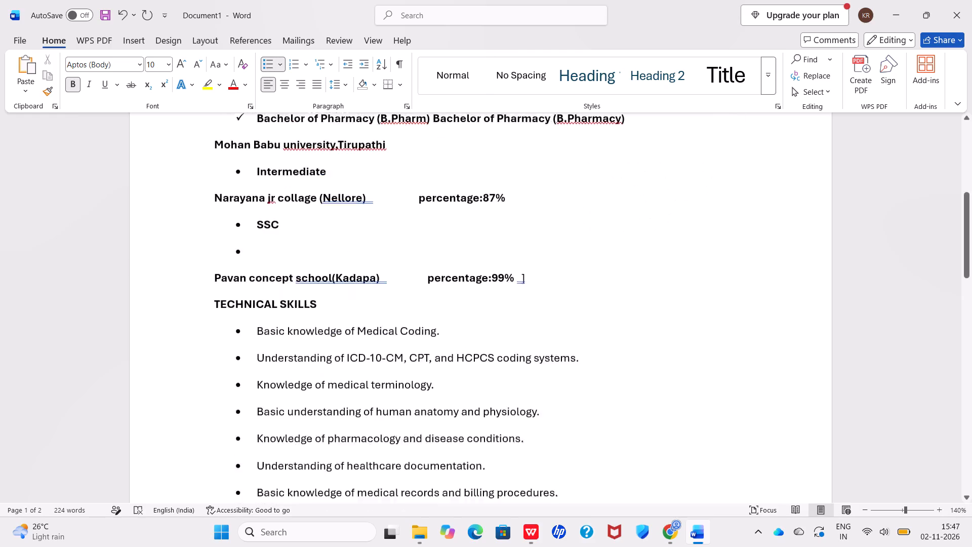
pyautogui.scroll(-1, 238, 342)
pyautogui.scroll(3, 238, 342)
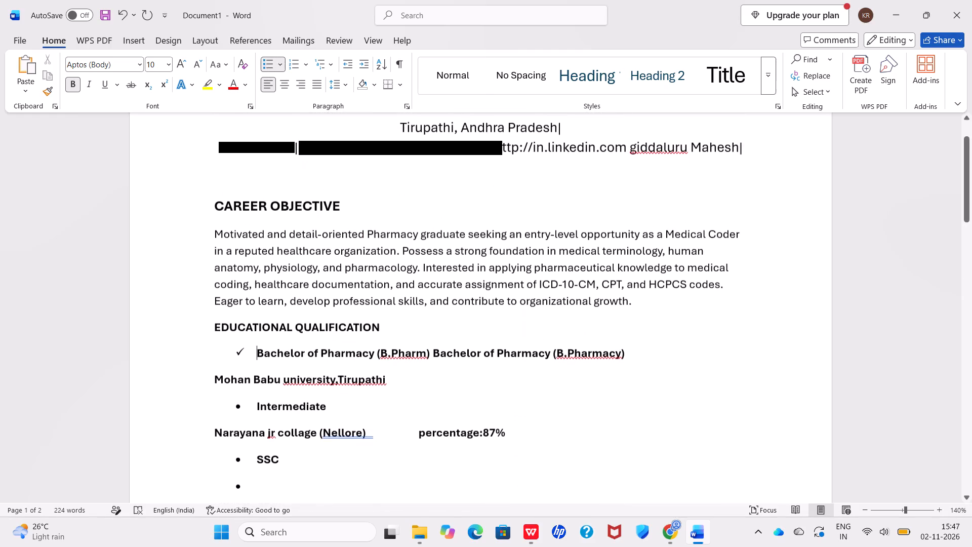
pyautogui.scroll(1, 238, 342)
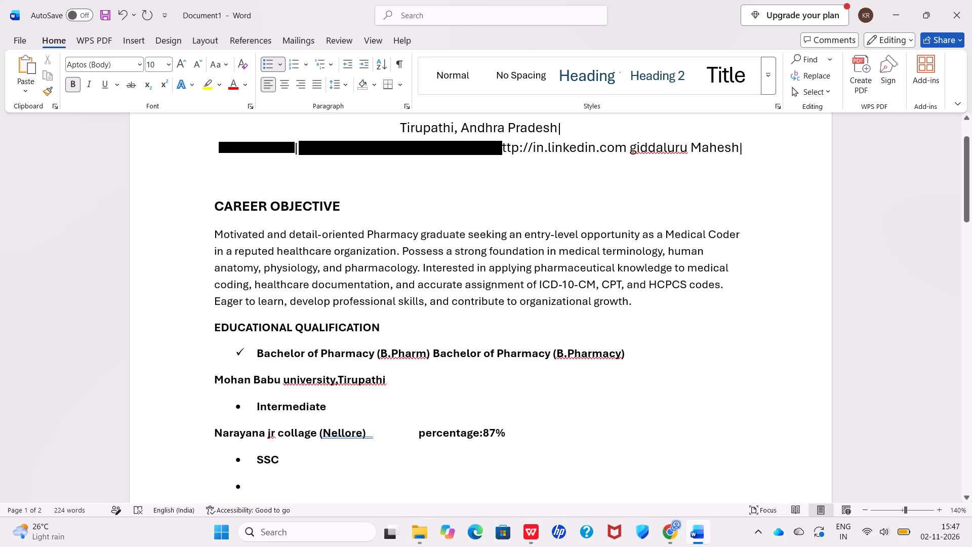
pyautogui.scroll(1, 238, 342)
pyautogui.click(208, 379)
pyautogui.press('space')
pyautogui.press('space')
pyautogui.press('space')
pyautogui.press('space')
pyautogui.press('space')
pyautogui.press('space')
pyautogui.press('space')
pyautogui.press('space')
pyautogui.press('space')
pyautogui.press('space')
pyautogui.press('space')
pyautogui.press('space')
pyautogui.press('space')
pyautogui.press('space')
pyautogui.press('space')
pyautogui.press('space')
pyautogui.press('space')
pyautogui.press('space')
pyautogui.press('space')
pyautogui.press('space')
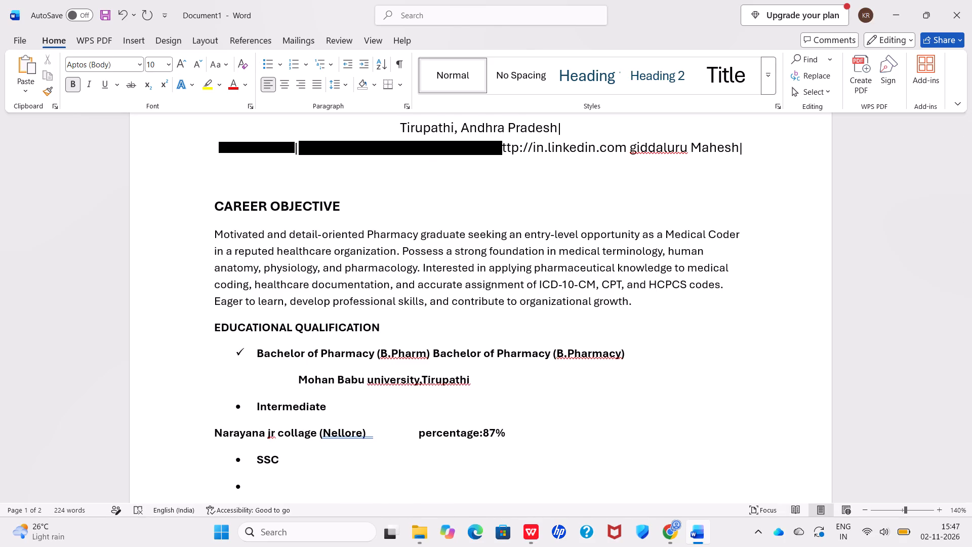
pyautogui.press('BackSpace')
pyautogui.press('BackSpace')
pyautogui.press('BackSpace')
pyautogui.press('BackSpace')
pyautogui.press('BackSpace')
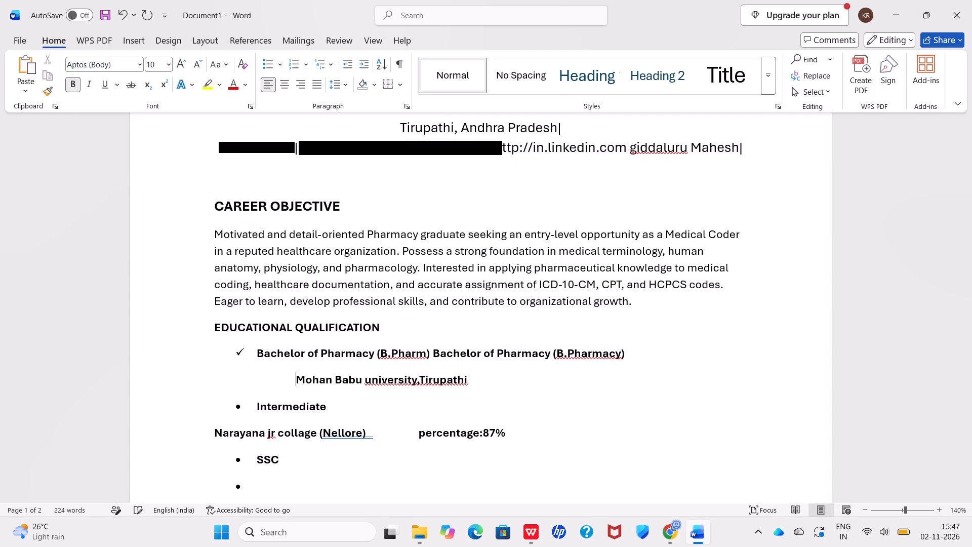
pyautogui.press('BackSpace')
pyautogui.press('BackSpace')
pyautogui.press('BackSpace')
pyautogui.press('BackSpace')
pyautogui.press('BackSpace')
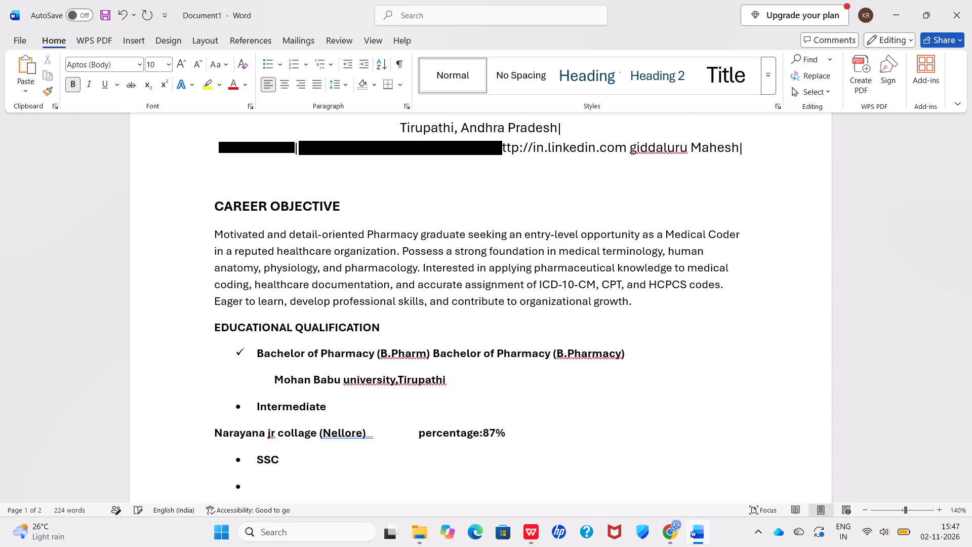
# Check the saved WPS resume's education formatting, then in Word remove bold from all education entries, from Bachelor of Pharmacy through the Pavan concept school line.
pyautogui.moveTo(208, 379); pyautogui.dragTo(256, 397)
pyautogui.scroll(-1, 256, 397)
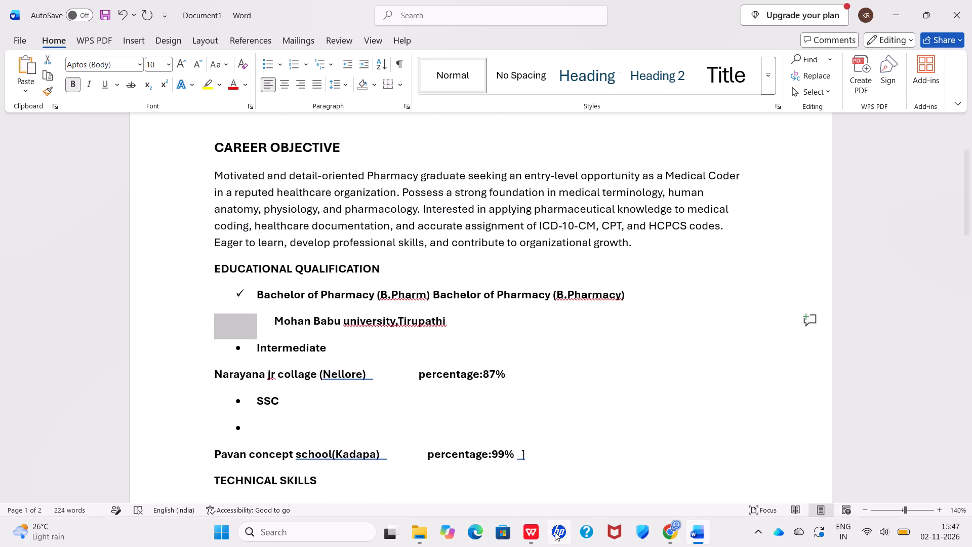
pyautogui.click(531, 533)
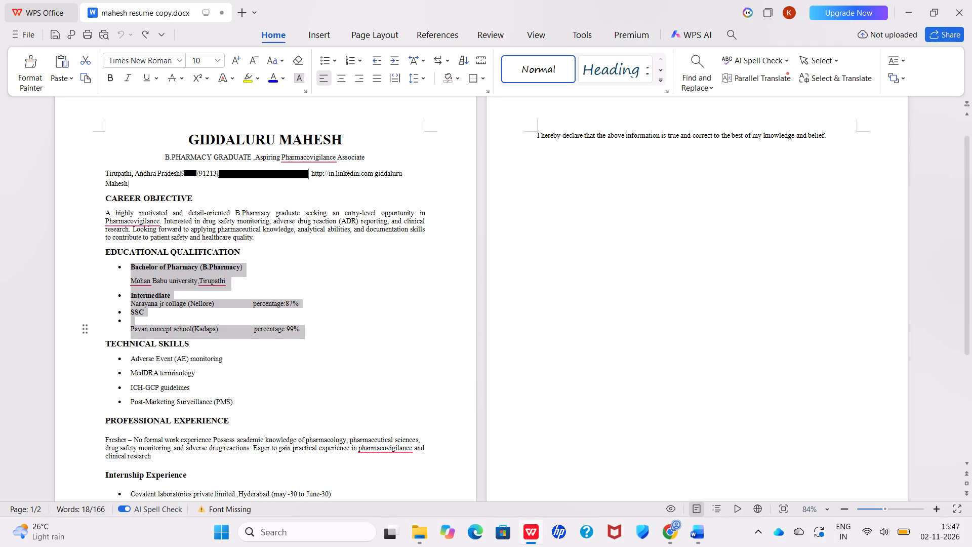
pyautogui.click(707, 533)
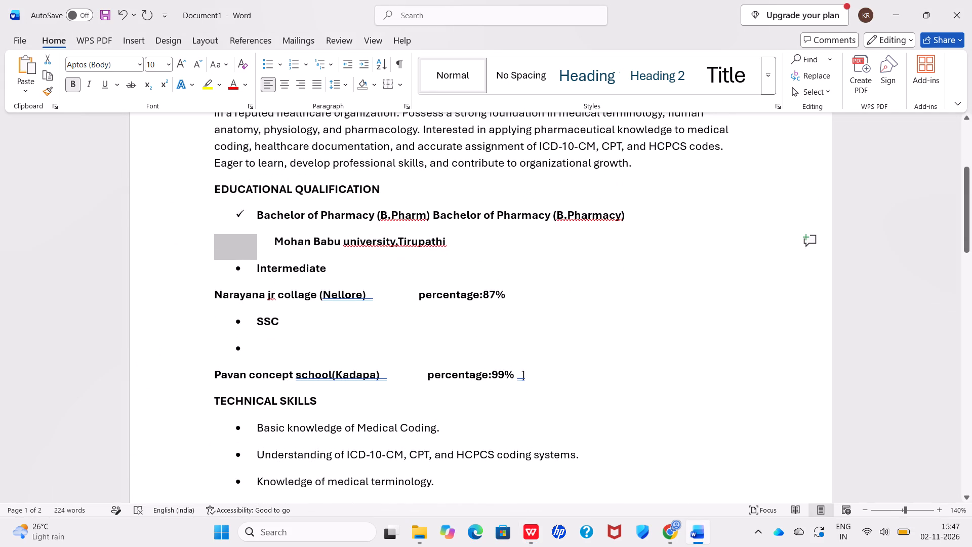
pyautogui.click(74, 82)
pyautogui.moveTo(233, 214); pyautogui.dragTo(456, 345)
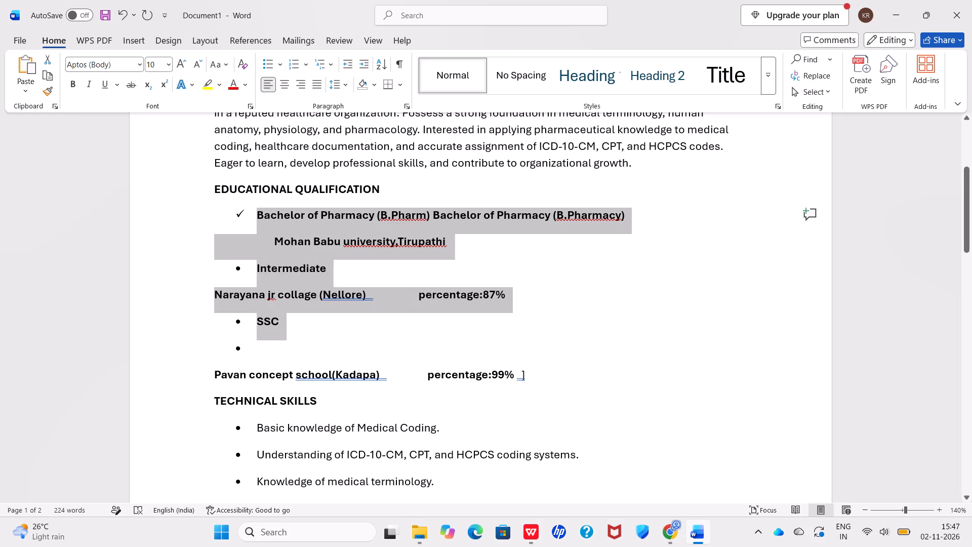
pyautogui.moveTo(456, 345); pyautogui.dragTo(556, 373)
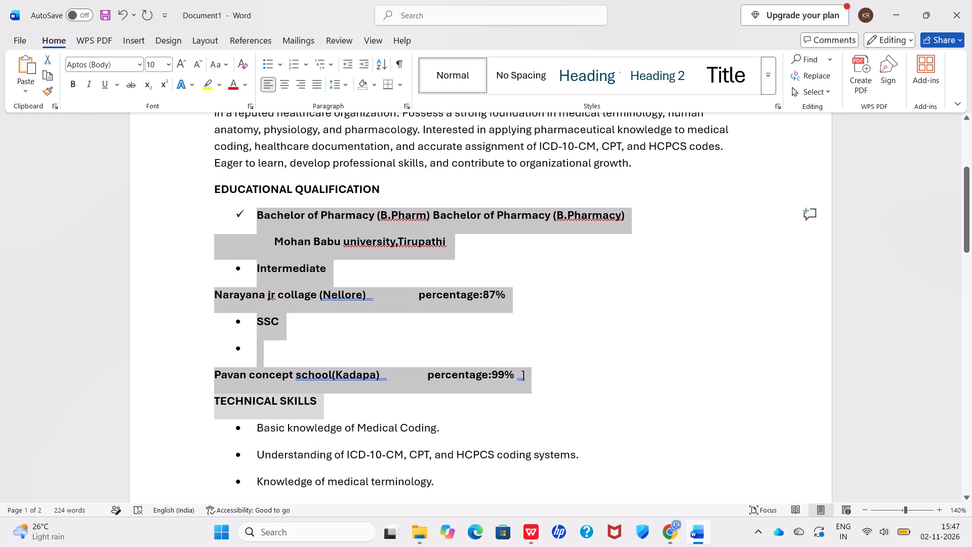
pyautogui.moveTo(556, 373); pyautogui.dragTo(555, 370)
pyautogui.click(71, 83)
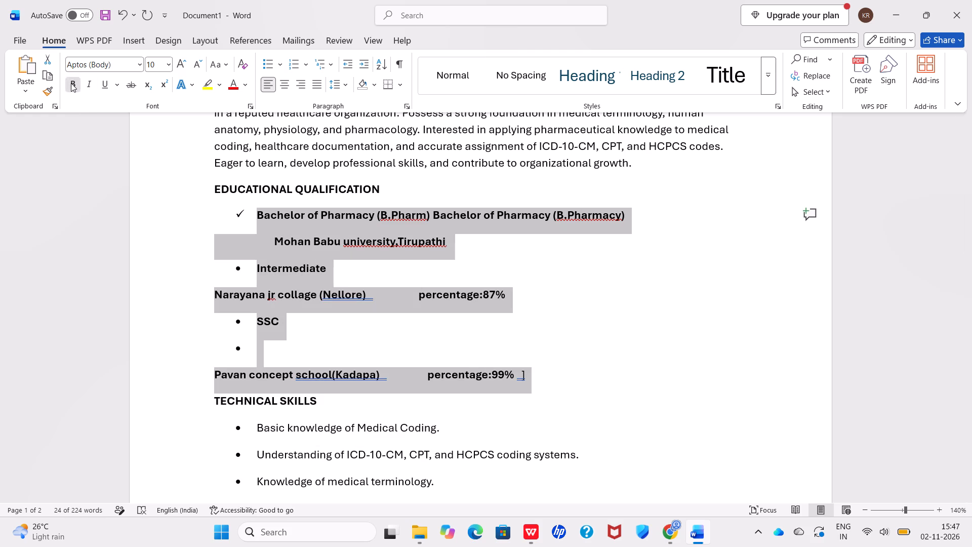
pyautogui.click(71, 83)
pyautogui.click(71, 83)
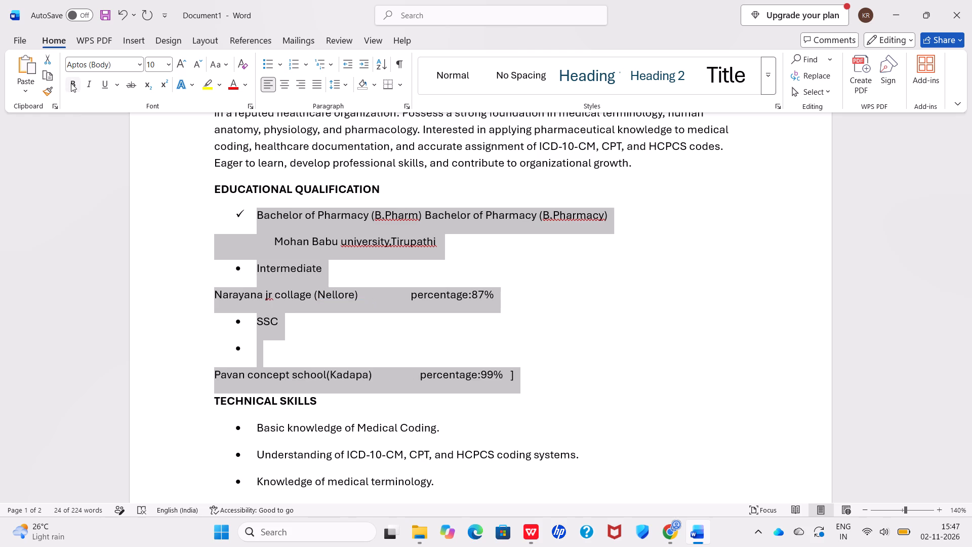
# Make the Bachelor of Pharmacy, Intermediate and SSC entries bold in the education section.
pyautogui.click(195, 241)
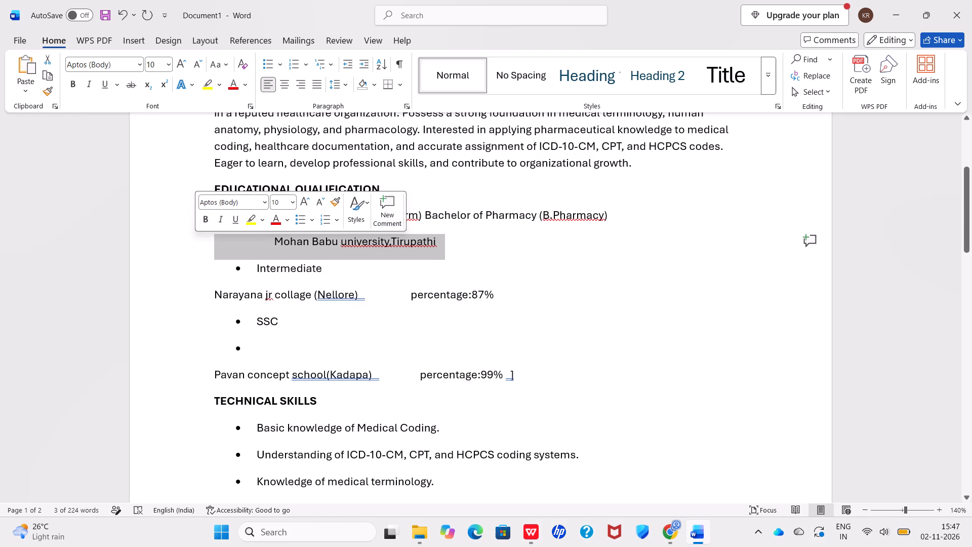
pyautogui.click(215, 183)
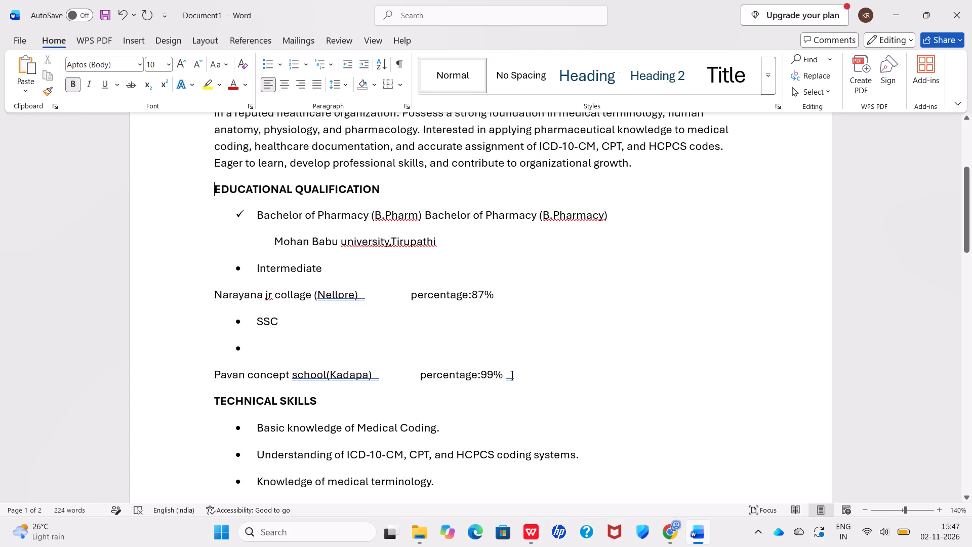
pyautogui.moveTo(255, 217); pyautogui.dragTo(606, 215)
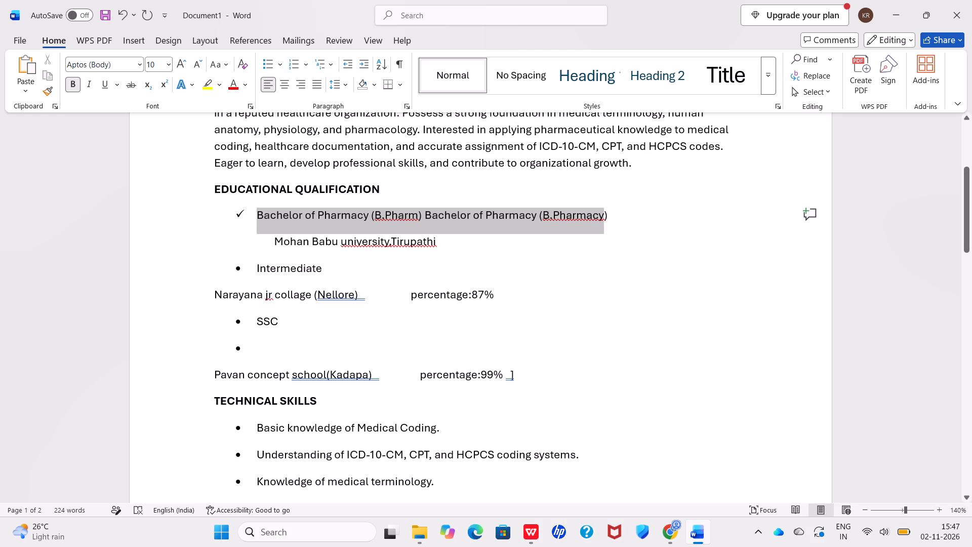
pyautogui.moveTo(606, 215); pyautogui.dragTo(606, 215)
pyautogui.click(78, 88)
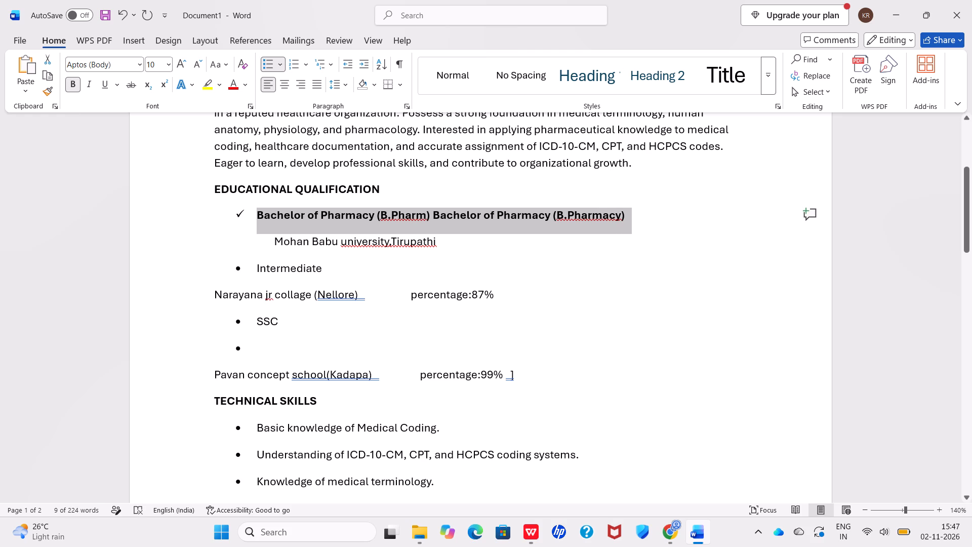
pyautogui.moveTo(254, 265); pyautogui.dragTo(323, 263)
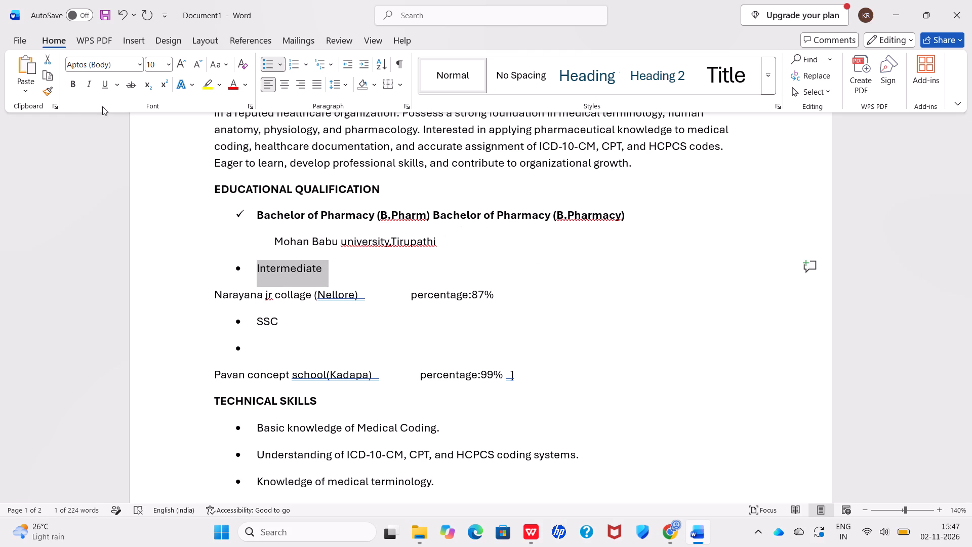
pyautogui.click(72, 82)
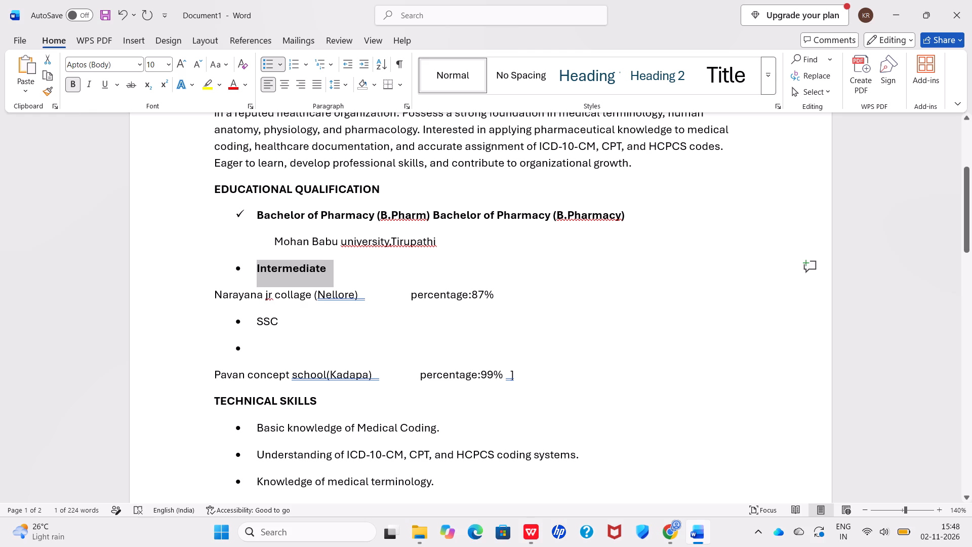
pyautogui.moveTo(258, 322); pyautogui.dragTo(286, 322)
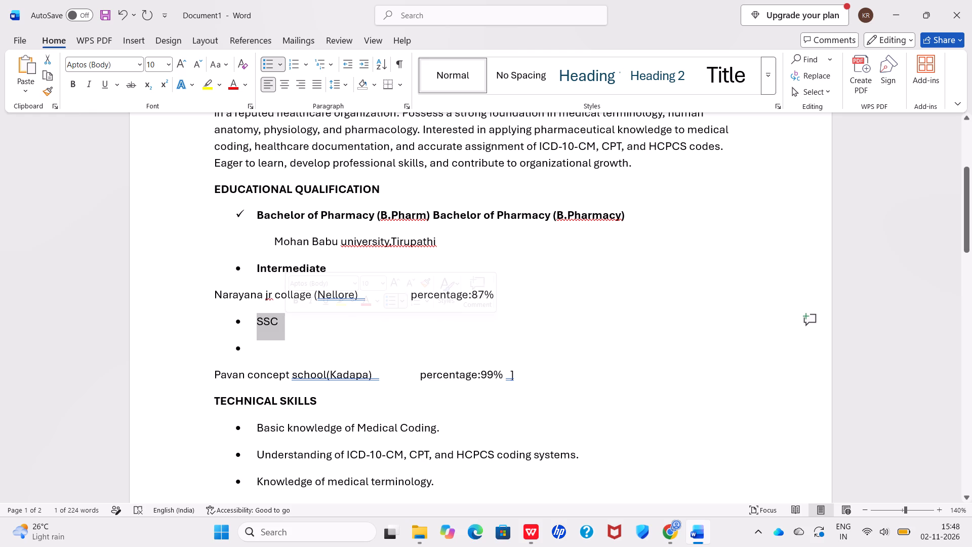
pyautogui.click(69, 88)
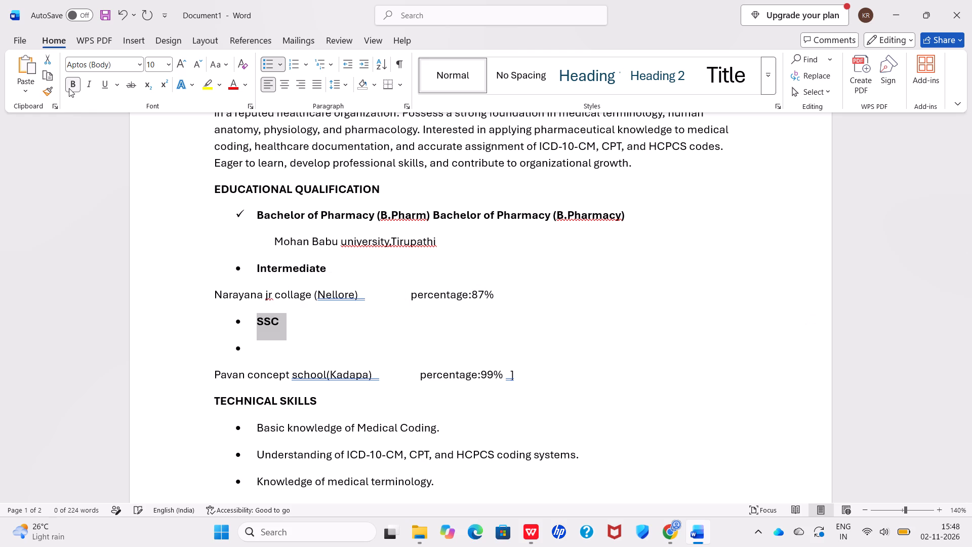
# Indent the Narayana jr collage line with leading spaces so it aligns beneath the Intermediate entry text.
pyautogui.click(209, 292)
pyautogui.press('space')
pyautogui.press('space')
pyautogui.press('space')
pyautogui.press('space')
pyautogui.press('space')
pyautogui.press('space')
pyautogui.press('space')
pyautogui.press('space')
pyautogui.press('space')
pyautogui.press('space')
pyautogui.press('space')
pyautogui.press('space')
pyautogui.press('space')
pyautogui.press('space')
pyautogui.press('space')
pyautogui.press('space')
pyautogui.press('space')
pyautogui.press('space')
pyautogui.press('space')
pyautogui.press('space')
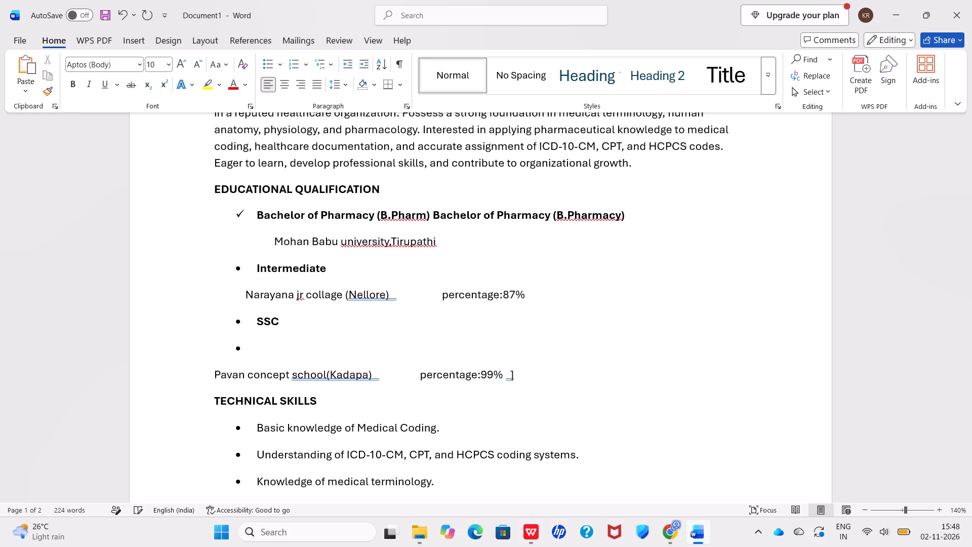
pyautogui.press('space')
pyautogui.press('space')
pyautogui.press('space')
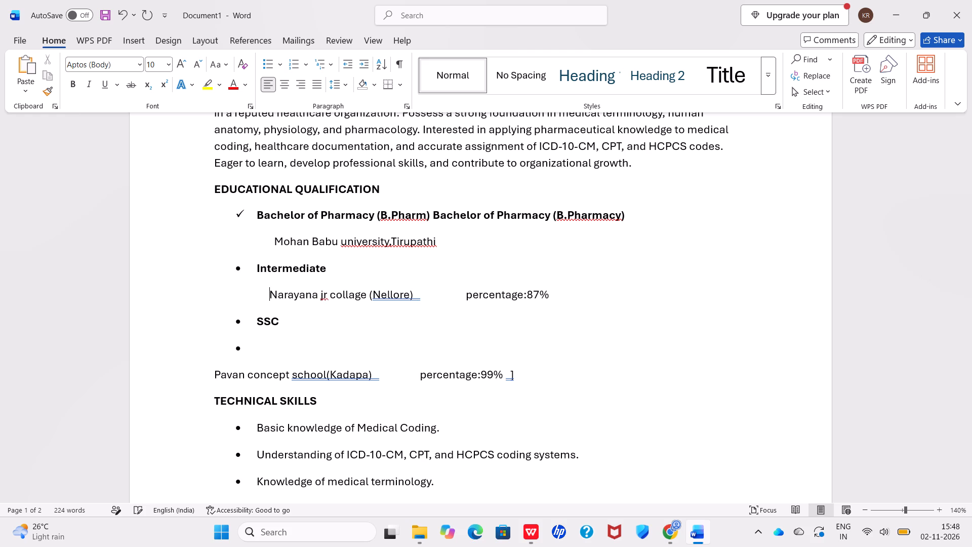
pyautogui.press('BackSpace')
pyautogui.press('BackSpace')
pyautogui.press('BackSpace')
pyautogui.press('BackSpace')
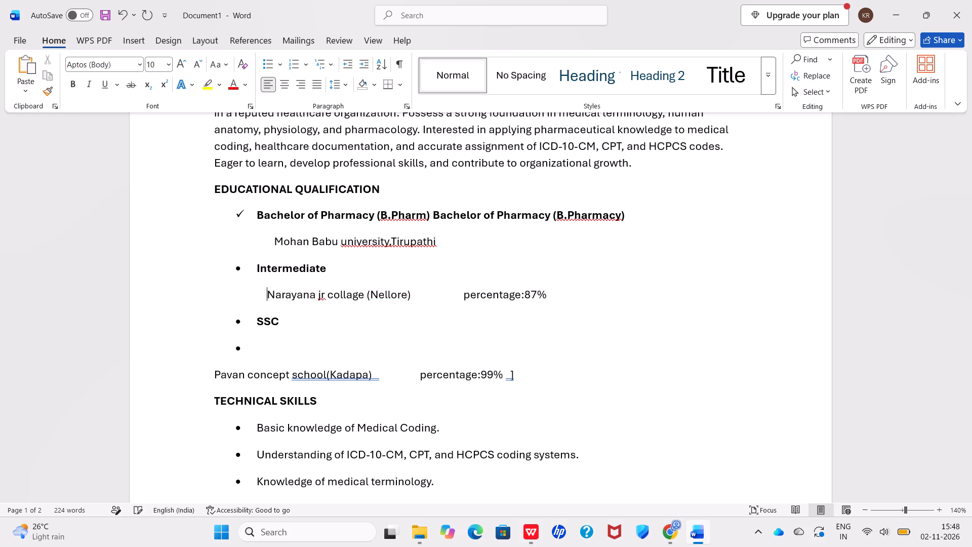
pyautogui.press('BackSpace')
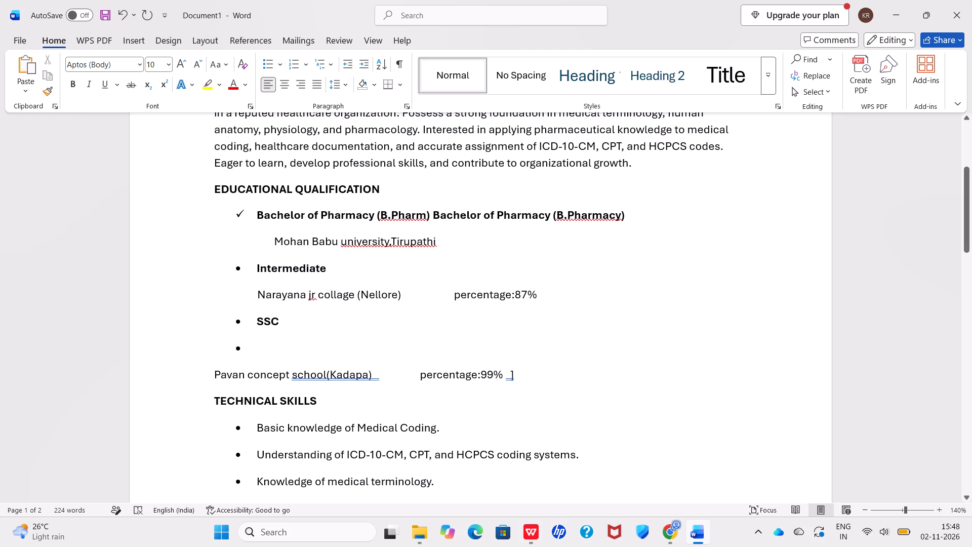
# Remove five leading spaces from the Mohan Babu university line to bring it closer to the degree text's left edge.
pyautogui.click(271, 242)
pyautogui.press('BackSpace')
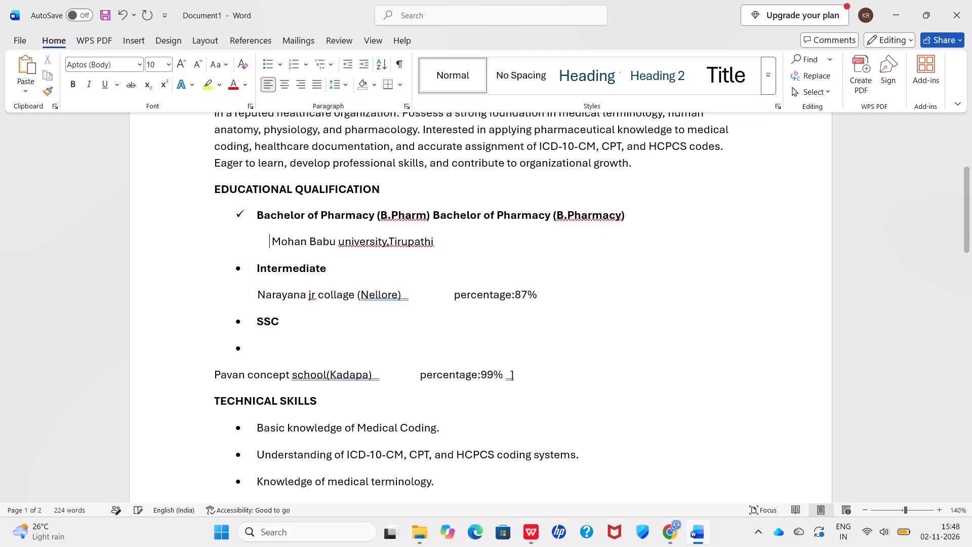
pyautogui.press('BackSpace')
pyautogui.press('BackSpace')
pyautogui.press('BackSpace')
pyautogui.press('BackSpace')
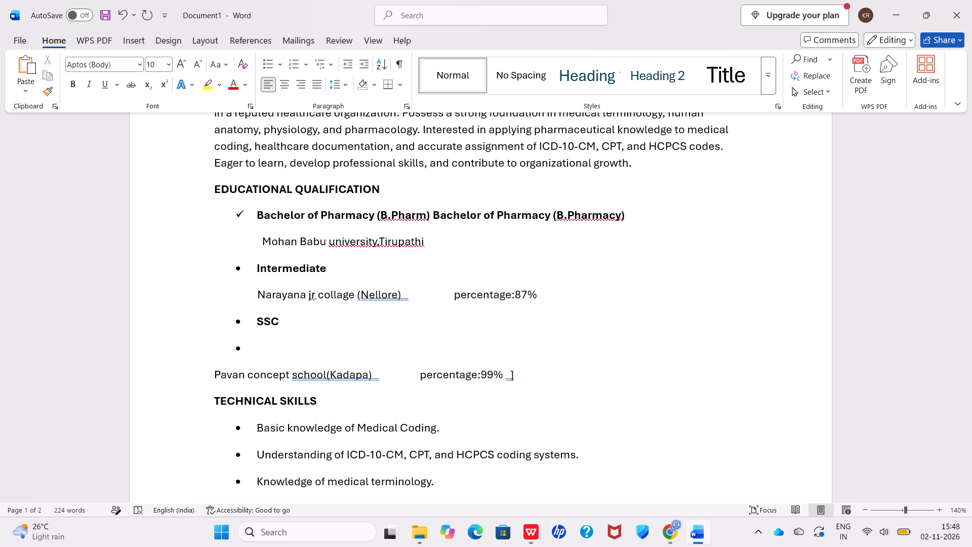
# Remove one more leading space from the Mohan Babu university line.
pyautogui.press('BackSpace')
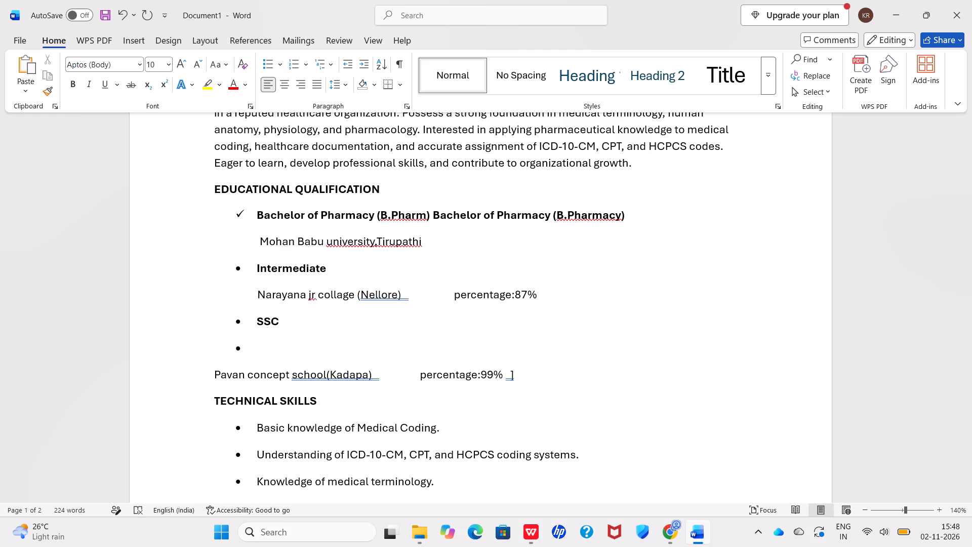
# Merge the Pavan concept school line into the empty bullet above and remove that bullet, leaving the line indented beneath SSC.
pyautogui.click(208, 372)
pyautogui.press('BackSpace')
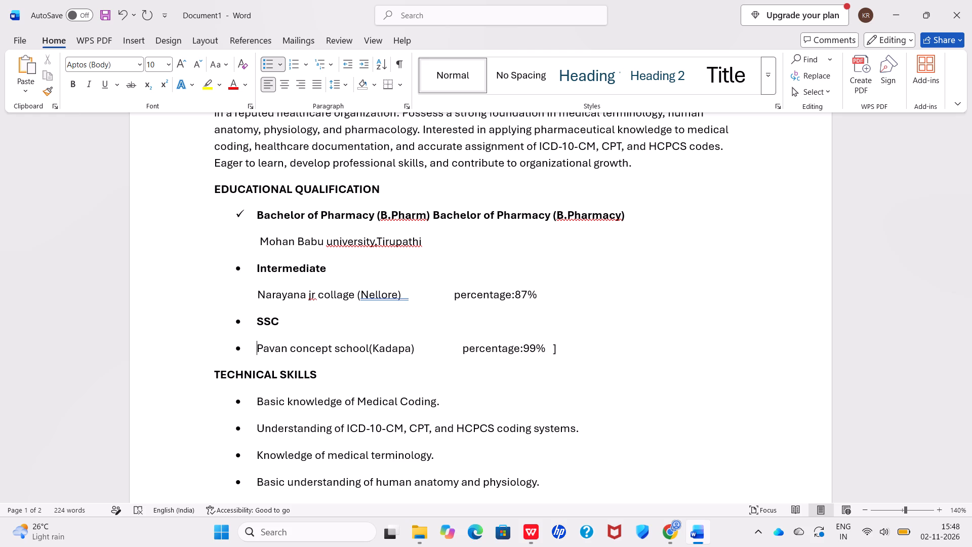
pyautogui.click(244, 356)
pyautogui.press('BackSpace')
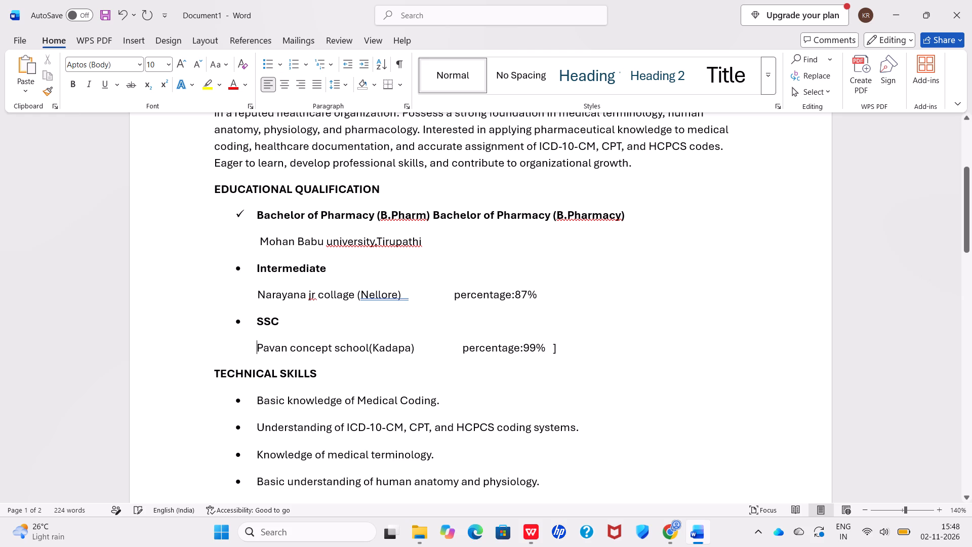
# Replace the checkmark bullet on the Bachelor of Pharmacy entry with a round bullet aligned with the Intermediate and SSC bullets.
pyautogui.click(253, 221)
pyautogui.press('BackSpace')
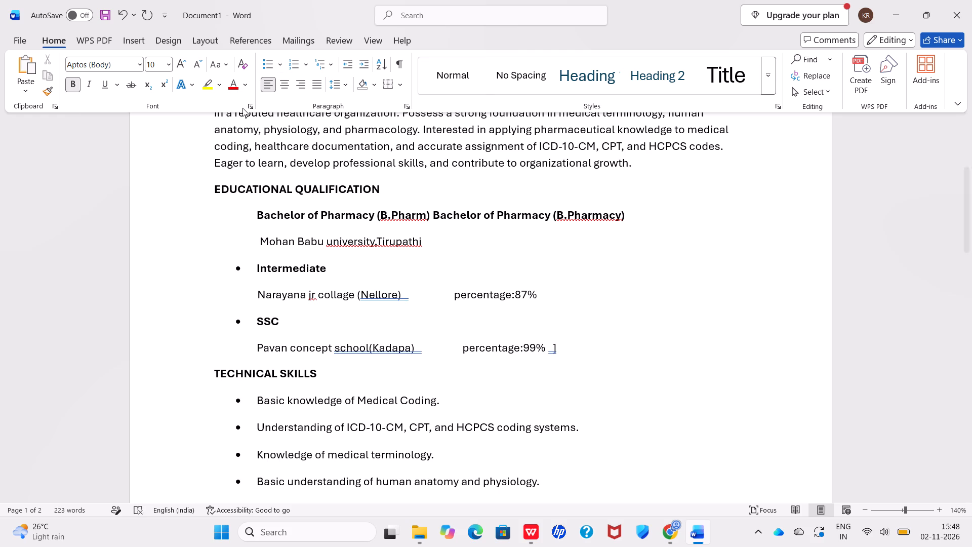
pyautogui.click(281, 70)
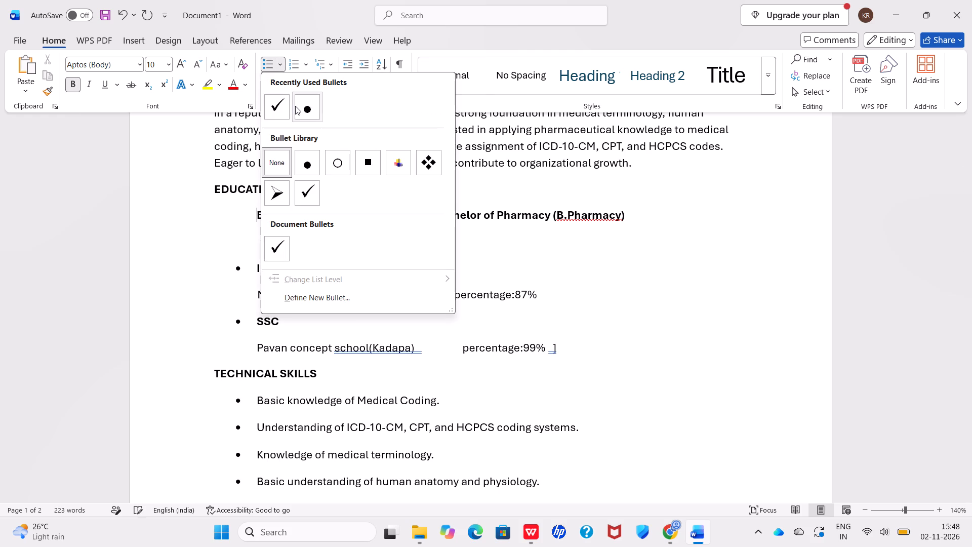
pyautogui.click(296, 106)
pyautogui.press('BackSpace')
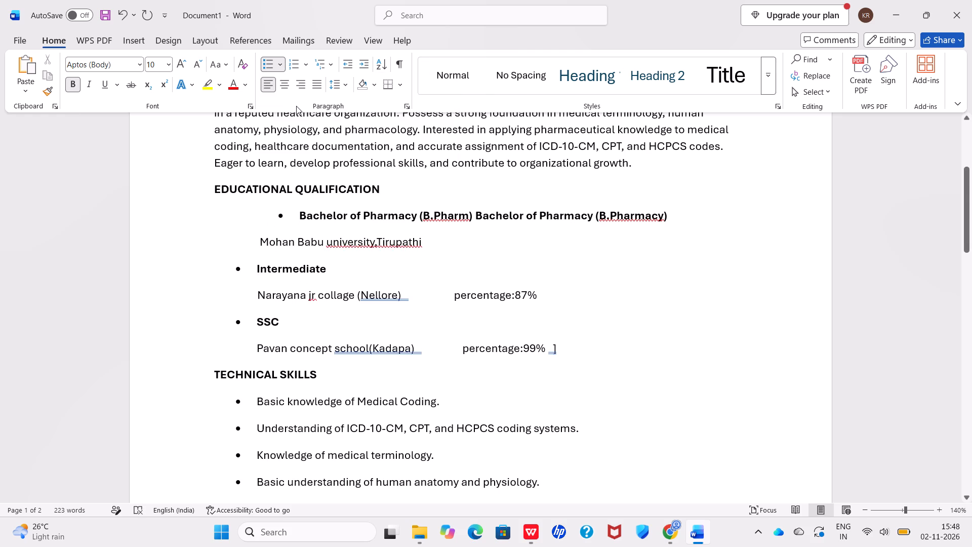
pyautogui.press('BackSpace')
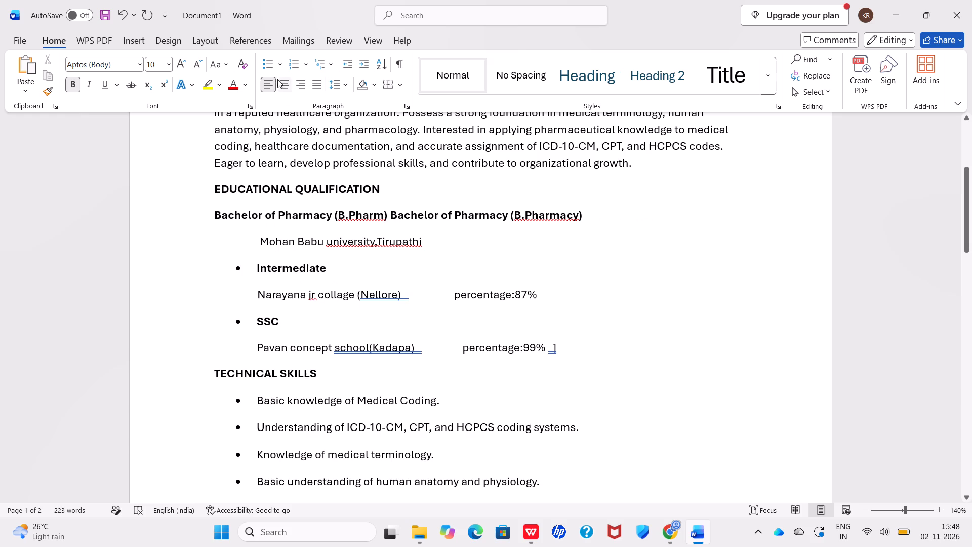
pyautogui.click(283, 63)
pyautogui.click(280, 102)
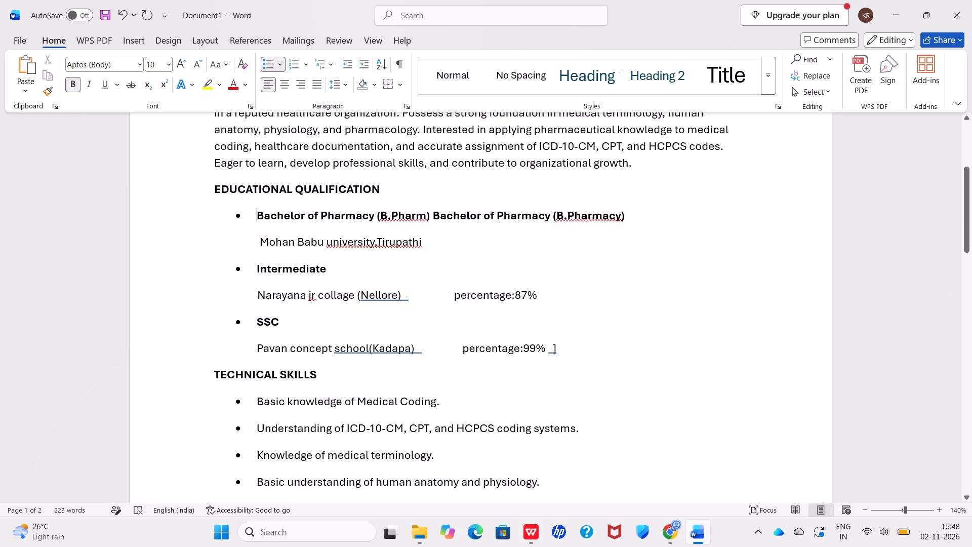
# Delete the "Basic understanding of human anatomy and physiology." bullet from Technical Skills.
pyautogui.scroll(-2, 287, 293)
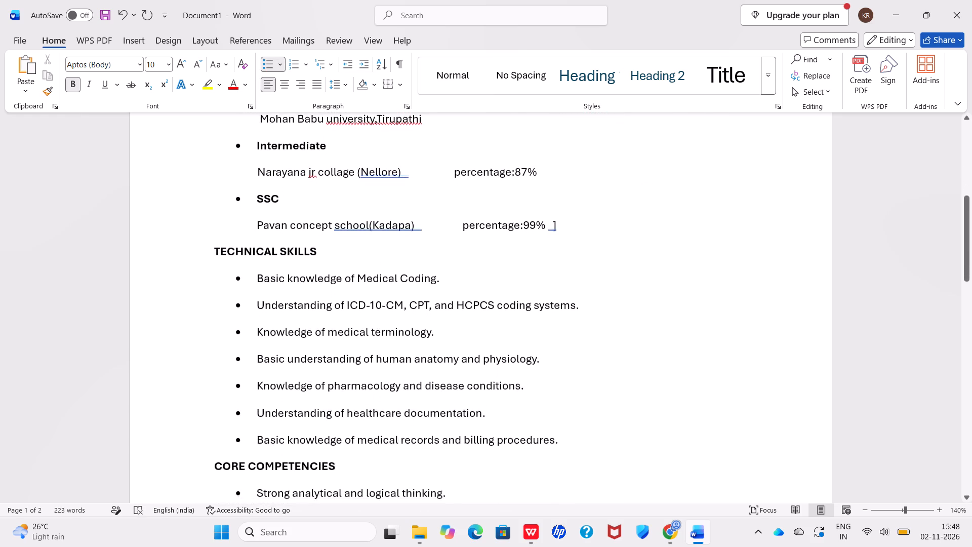
pyautogui.scroll(-1, 287, 293)
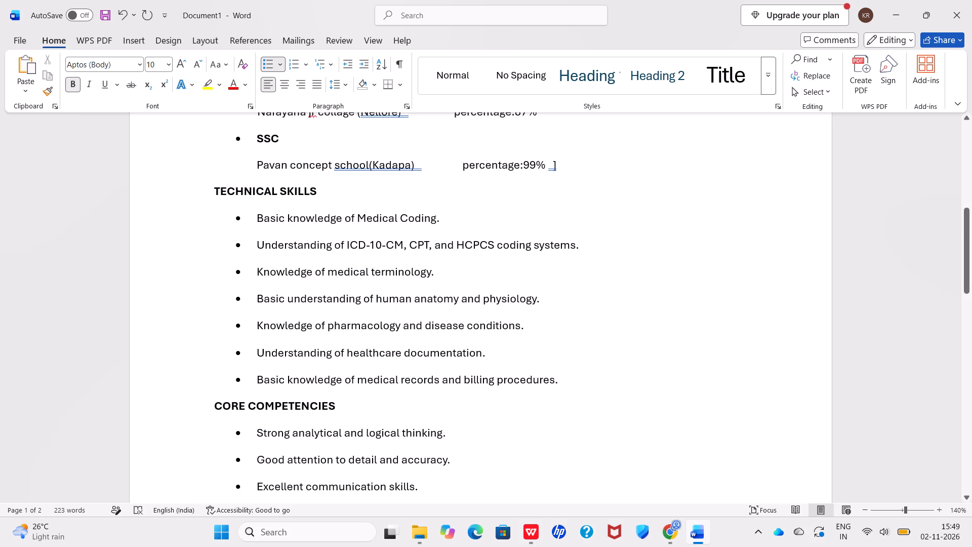
pyautogui.moveTo(257, 296); pyautogui.dragTo(534, 295)
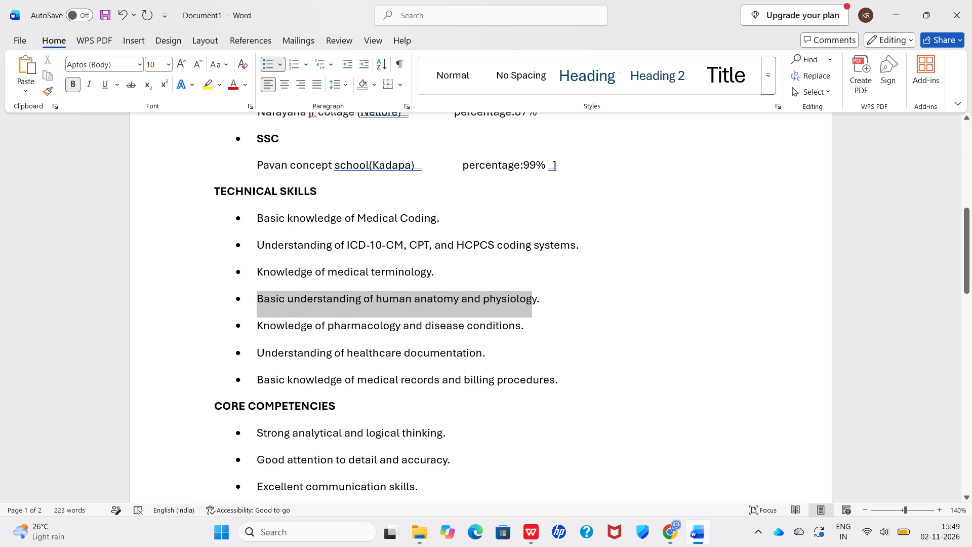
pyautogui.moveTo(534, 295); pyautogui.dragTo(547, 298)
pyautogui.press('BackSpace')
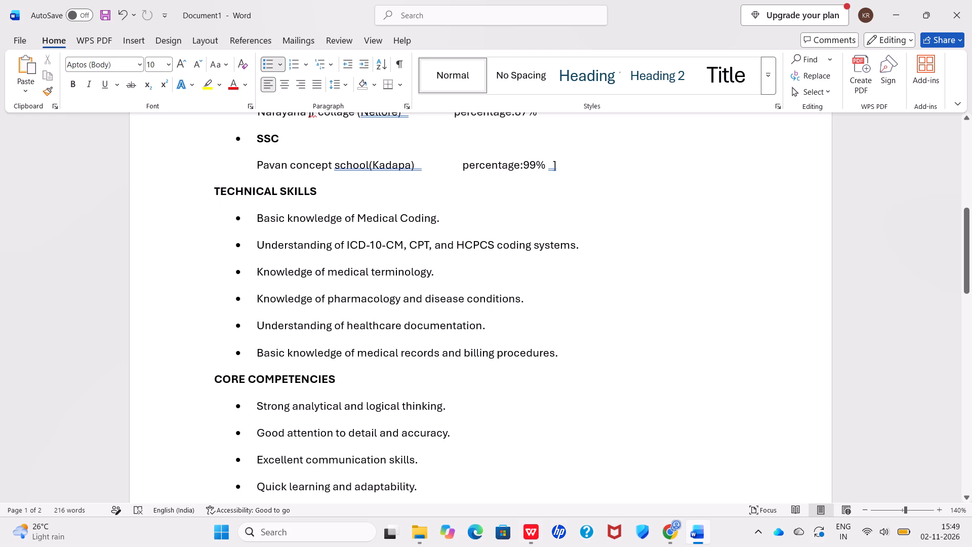
# Delete the Technical Skills text from "Basic knowledge of Medical Coding." through "Understanding of ICD-10-CM, CPT, and HCPCS coding".
pyautogui.moveTo(220, 217); pyautogui.dragTo(501, 253)
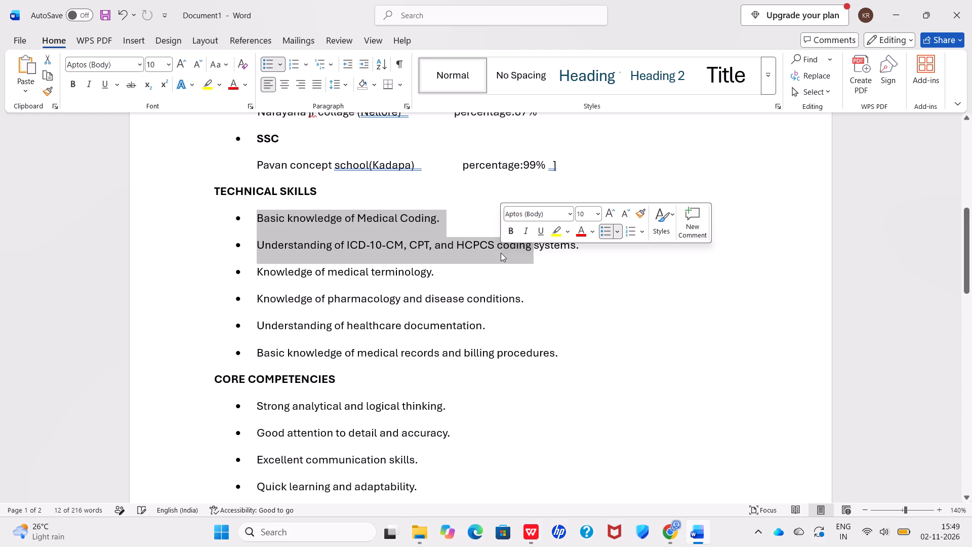
pyautogui.press('BackSpace')
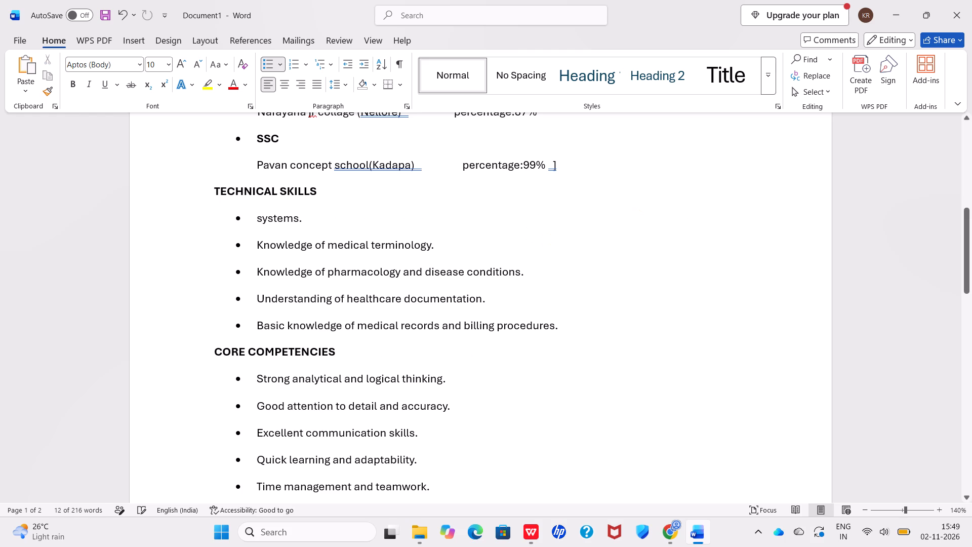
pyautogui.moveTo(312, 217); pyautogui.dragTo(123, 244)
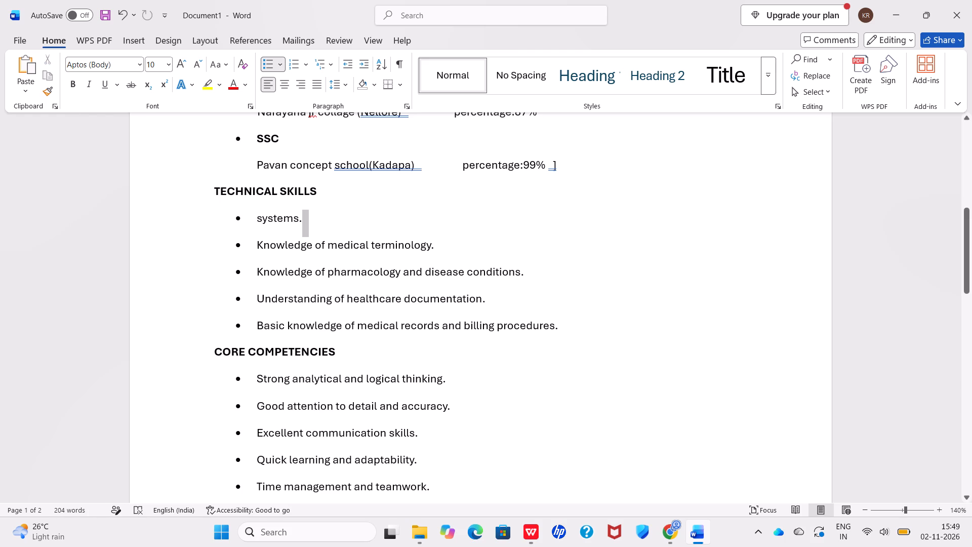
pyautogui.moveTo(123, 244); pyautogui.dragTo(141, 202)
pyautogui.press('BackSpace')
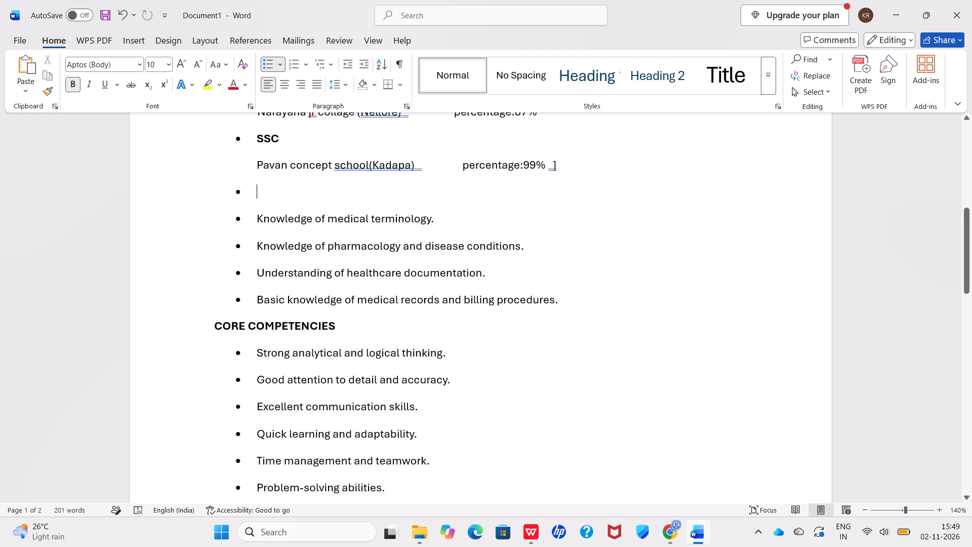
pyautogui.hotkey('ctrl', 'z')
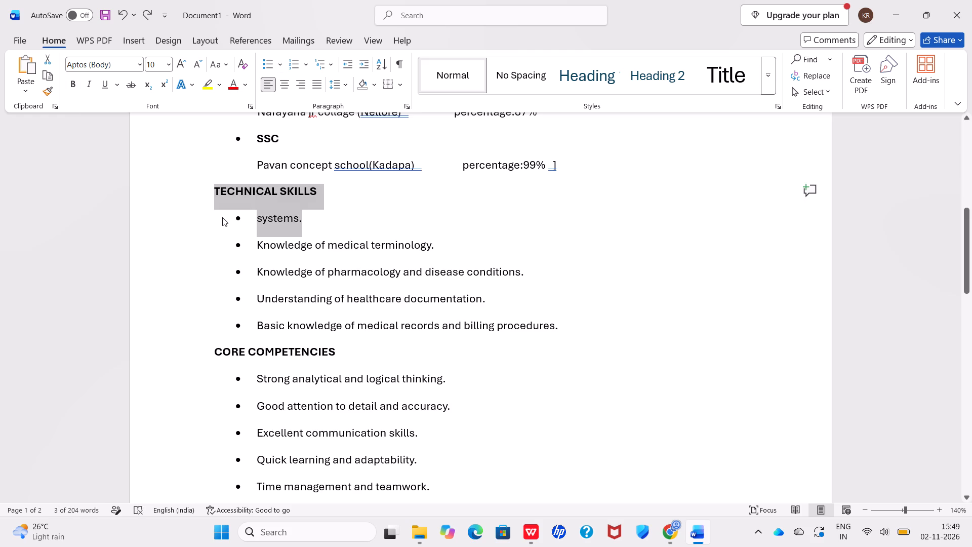
# Delete the leftover "systems." bullet under Technical Skills, keeping the section heading.
pyautogui.click(222, 217)
pyautogui.moveTo(222, 217); pyautogui.dragTo(353, 222)
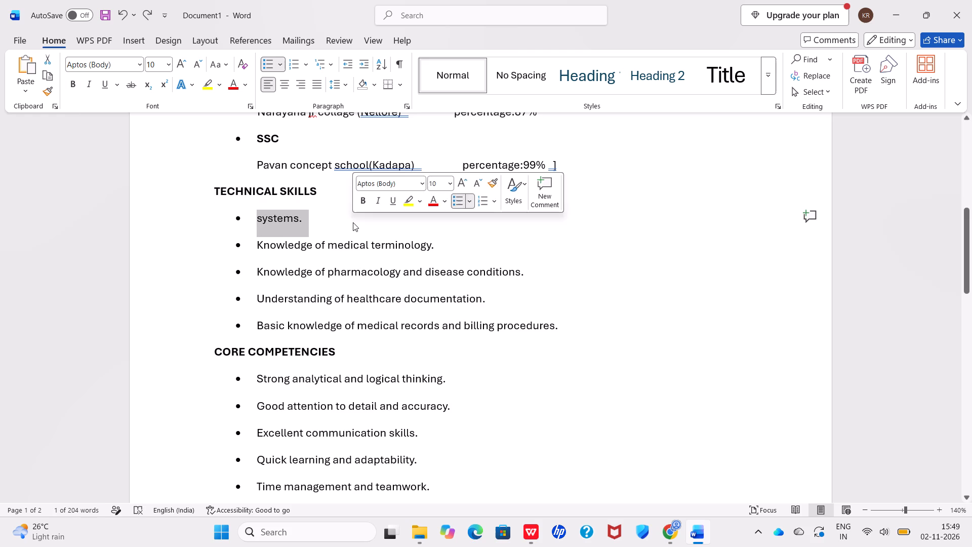
pyautogui.press('BackSpace')
# Delete the entire Core Competencies and Computer Skills sections, including their headings and bullets.
pyautogui.scroll(-1, 372, 366)
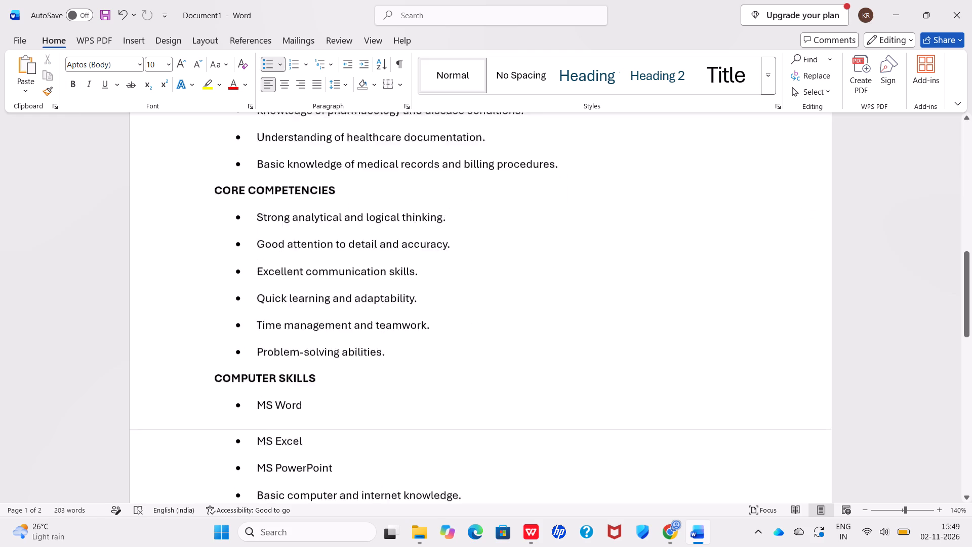
pyautogui.scroll(-1, 372, 366)
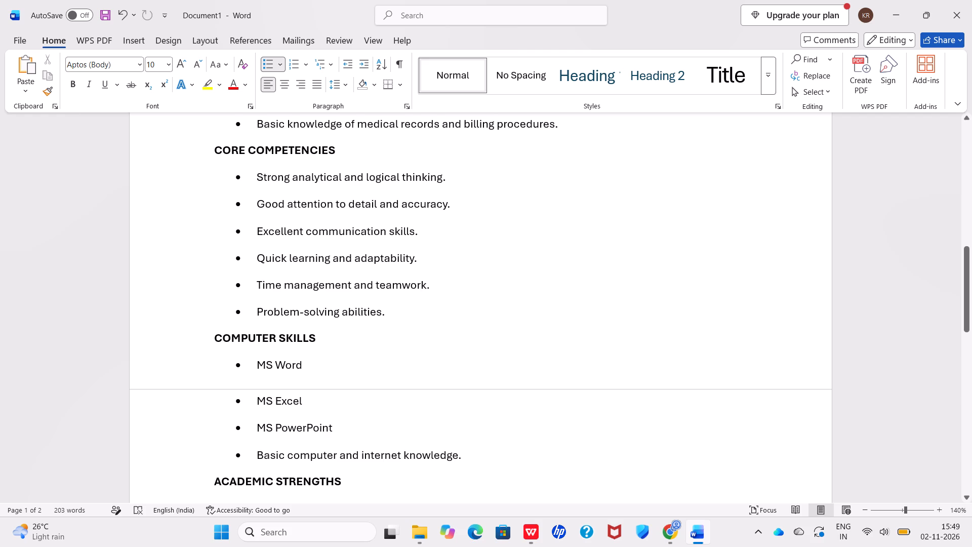
pyautogui.moveTo(214, 146); pyautogui.dragTo(426, 443)
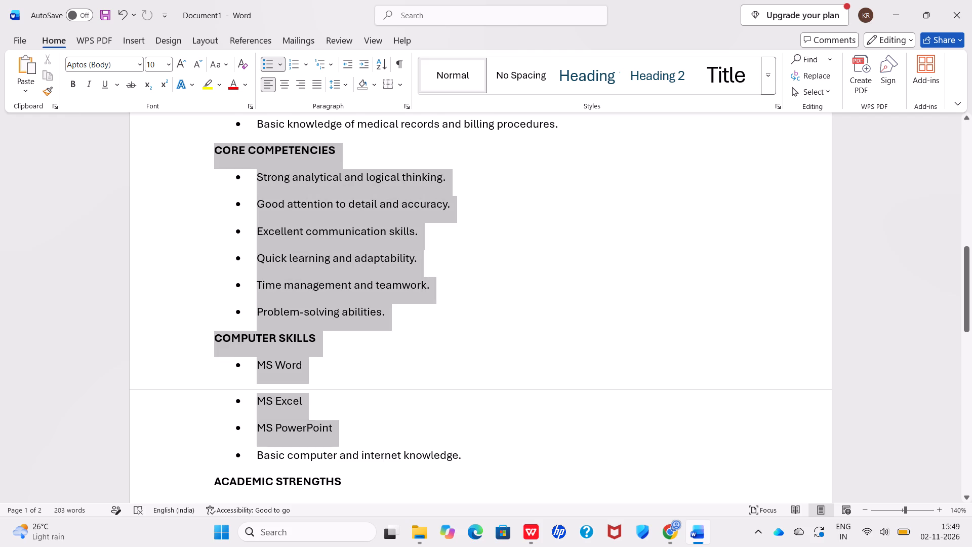
pyautogui.moveTo(426, 443); pyautogui.dragTo(498, 460)
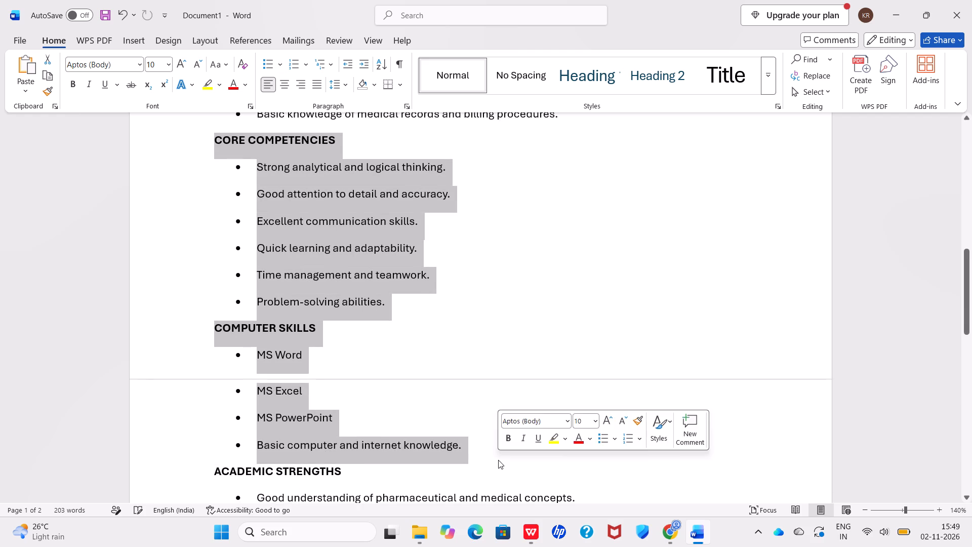
pyautogui.press('BackSpace')
# Look over the shortened resume, from the contact header to the personal details.
pyautogui.scroll(-1, 498, 460)
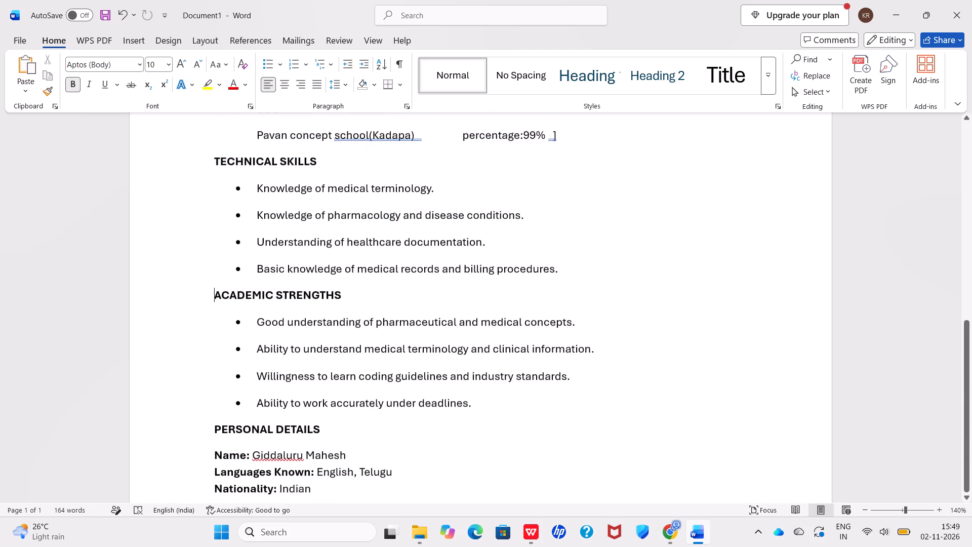
pyautogui.scroll(-2, 498, 460)
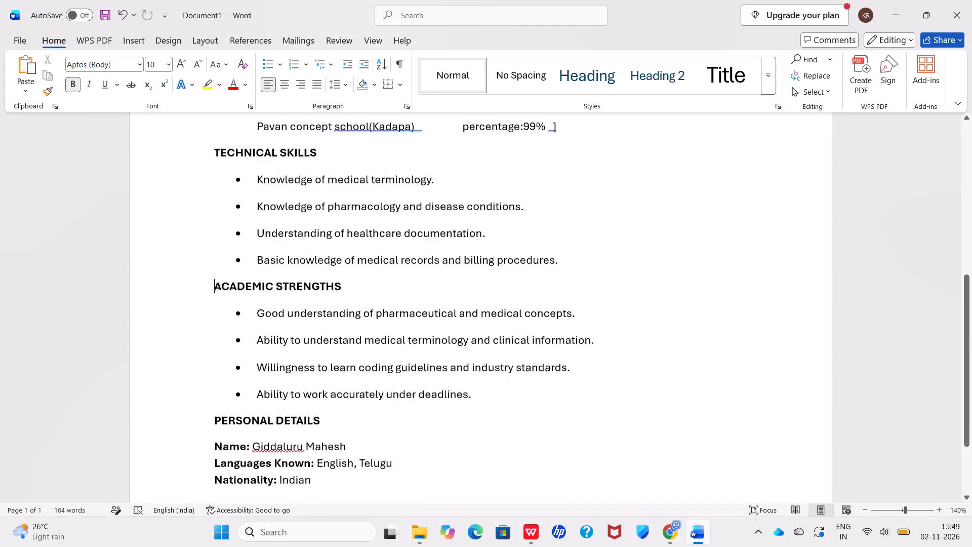
pyautogui.scroll(-1, 498, 460)
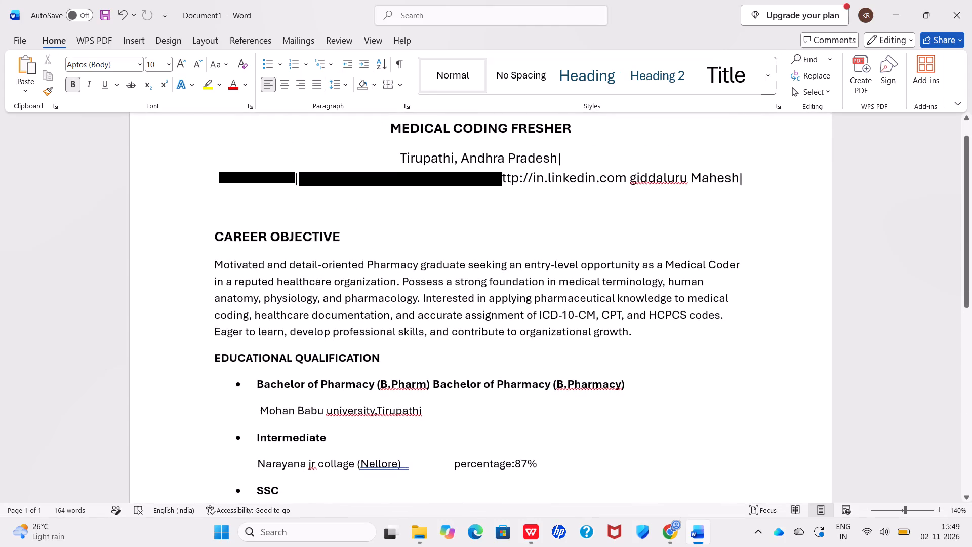
pyautogui.hscroll(3, 498, 460)
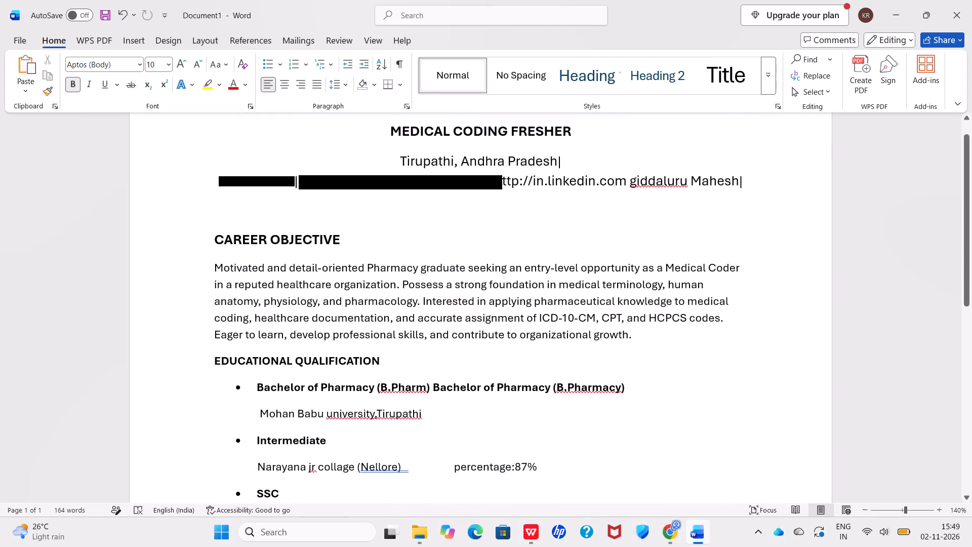
pyautogui.hscroll(1, 498, 460)
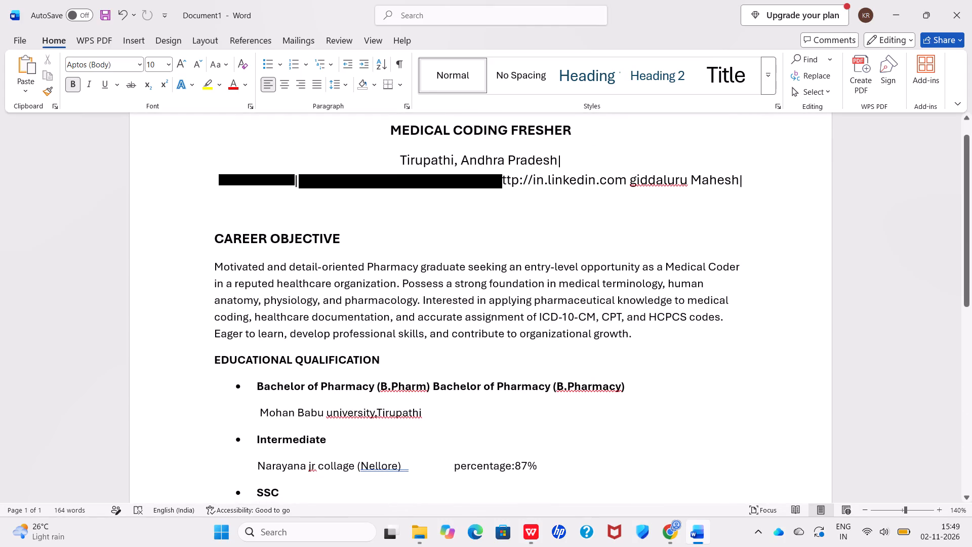
pyautogui.hscroll(2, 498, 460)
# Switch to the WPS resume and copy the Professional Experience heading with its full fresher paragraph.
pyautogui.click(532, 523)
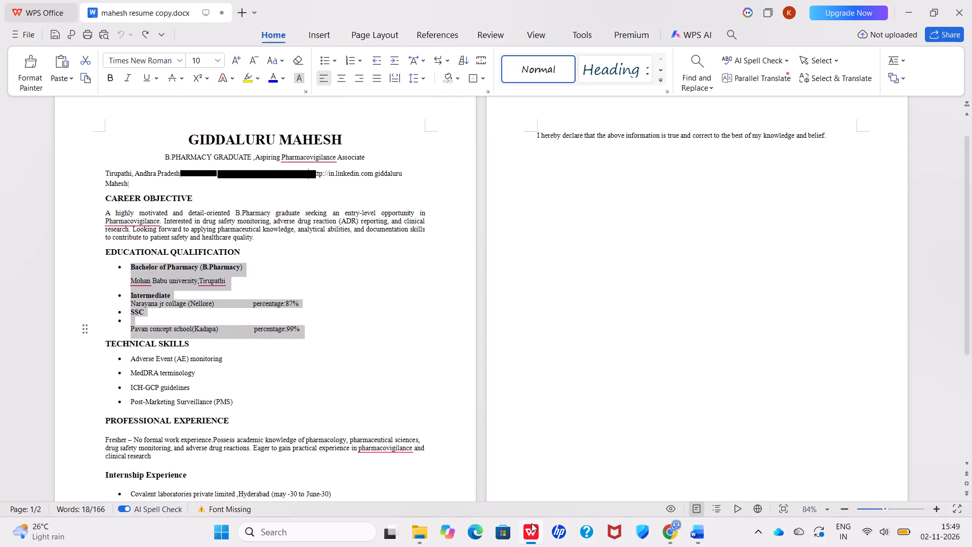
pyautogui.scroll(-2, 430, 422)
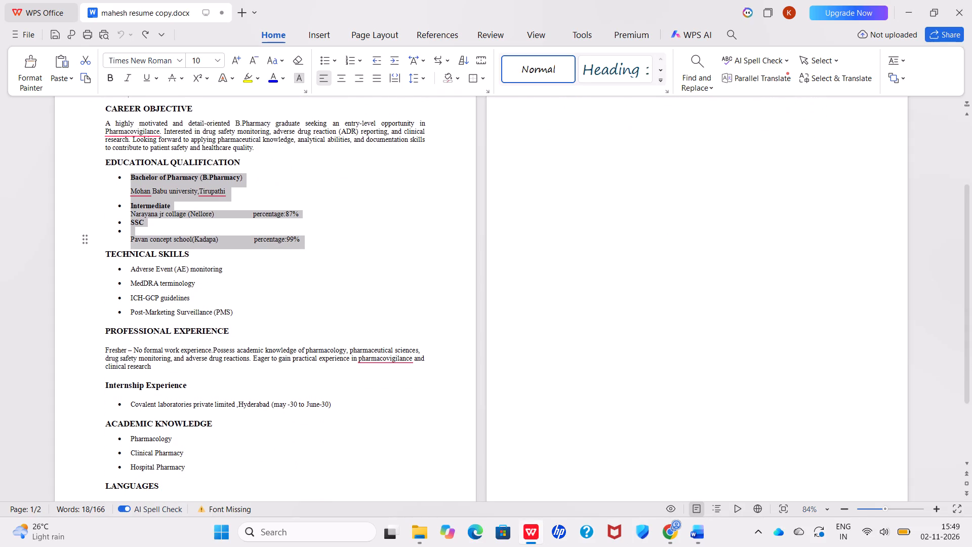
pyautogui.moveTo(103, 330); pyautogui.dragTo(156, 373)
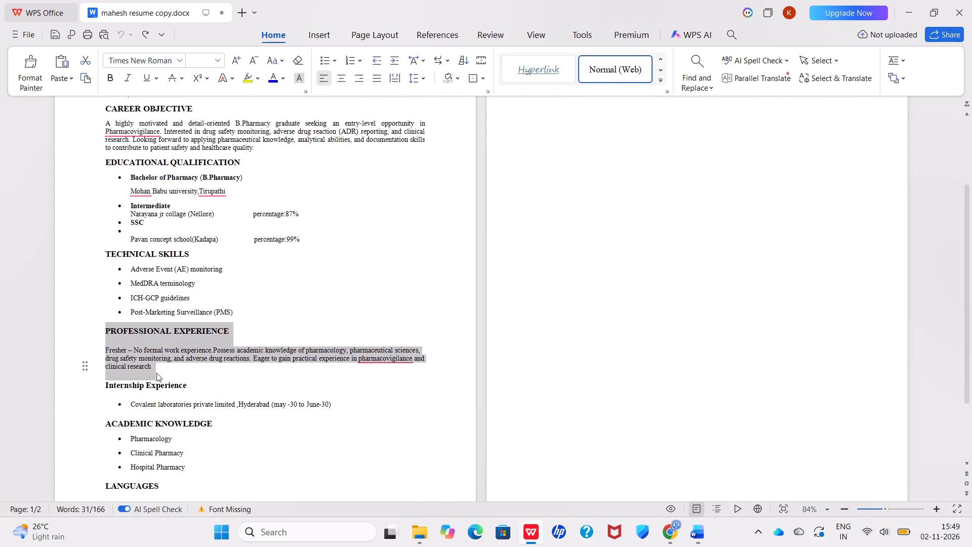
pyautogui.hotkey('ctrl', 'c')
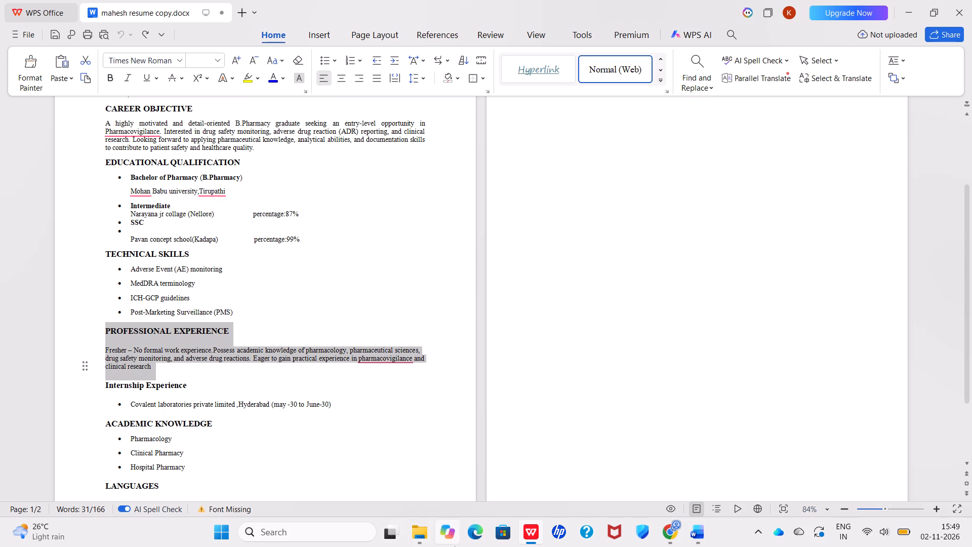
# Switch to the Word resume and paste the copied Professional Experience section between Technical Skills and Academic Strengths.
pyautogui.click(691, 534)
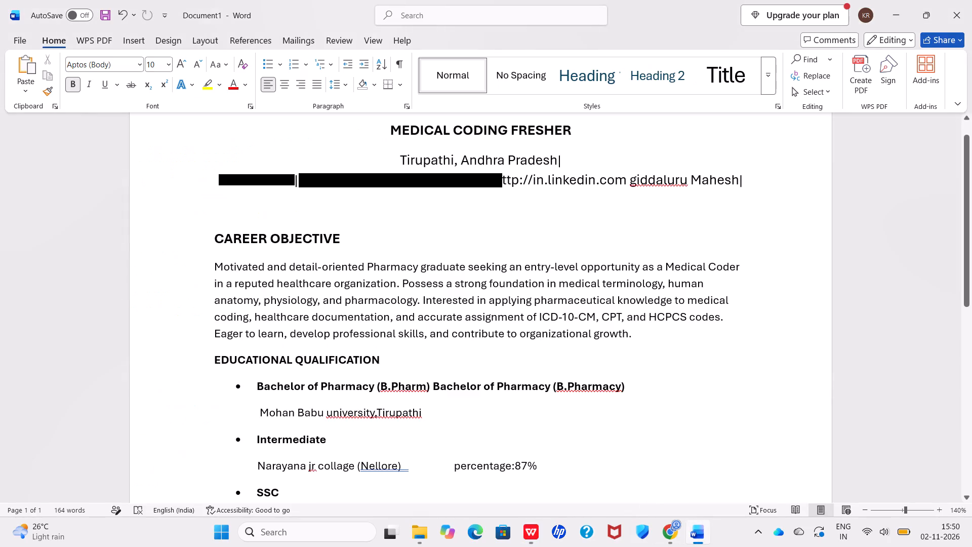
pyautogui.scroll(-2, 386, 386)
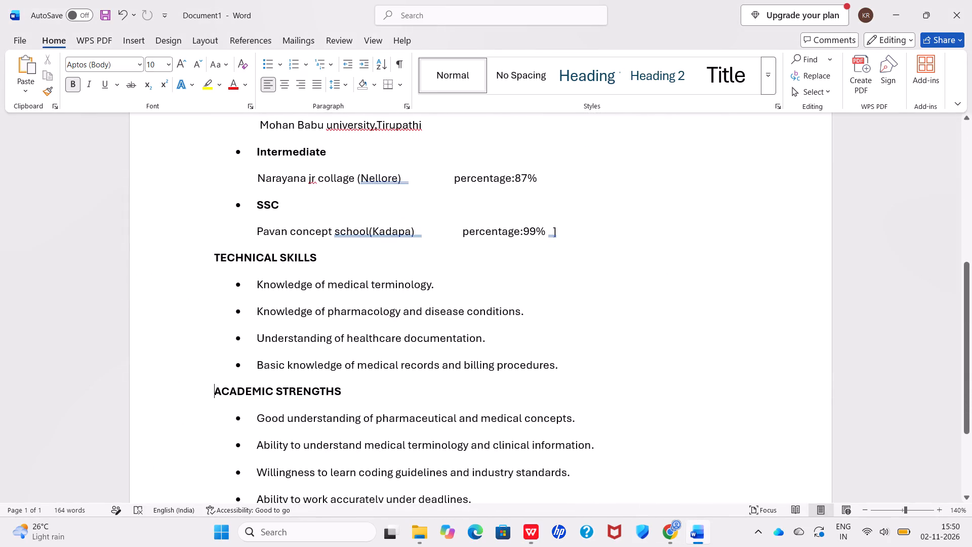
pyautogui.hotkey('ctrl', 'v')
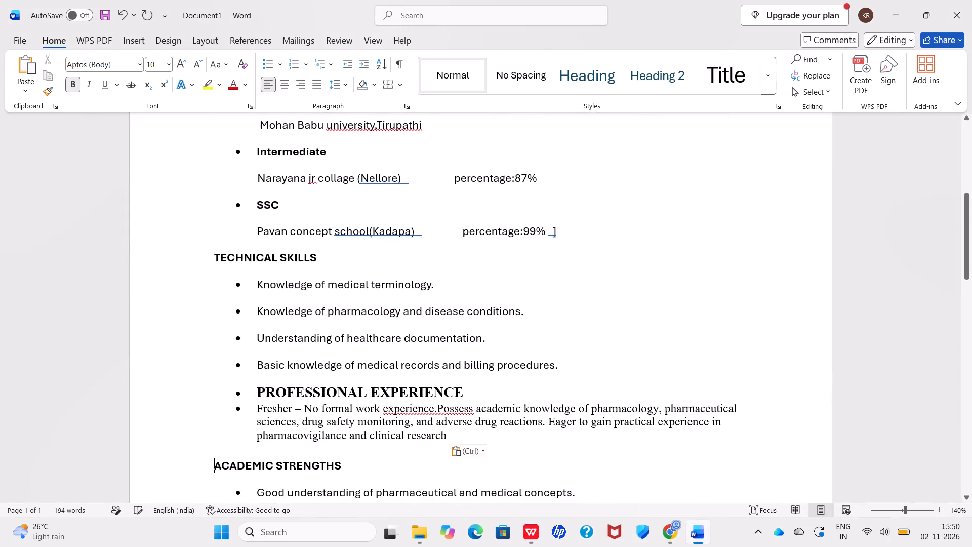
# Remove the bullets and indents from the pasted Professional Experience heading and its fresher paragraph, aligning both with the other section headings.
pyautogui.click(252, 395)
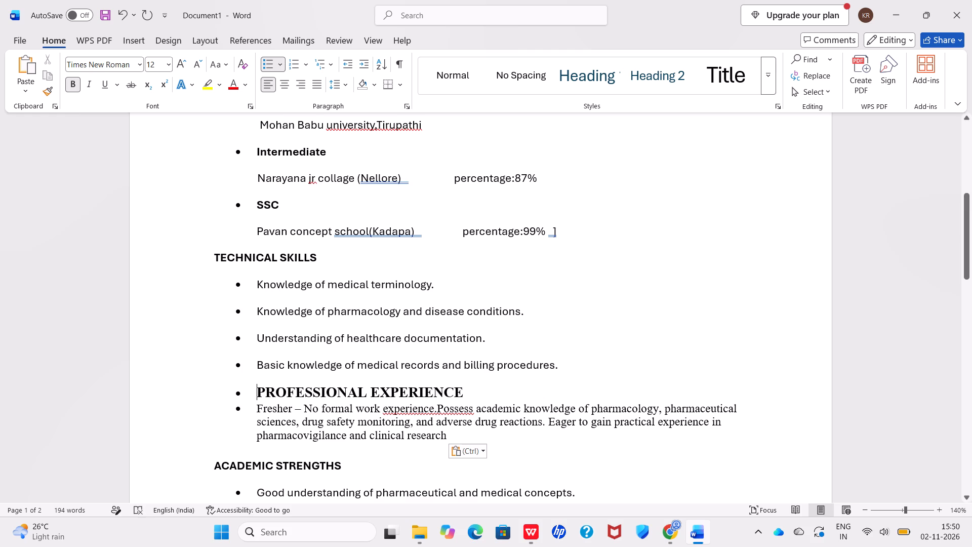
pyautogui.press('BackSpace')
pyautogui.press('\\')
pyautogui.press('BackSpace')
pyautogui.press('BackSpace')
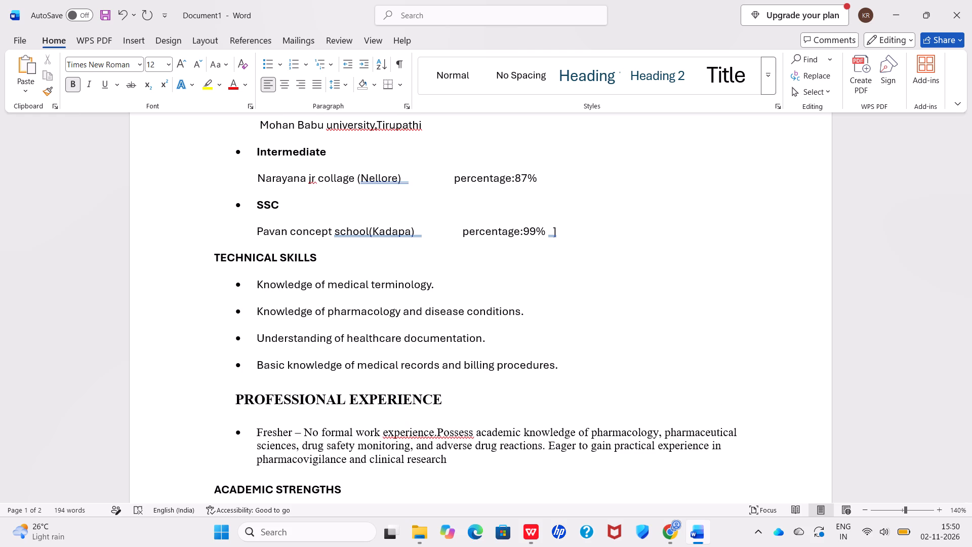
pyautogui.press('BackSpace')
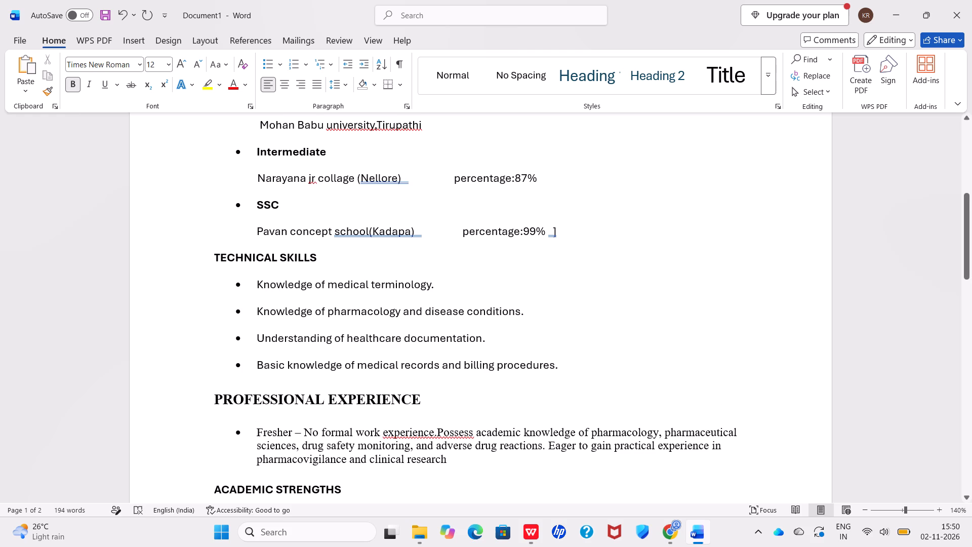
pyautogui.click(245, 432)
pyautogui.press('BackSpace')
pyautogui.press('BackSpace')
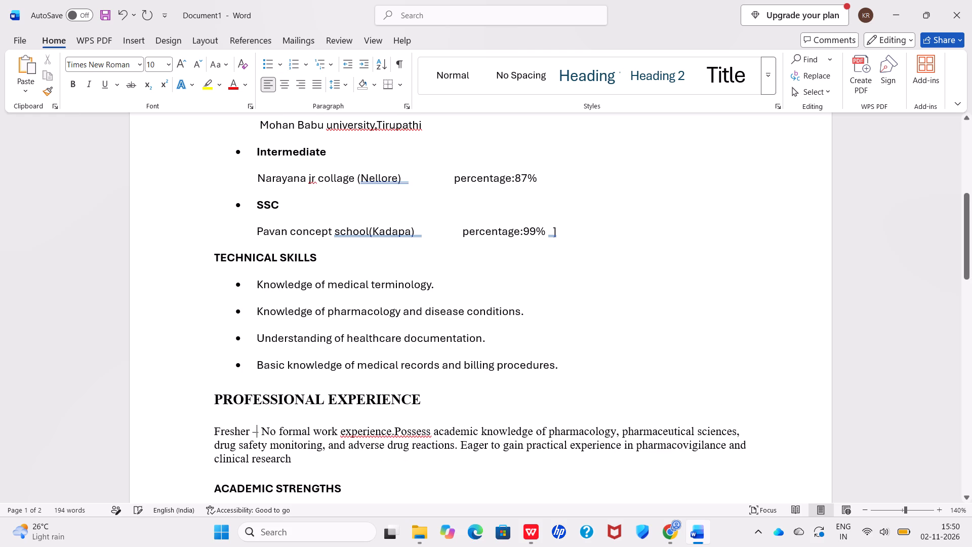
# Look over the Word resume from the contact header to the personal details, checking how the Professional Experience section fits.
pyautogui.scroll(-1, 245, 432)
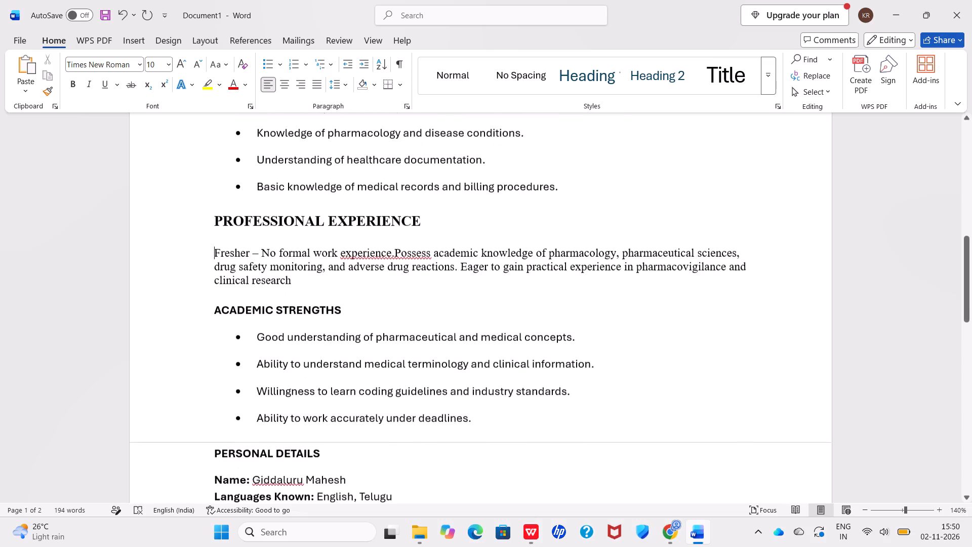
pyautogui.scroll(-1, 245, 432)
pyautogui.hscroll(1, 245, 432)
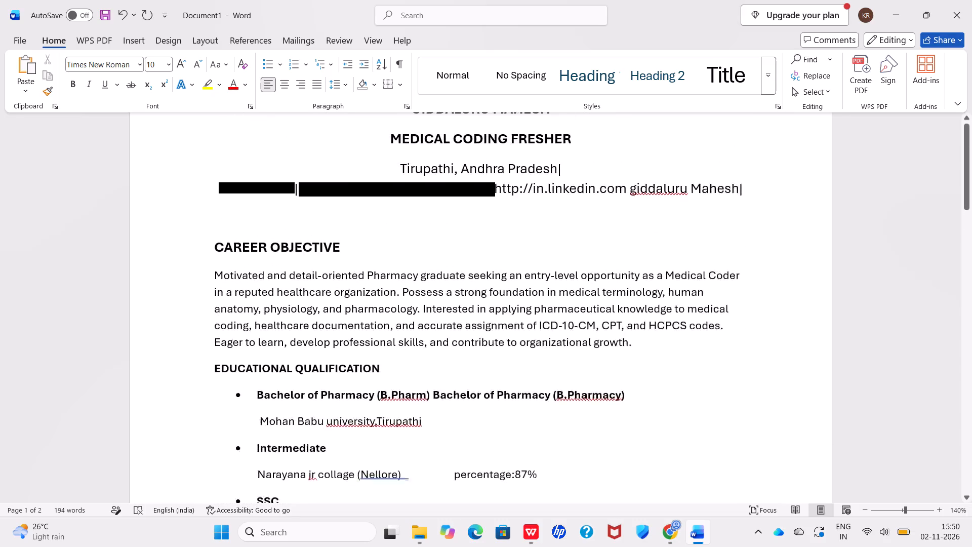
pyautogui.hscroll(1, 245, 432)
pyautogui.scroll(-1, 245, 432)
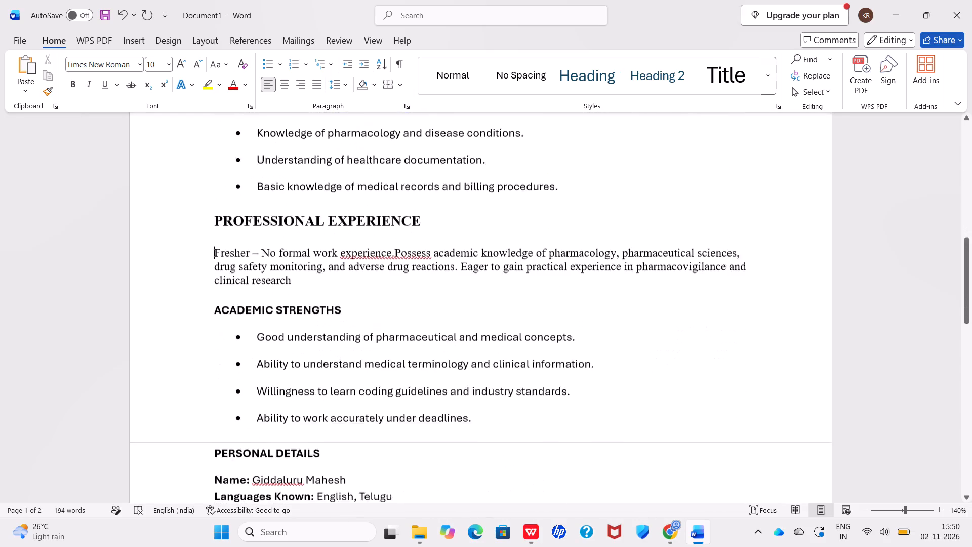
pyautogui.scroll(-2, 245, 432)
pyautogui.scroll(1, 245, 432)
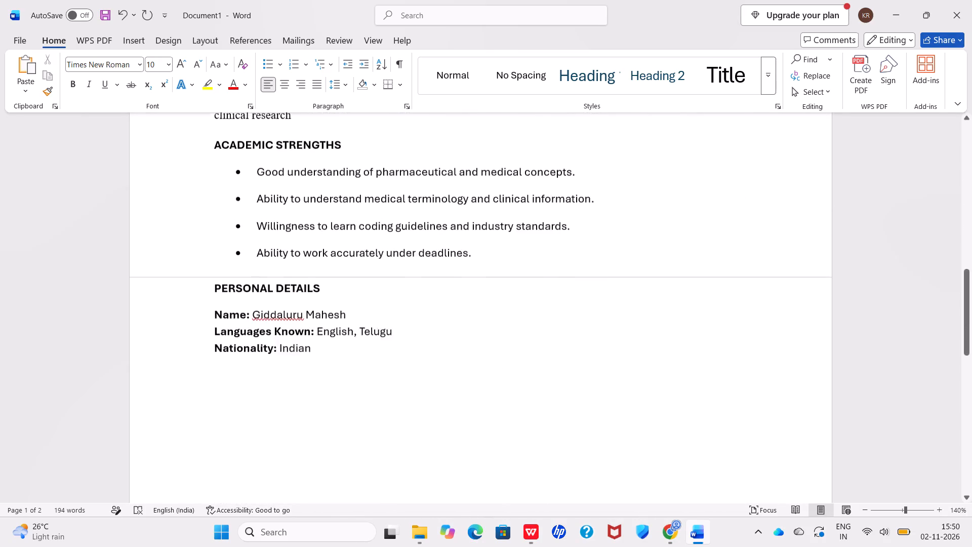
pyautogui.scroll(1, 245, 432)
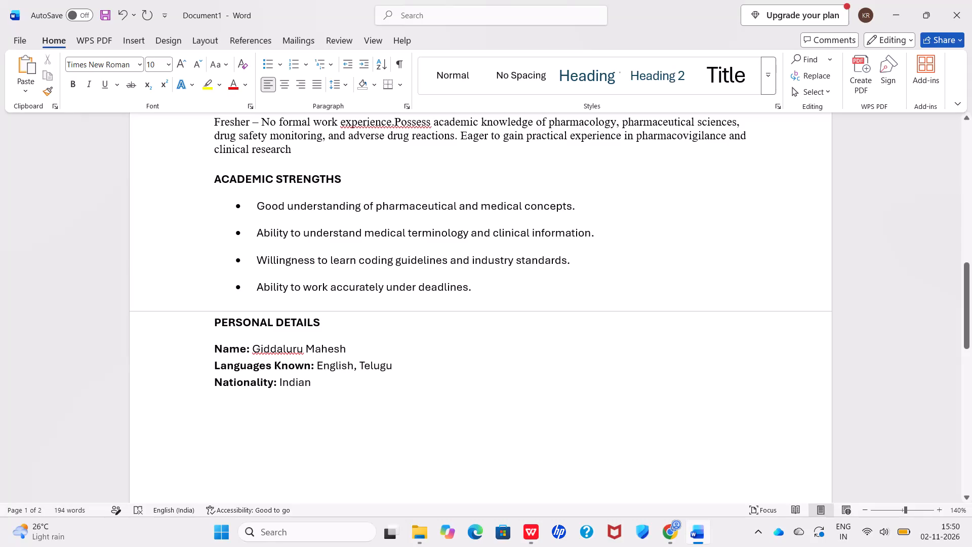
pyautogui.scroll(1, 306, 323)
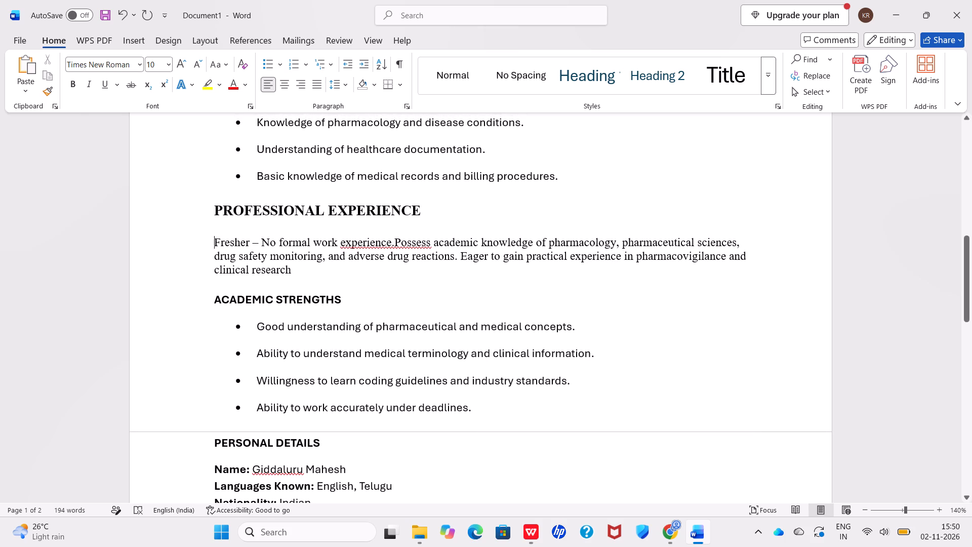
pyautogui.click(306, 323)
pyautogui.scroll(2, 306, 323)
pyautogui.scroll(-1, 306, 323)
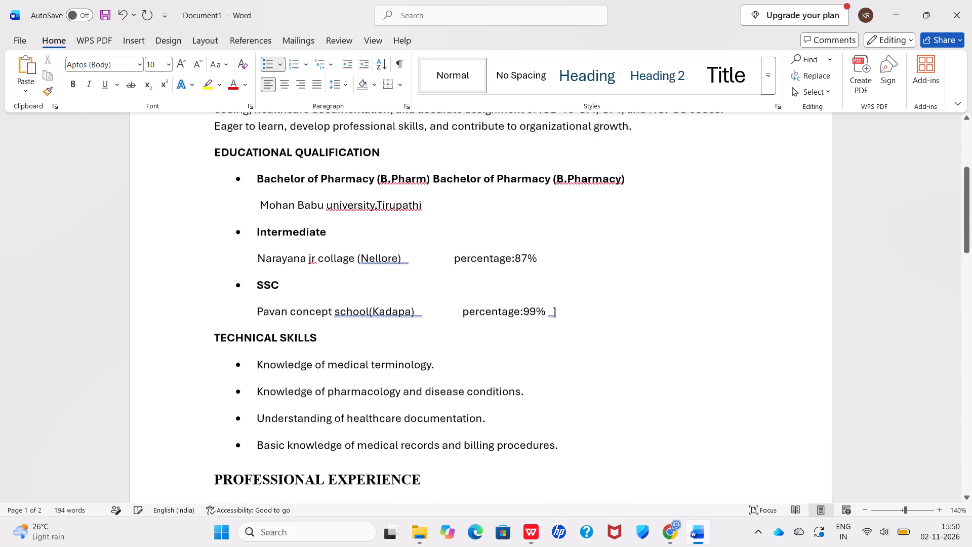
pyautogui.scroll(-2, 306, 323)
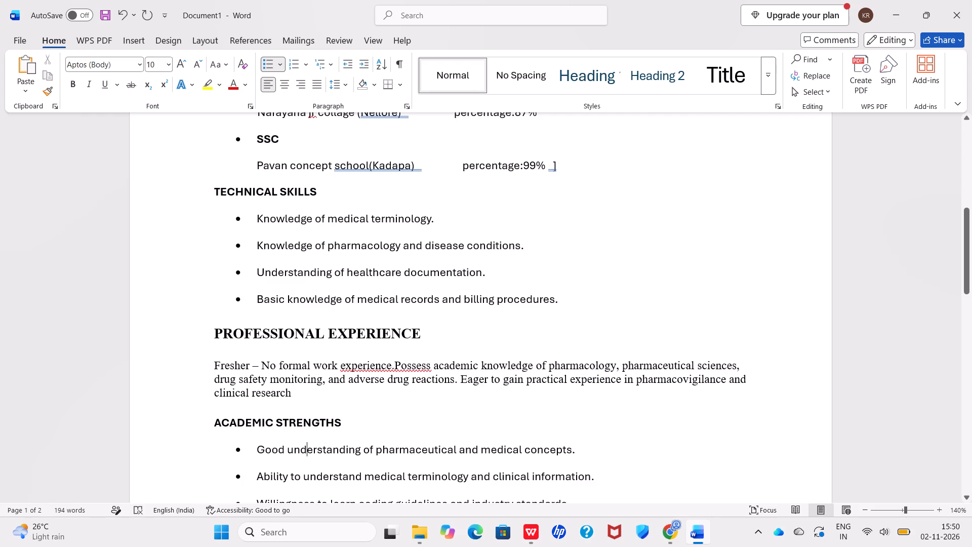
pyautogui.scroll(1, 306, 323)
pyautogui.click(667, 538)
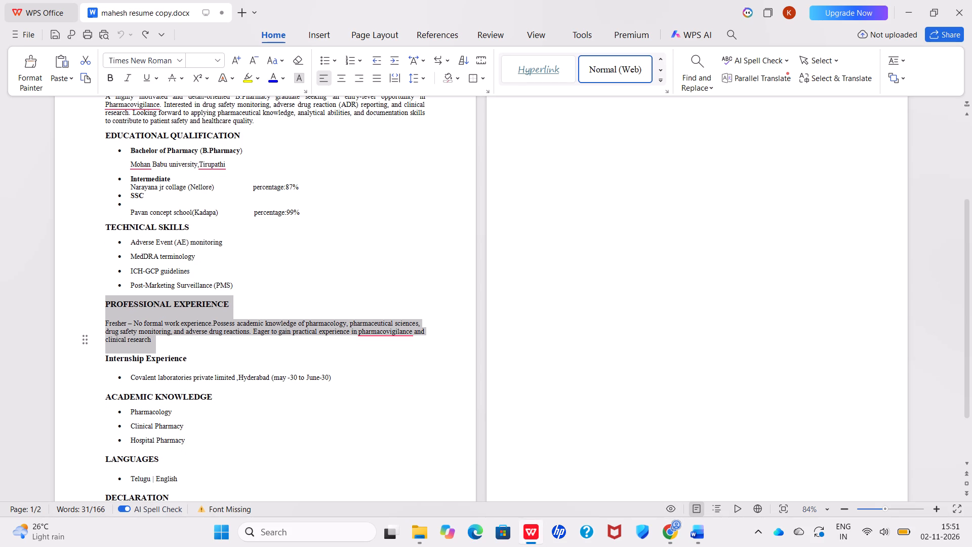
pyautogui.scroll(-1, 417, 387)
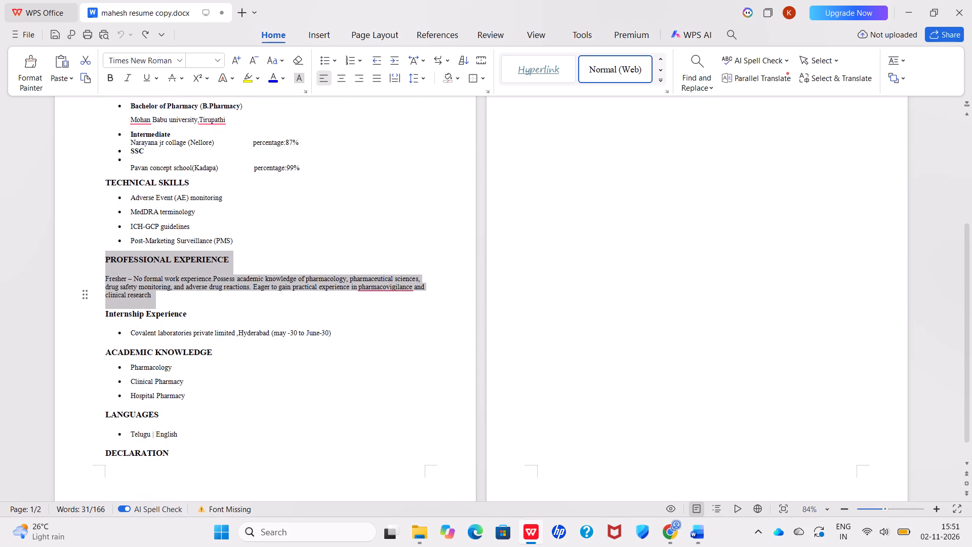
pyautogui.scroll(-1, 417, 387)
pyautogui.moveTo(98, 311); pyautogui.dragTo(261, 329)
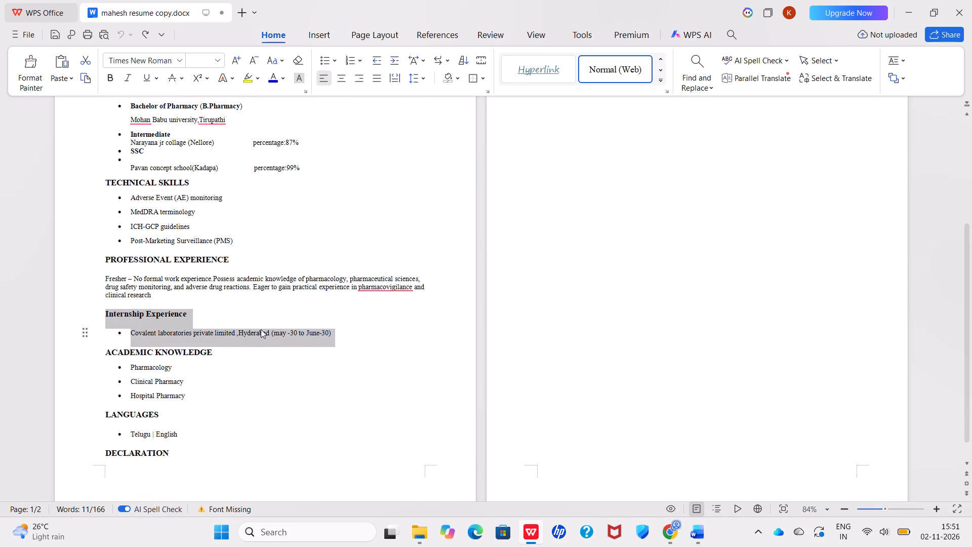
pyautogui.hotkey('ctrl', 'c')
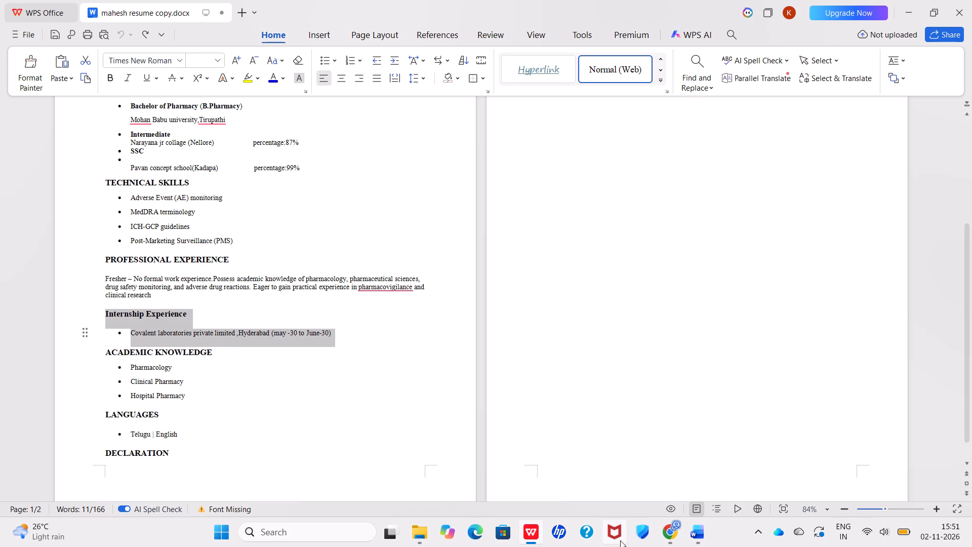
# Switch to the Word resume and paste the Internship Experience section between Professional Experience and Academic Strengths, without an extra blank line.
pyautogui.click(688, 528)
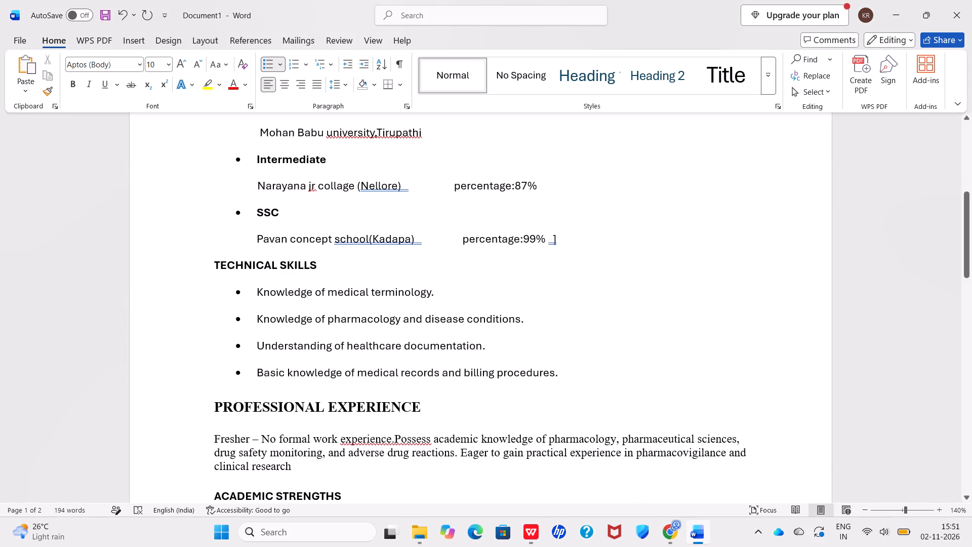
pyautogui.scroll(-3, 554, 471)
pyautogui.scroll(1, 554, 471)
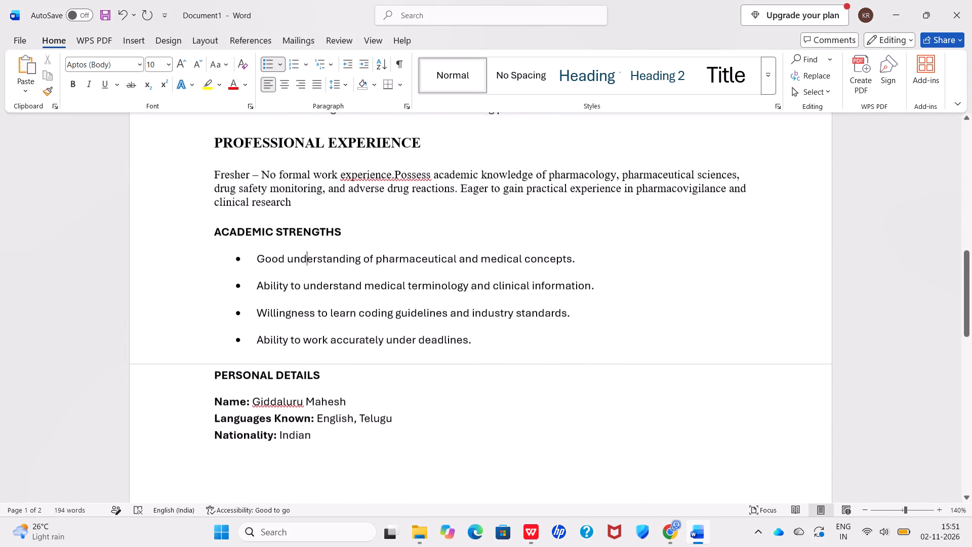
pyautogui.scroll(1, 554, 471)
pyautogui.click(298, 209)
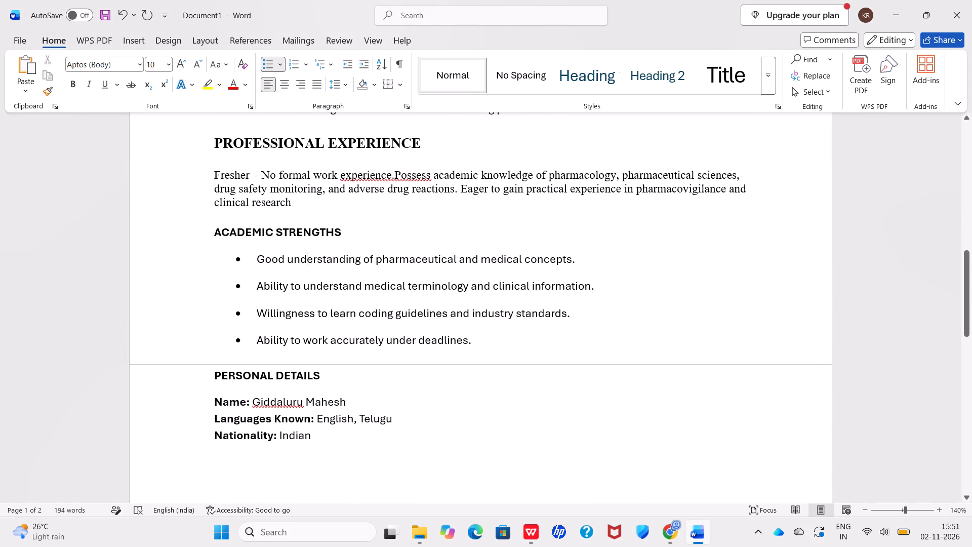
pyautogui.press('Return')
pyautogui.hotkey('ctrl', 'c')
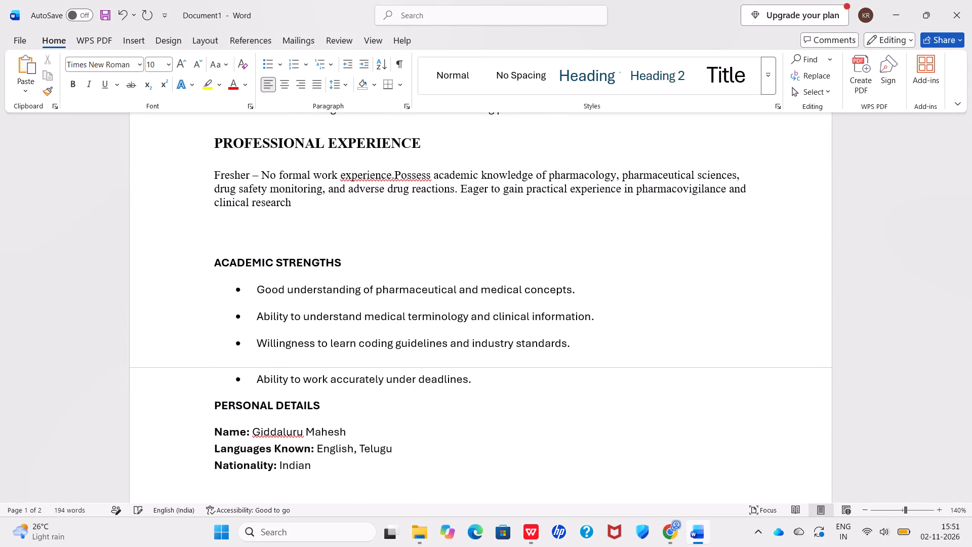
pyautogui.hotkey('ctrl', 'v')
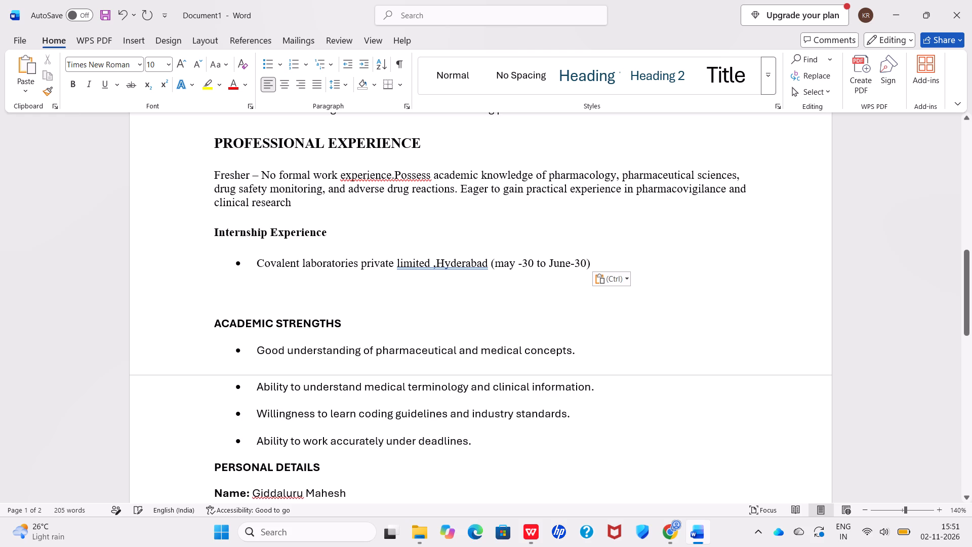
pyautogui.press('BackSpace')
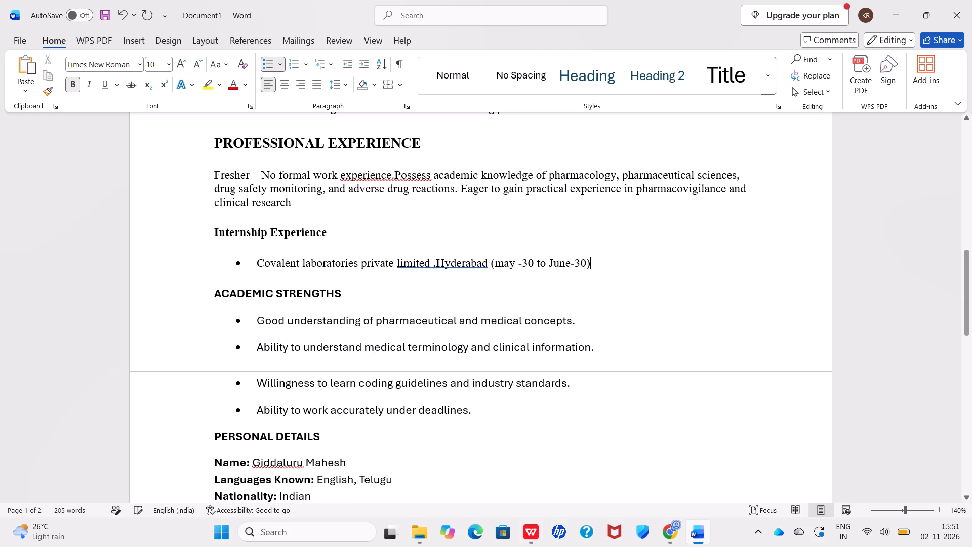
pyautogui.scroll(-1, 212, 329)
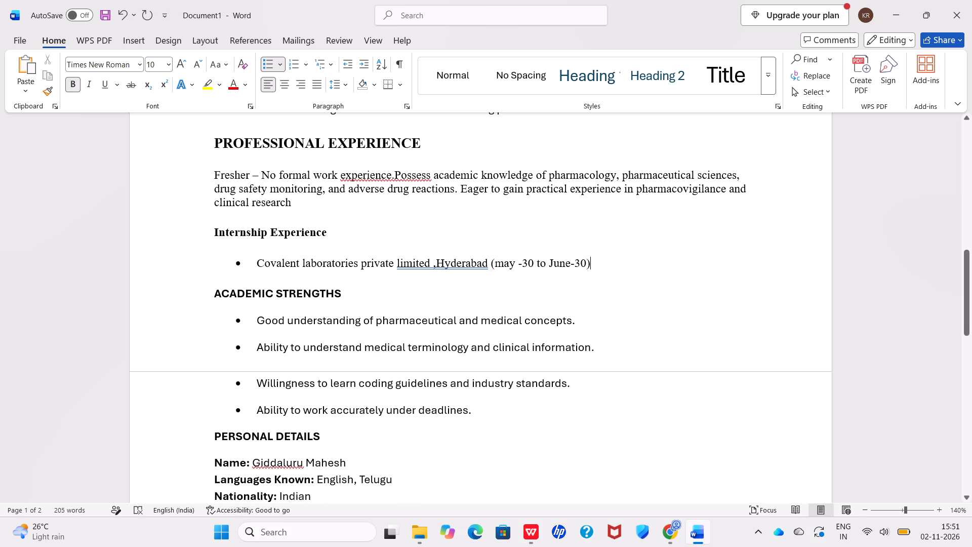
pyautogui.scroll(1, 233, 273)
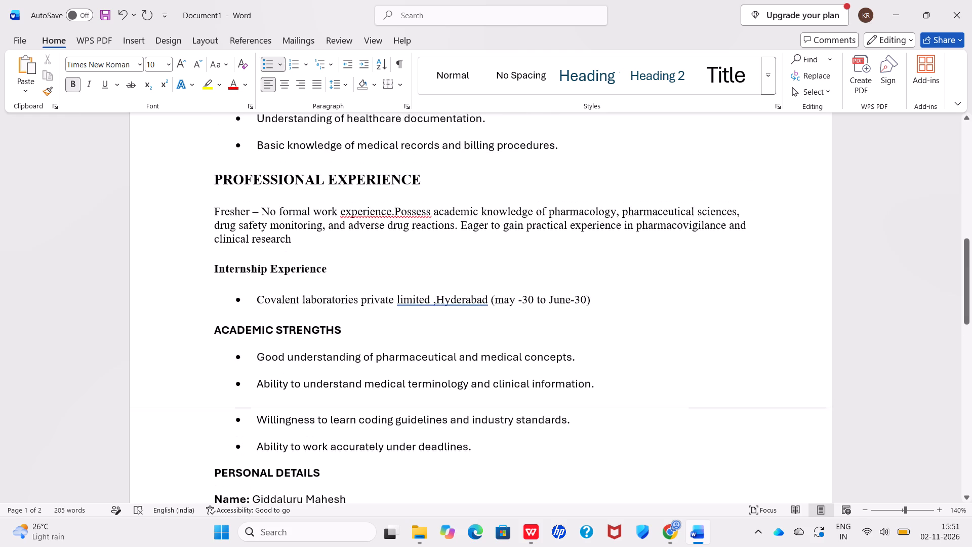
pyautogui.scroll(1, 233, 273)
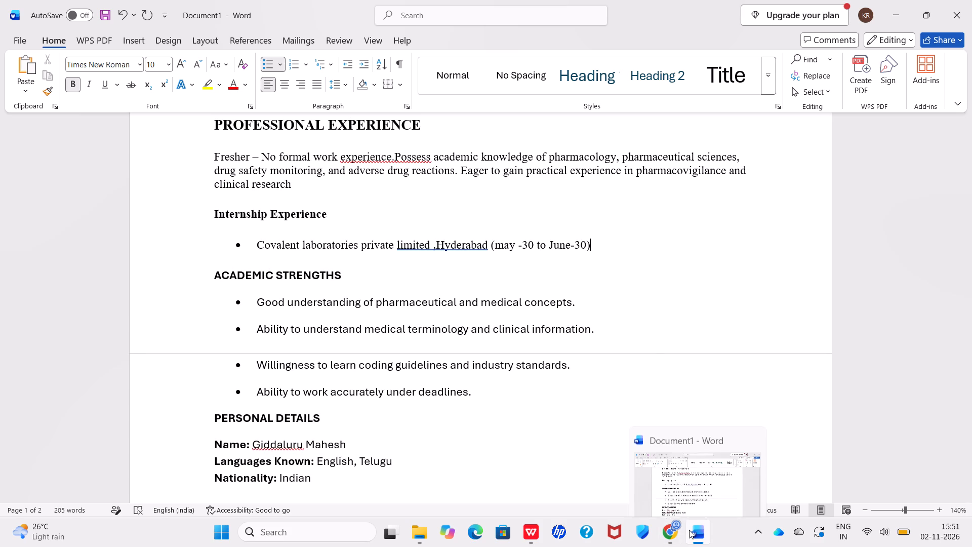
# Switch to the WPS resume and copy the Languages section together with the Declaration heading.
pyautogui.click(538, 528)
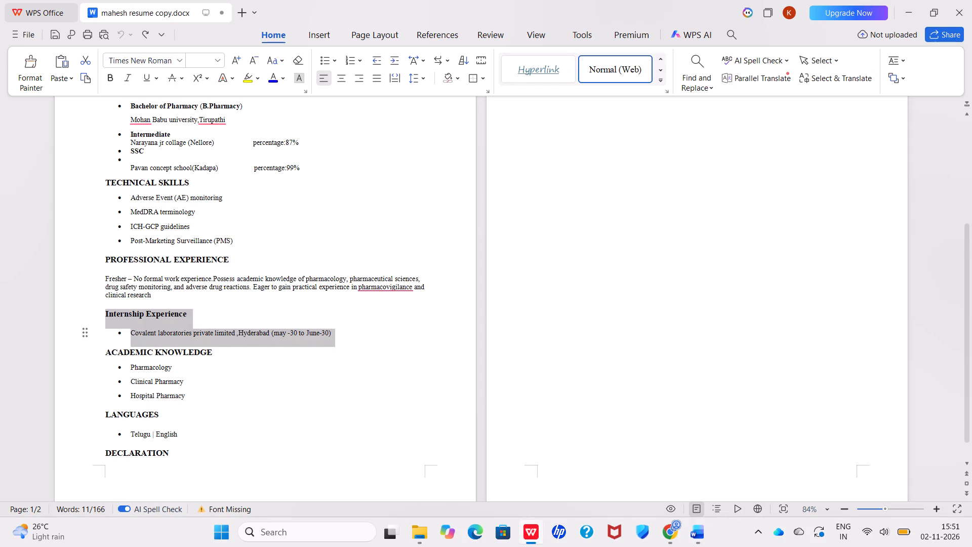
pyautogui.moveTo(100, 409); pyautogui.dragTo(175, 441)
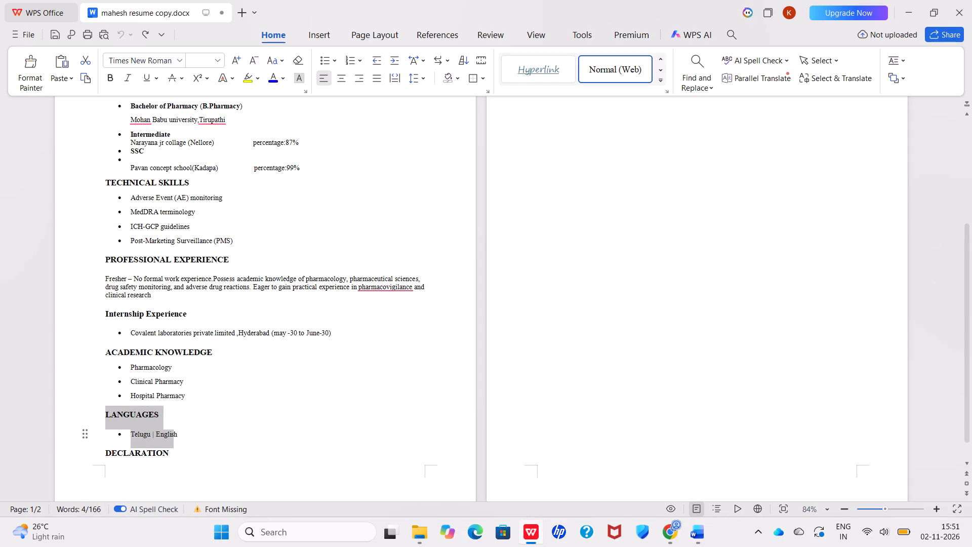
pyautogui.moveTo(175, 441); pyautogui.dragTo(182, 467)
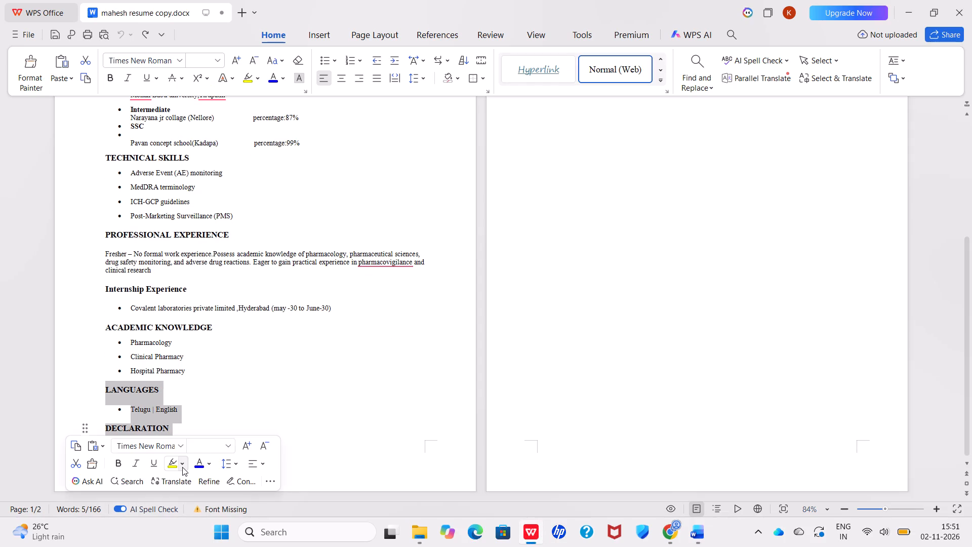
pyautogui.hotkey('ctrl', 'c')
pyautogui.scroll(5, 182, 467)
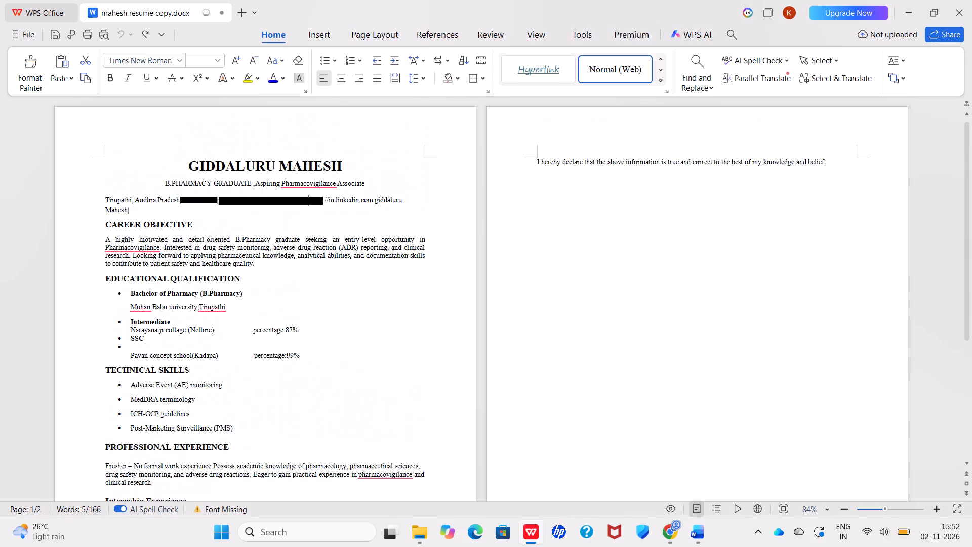
pyautogui.scroll(2, 182, 467)
pyautogui.scroll(-1, 182, 467)
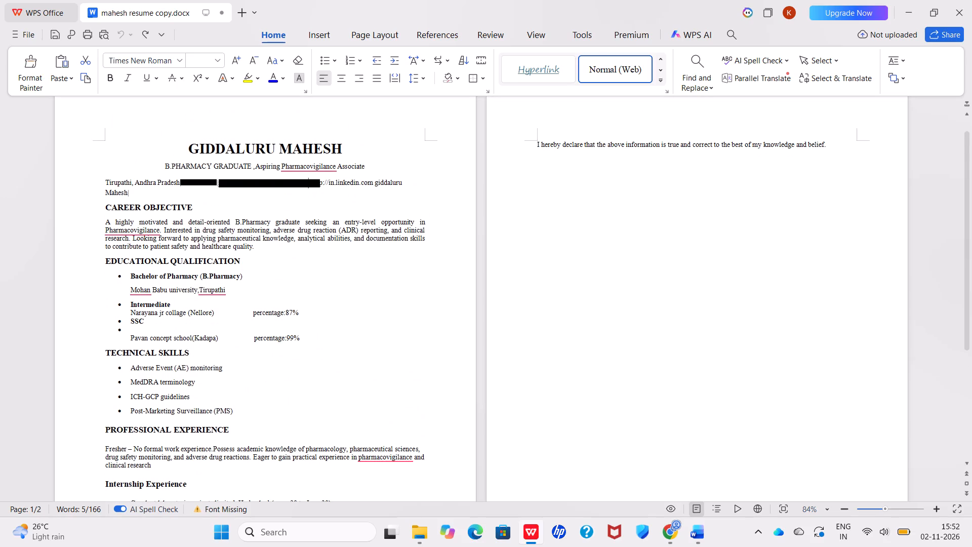
pyautogui.scroll(-1, 182, 467)
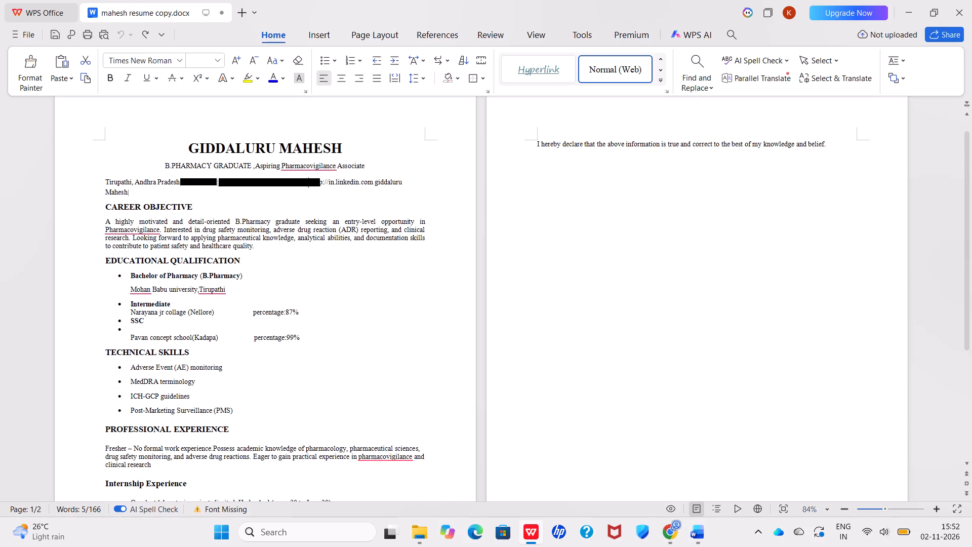
pyautogui.scroll(-1, 182, 467)
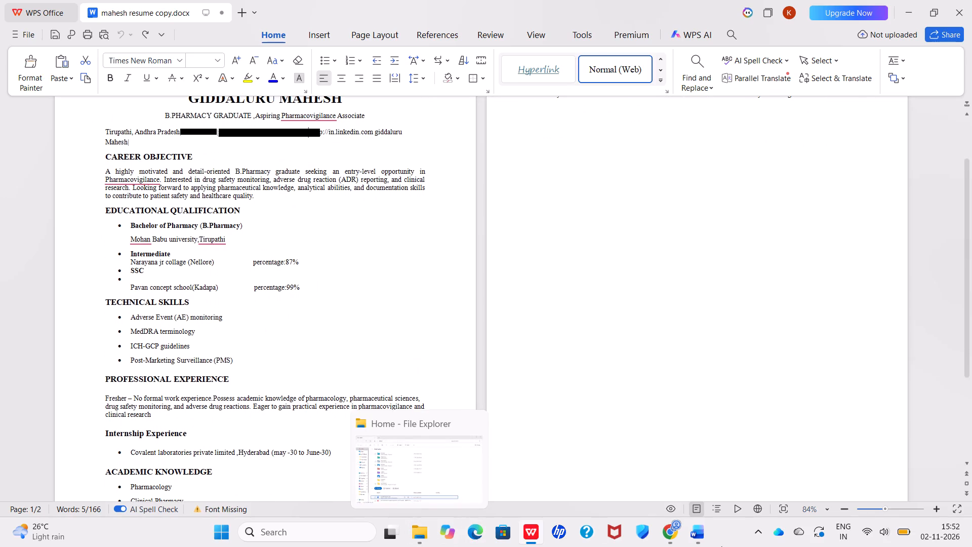
# Switch to the Word resume and delete the Personal Details section, including its name, languages and nationality lines.
pyautogui.click(698, 538)
pyautogui.scroll(-1, 556, 462)
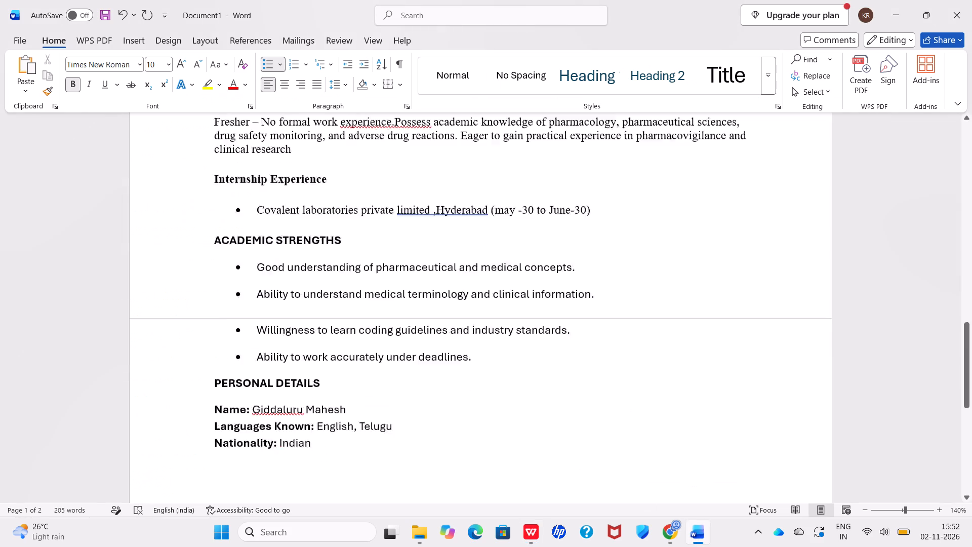
pyautogui.scroll(-1, 556, 462)
pyautogui.scroll(2, 556, 462)
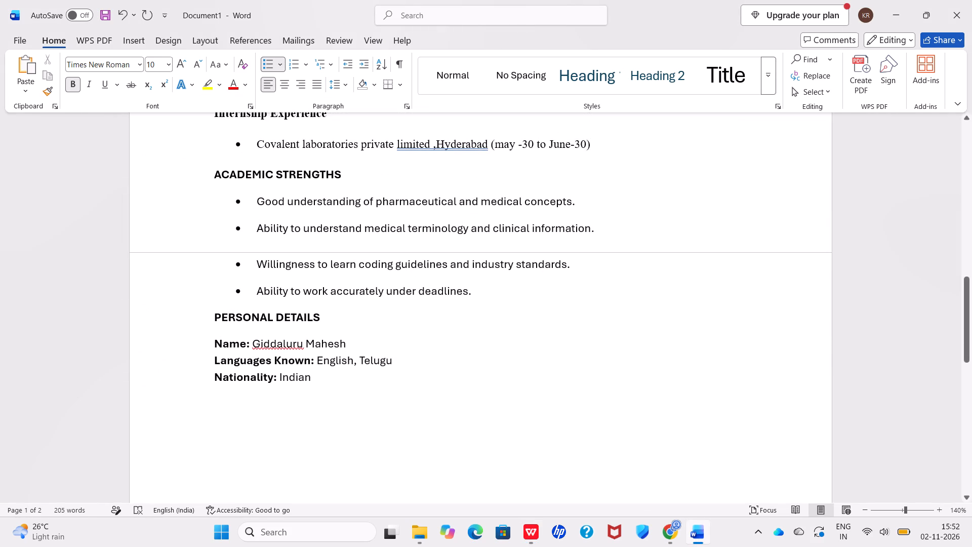
pyautogui.moveTo(216, 314); pyautogui.dragTo(411, 385)
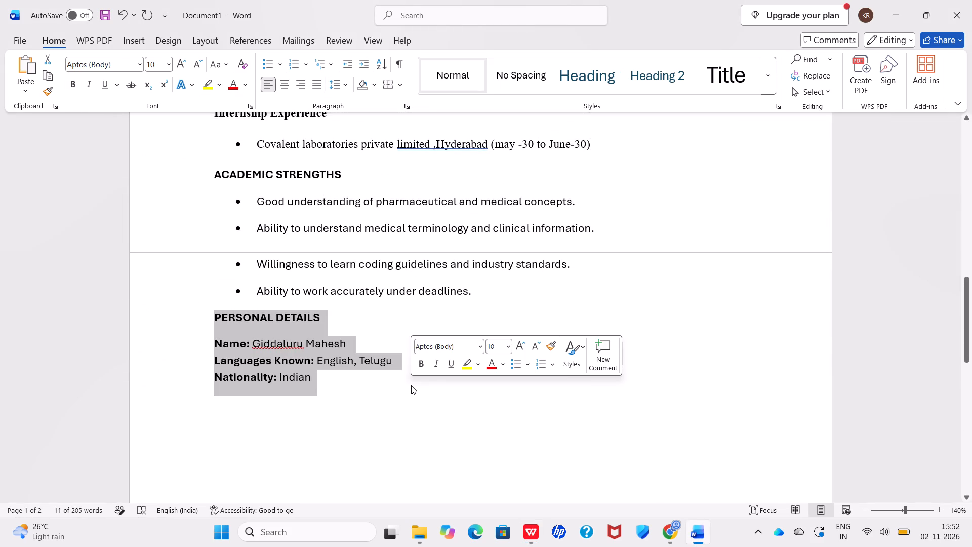
pyautogui.press('BackSpace')
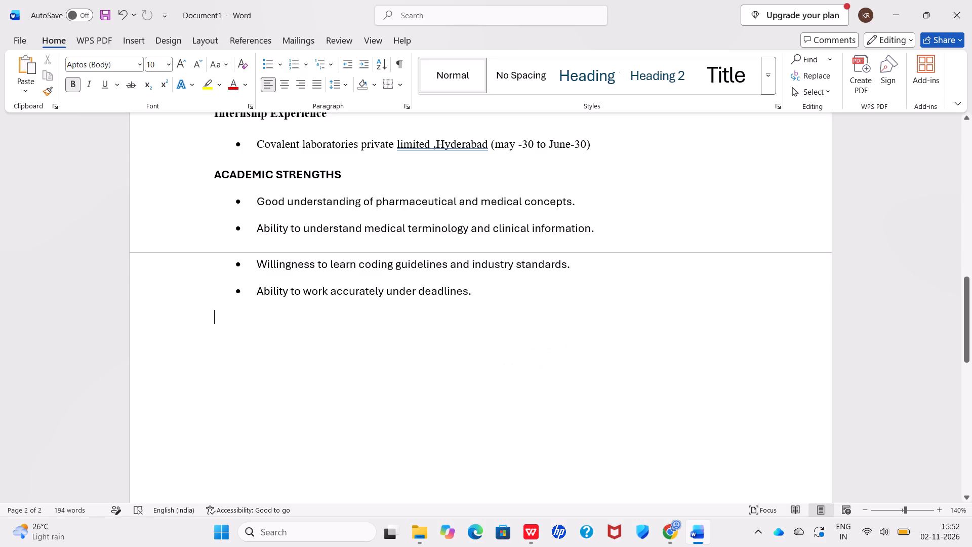
# Paste the copied Languages section and Declaration heading below Academic Strengths.
pyautogui.hscroll(1, 411, 385)
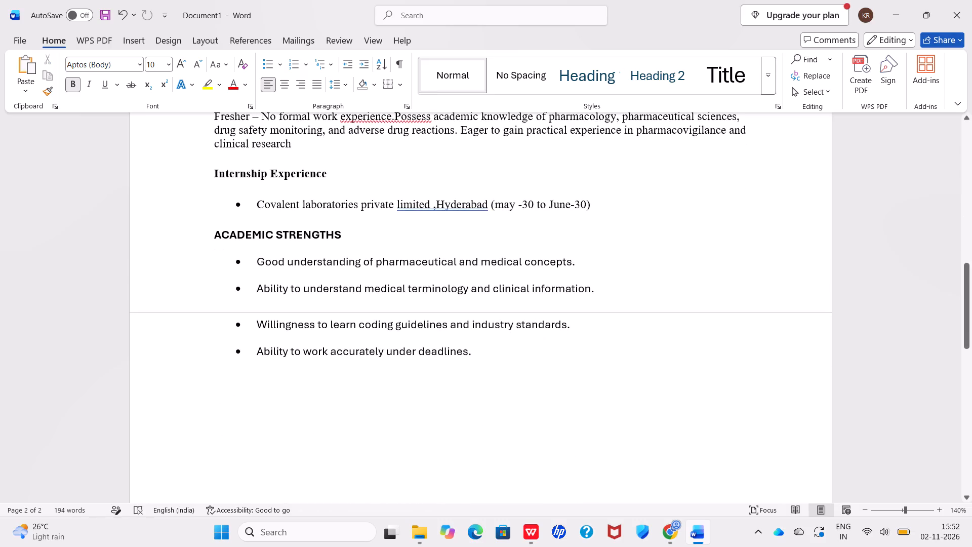
pyautogui.hotkey('ctrl', 'c')
pyautogui.hotkey('ctrl', 'v')
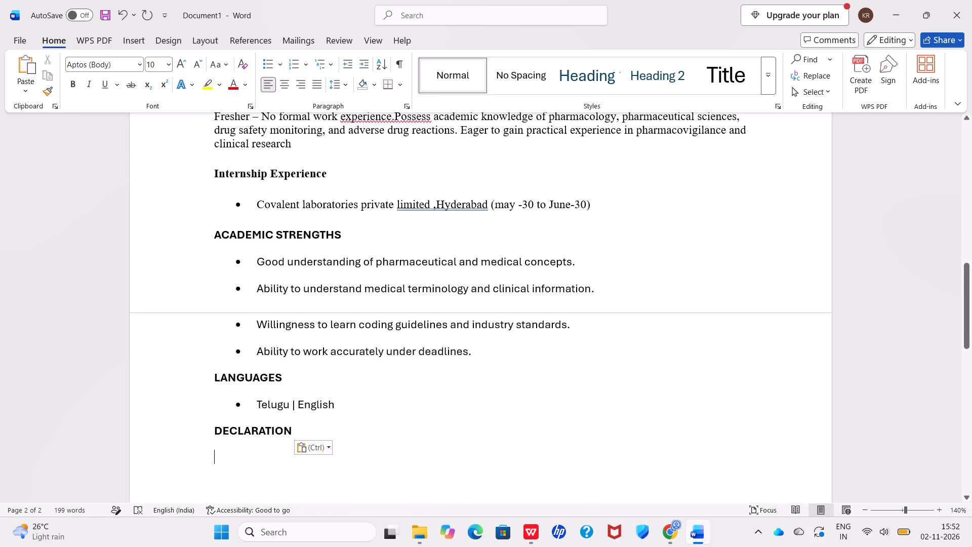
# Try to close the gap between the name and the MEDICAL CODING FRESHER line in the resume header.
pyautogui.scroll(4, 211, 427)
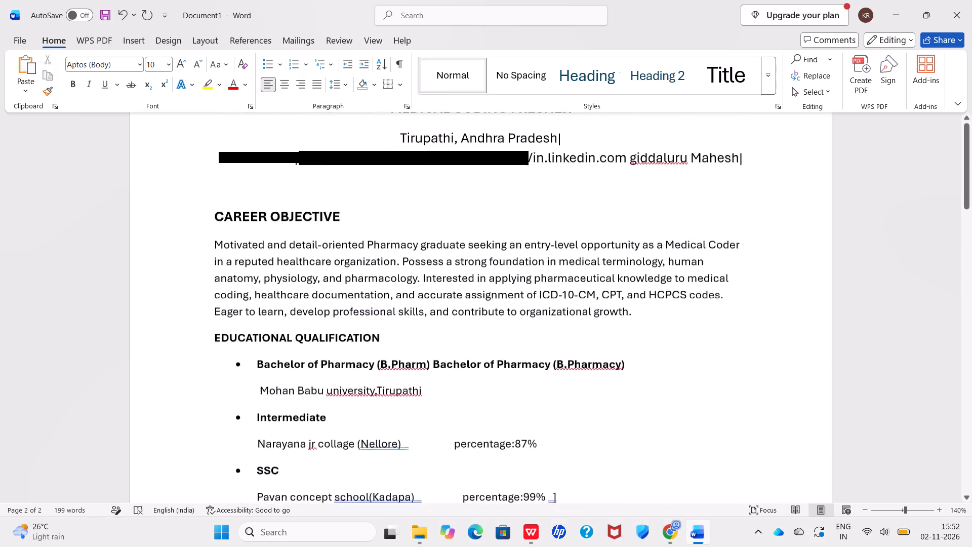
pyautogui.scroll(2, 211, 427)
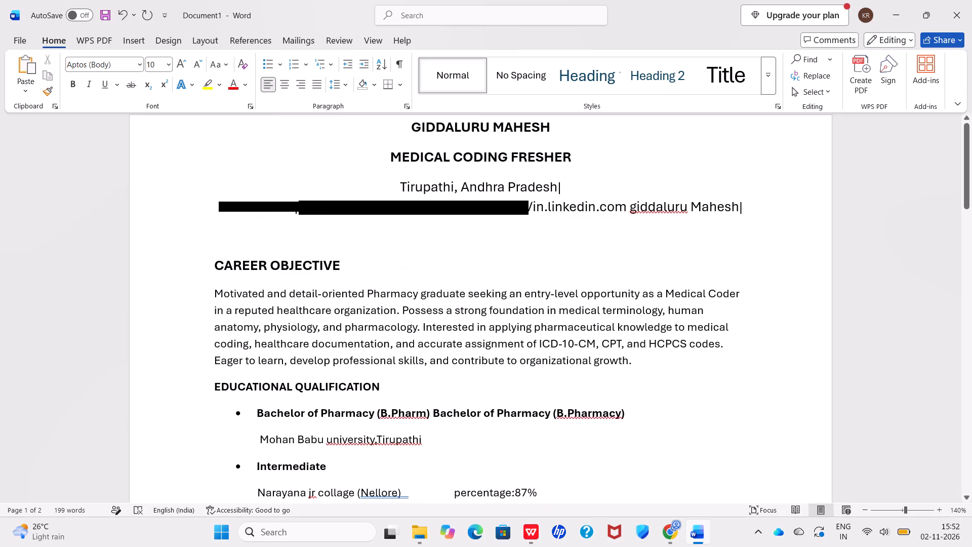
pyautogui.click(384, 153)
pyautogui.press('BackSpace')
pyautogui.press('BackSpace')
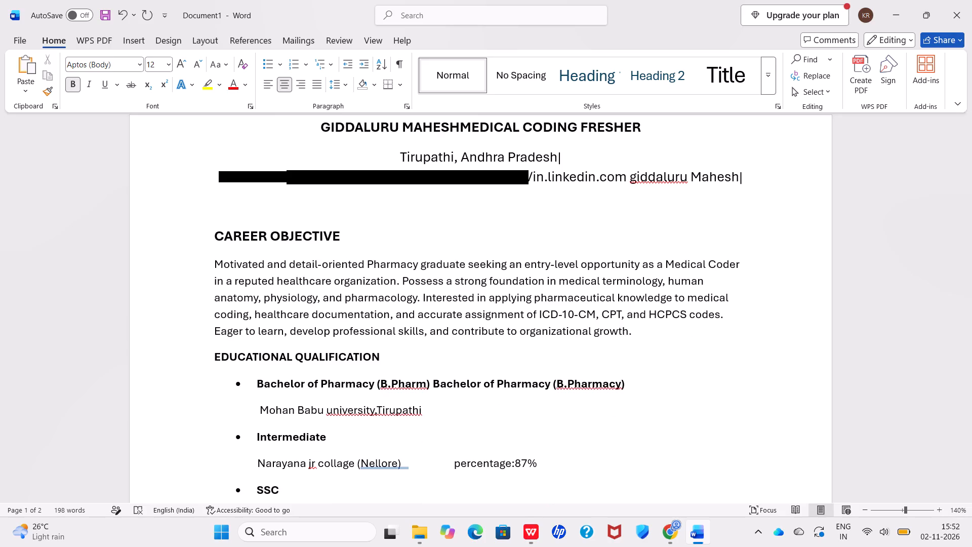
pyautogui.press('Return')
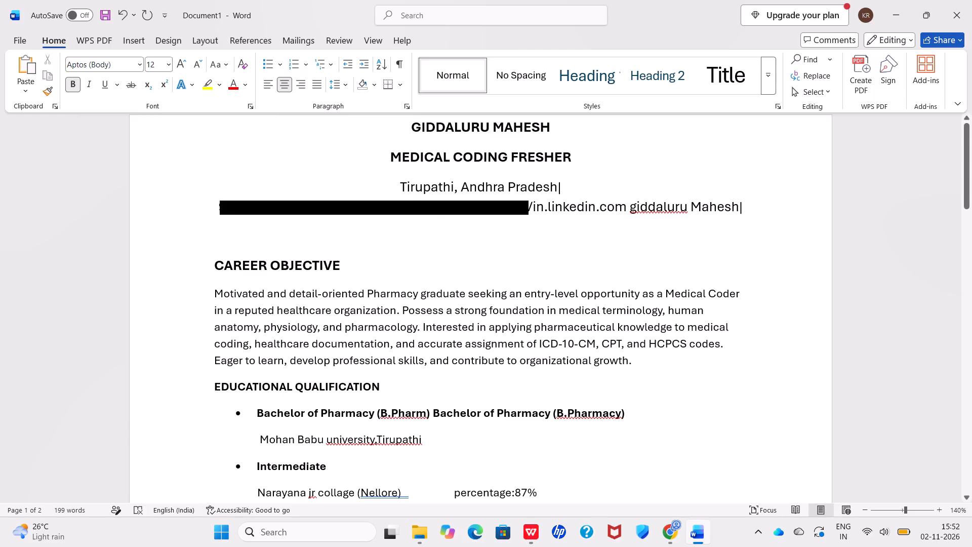
# Set the MEDICAL CODING FRESHER line in the header to font size 10 and remove its bold formatting.
pyautogui.moveTo(391, 153); pyautogui.dragTo(612, 164)
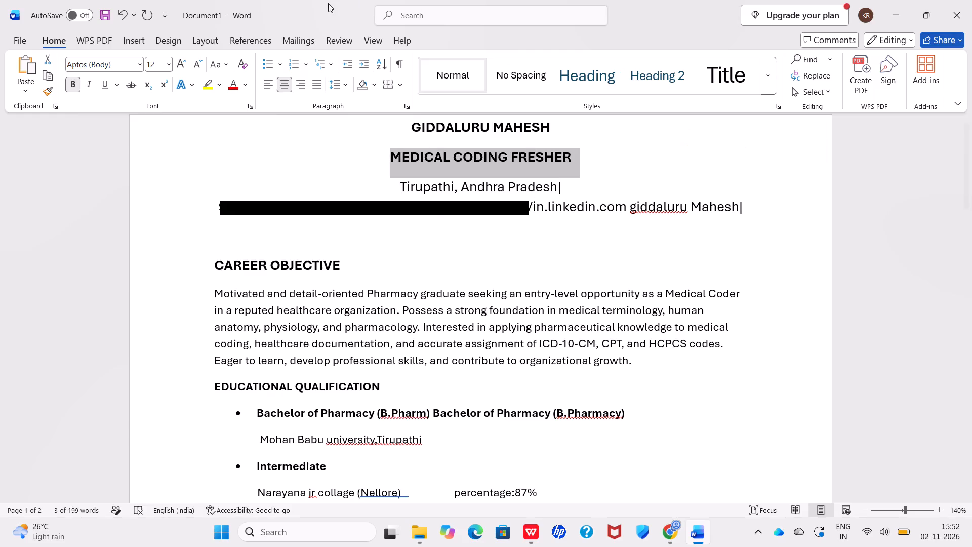
pyautogui.click(166, 64)
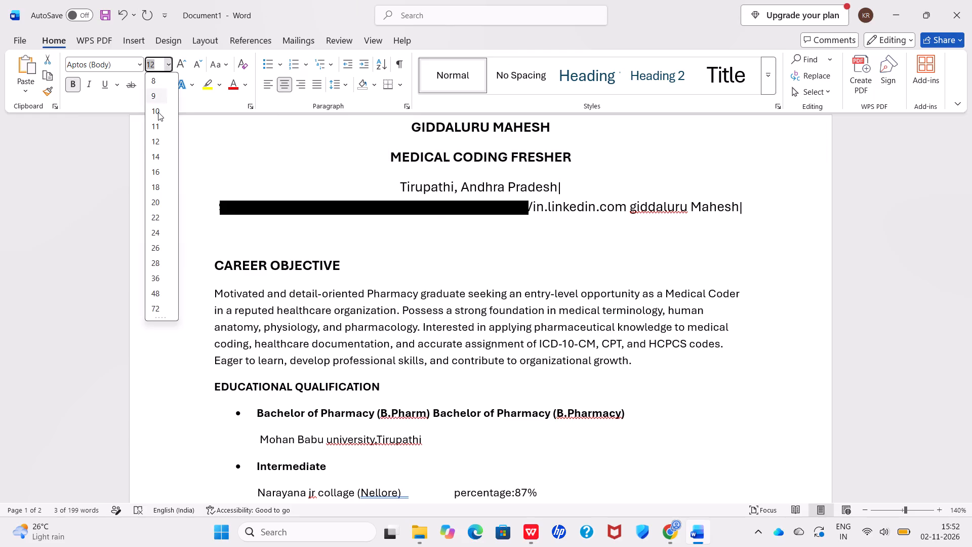
pyautogui.click(158, 112)
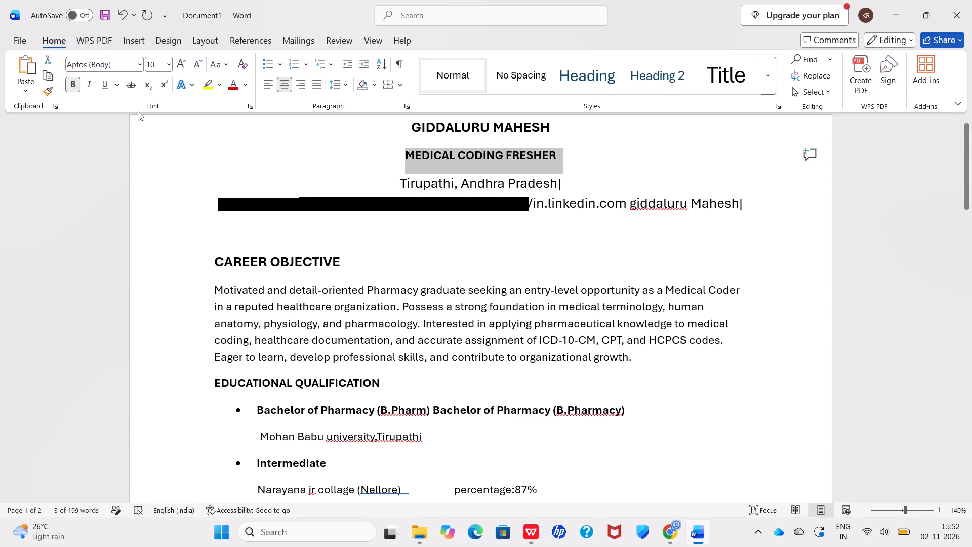
pyautogui.click(76, 80)
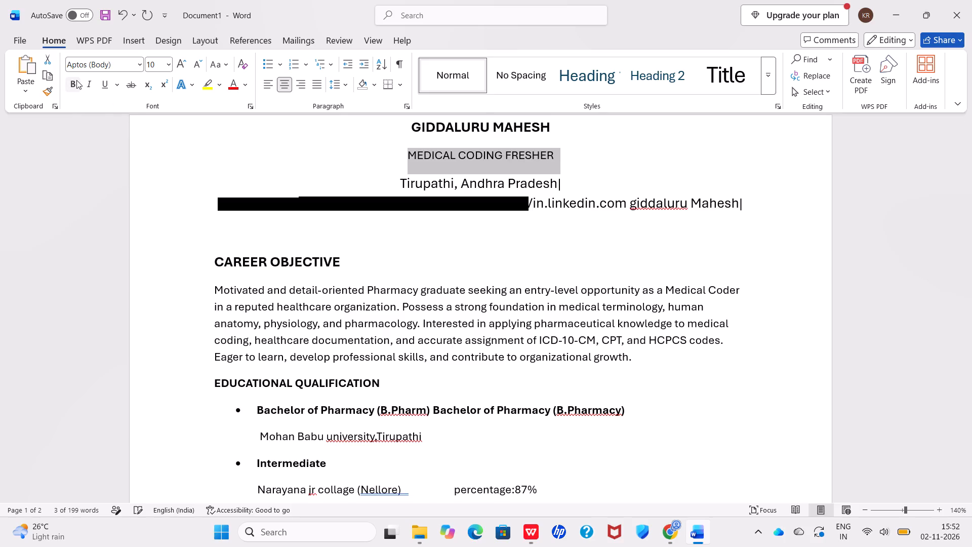
pyautogui.click(295, 185)
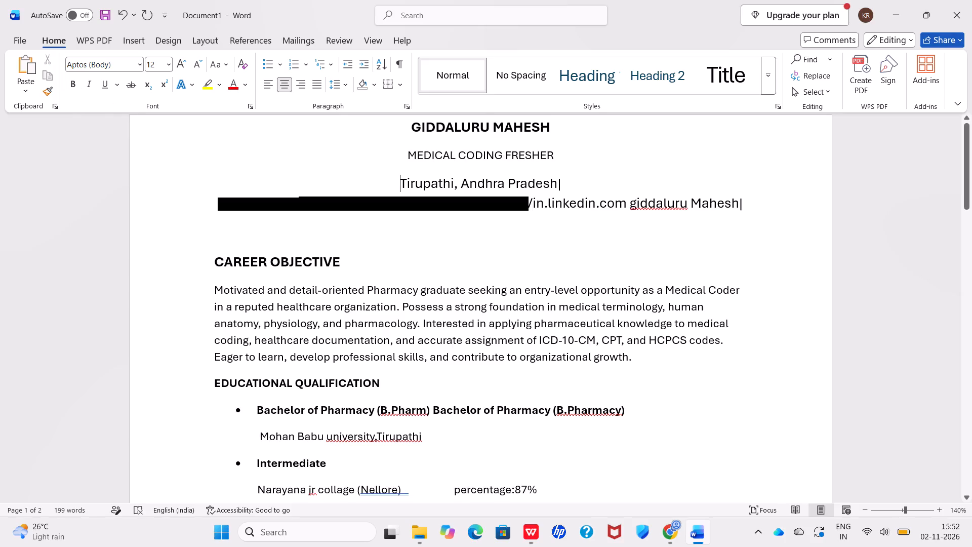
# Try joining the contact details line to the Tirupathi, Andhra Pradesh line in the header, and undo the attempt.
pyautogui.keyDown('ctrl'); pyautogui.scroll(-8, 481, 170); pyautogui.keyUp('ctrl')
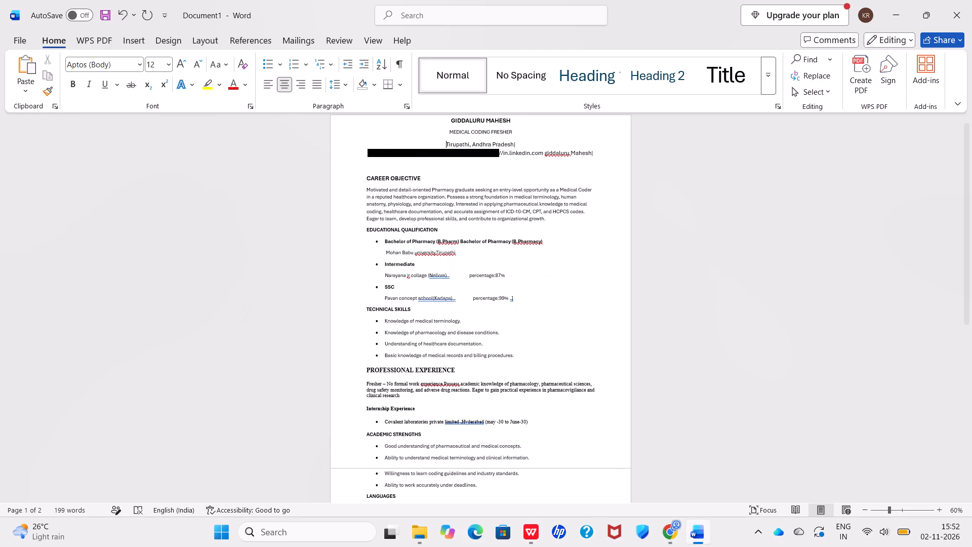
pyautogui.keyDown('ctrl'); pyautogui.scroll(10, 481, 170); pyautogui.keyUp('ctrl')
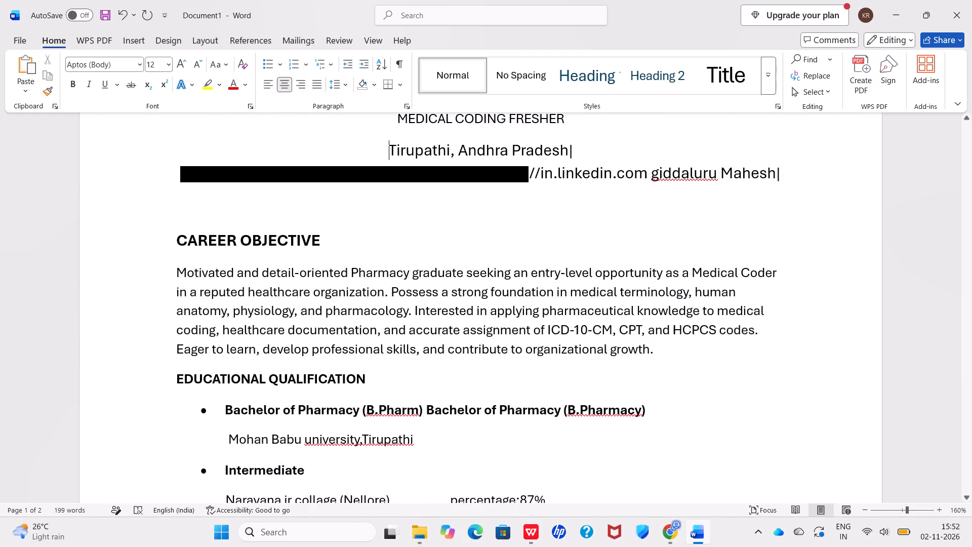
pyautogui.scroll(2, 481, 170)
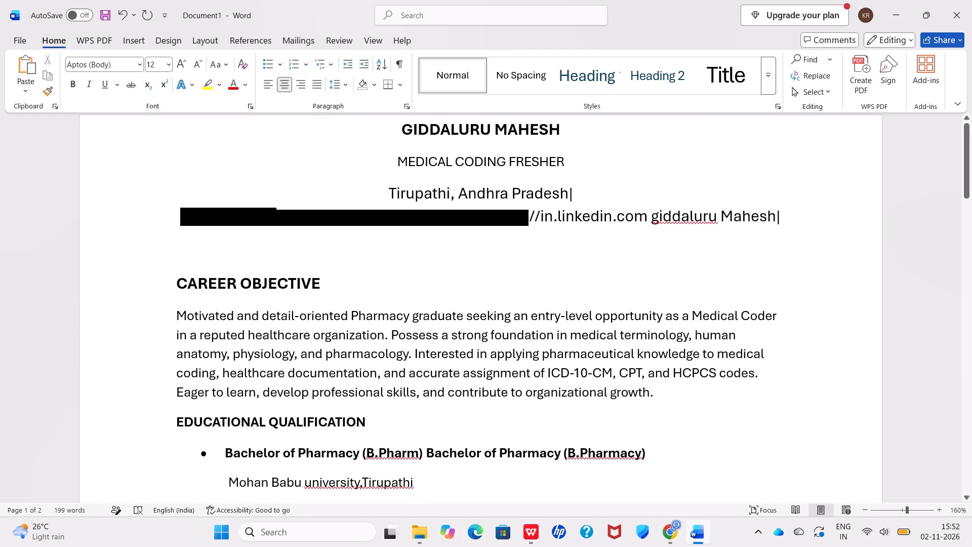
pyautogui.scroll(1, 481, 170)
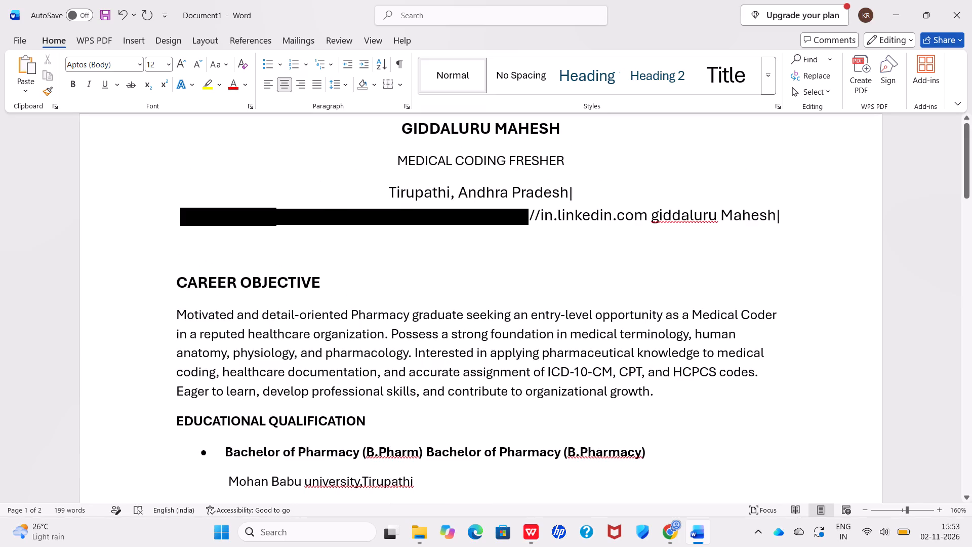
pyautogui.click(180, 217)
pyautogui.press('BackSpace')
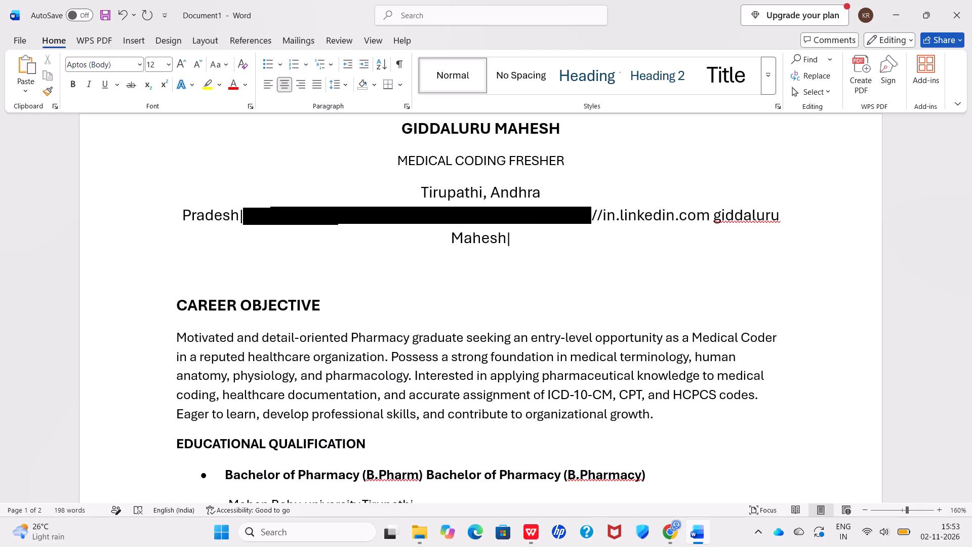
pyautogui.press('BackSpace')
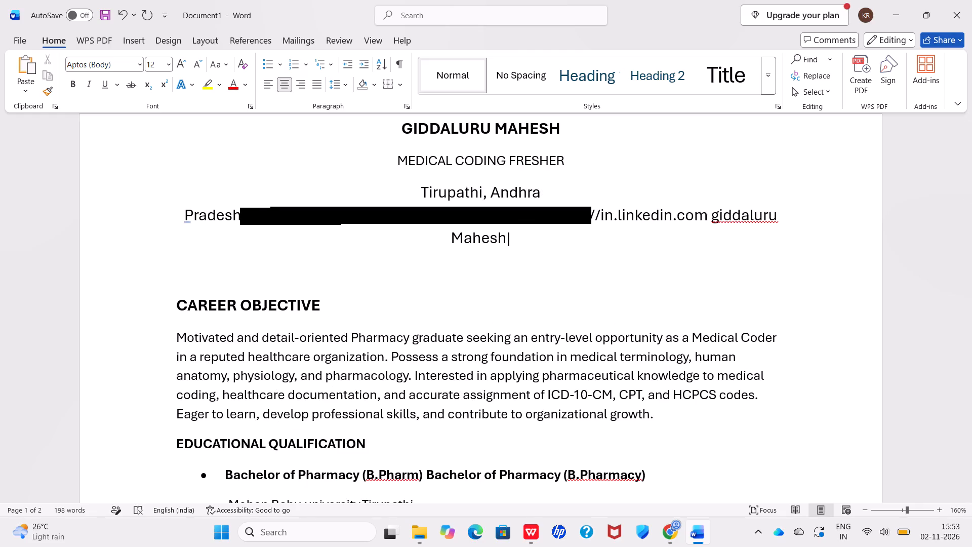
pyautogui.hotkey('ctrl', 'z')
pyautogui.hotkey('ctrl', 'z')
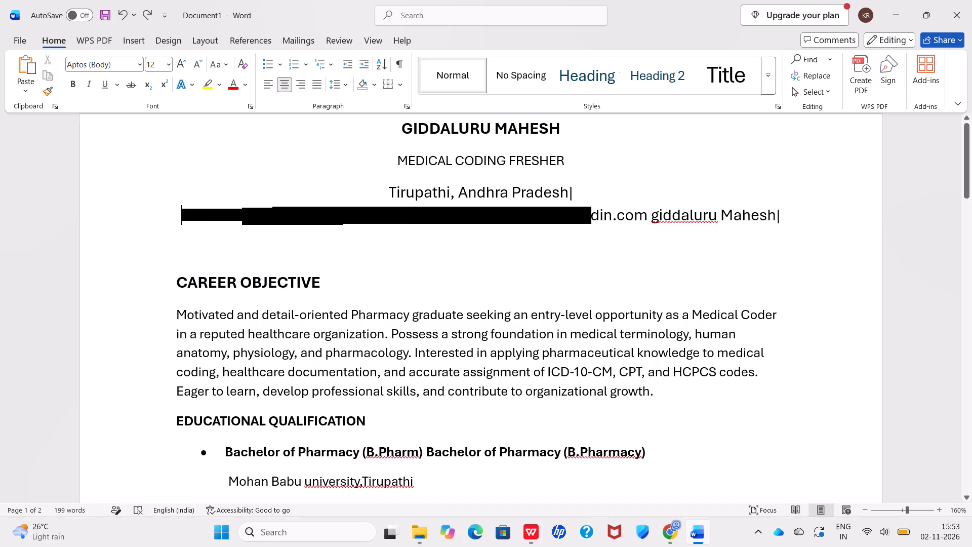
# Remove the blank line above the CAREER OBJECTIVE heading.
pyautogui.click(176, 282)
pyautogui.press('BackSpace')
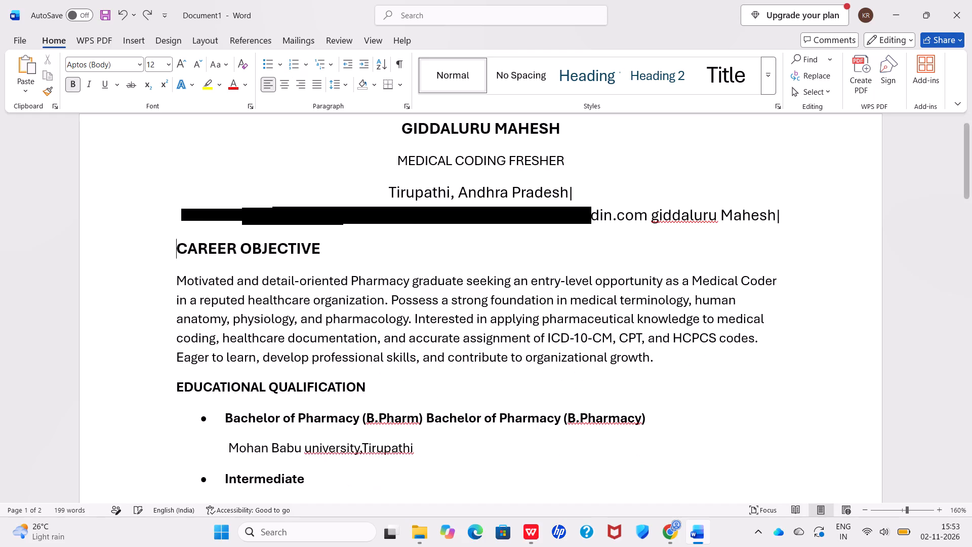
# Delete the Tirupathi, Andhra Pradesh line from the resume header.
pyautogui.keyDown('ctrl'); pyautogui.scroll(-6, 176, 282); pyautogui.keyUp('ctrl')
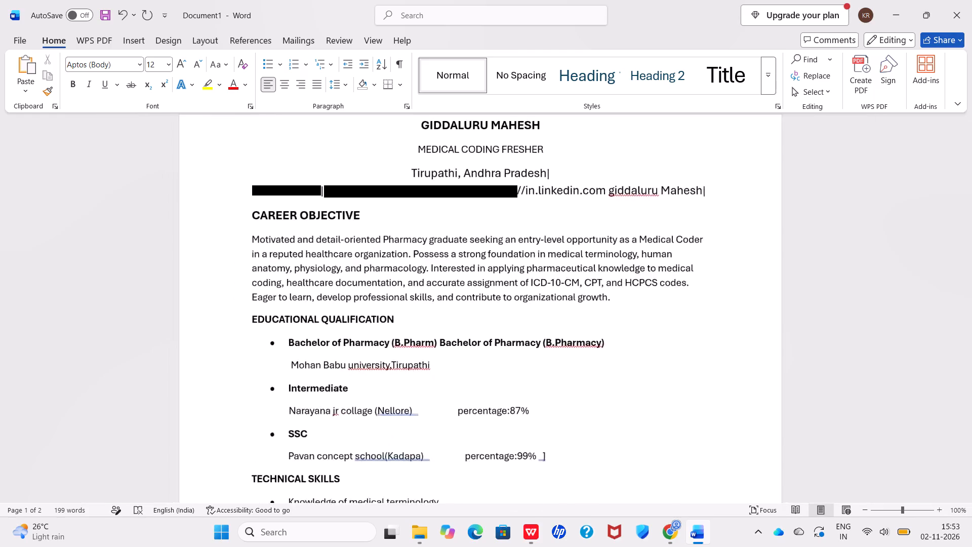
pyautogui.keyDown('ctrl'); pyautogui.scroll(-2, 176, 282); pyautogui.keyUp('ctrl')
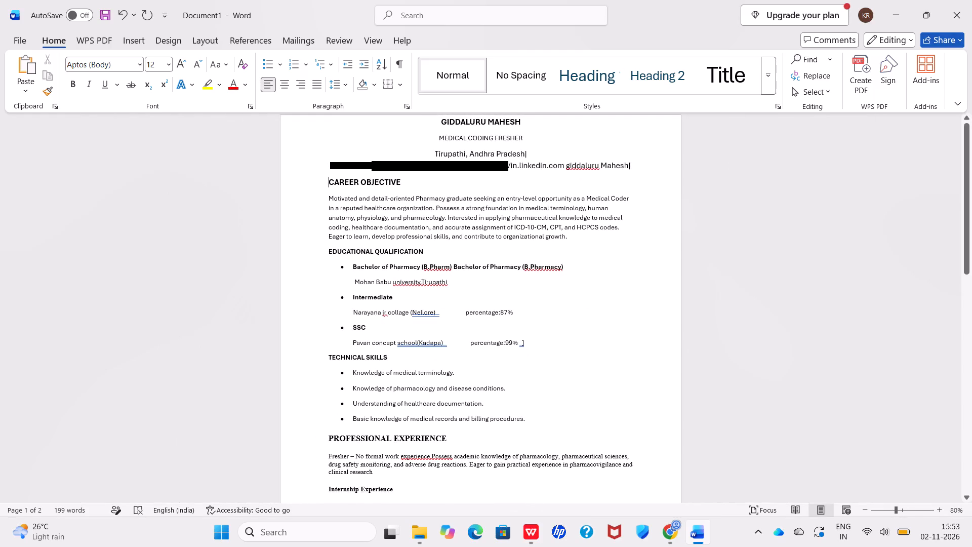
pyautogui.scroll(-2, 176, 282)
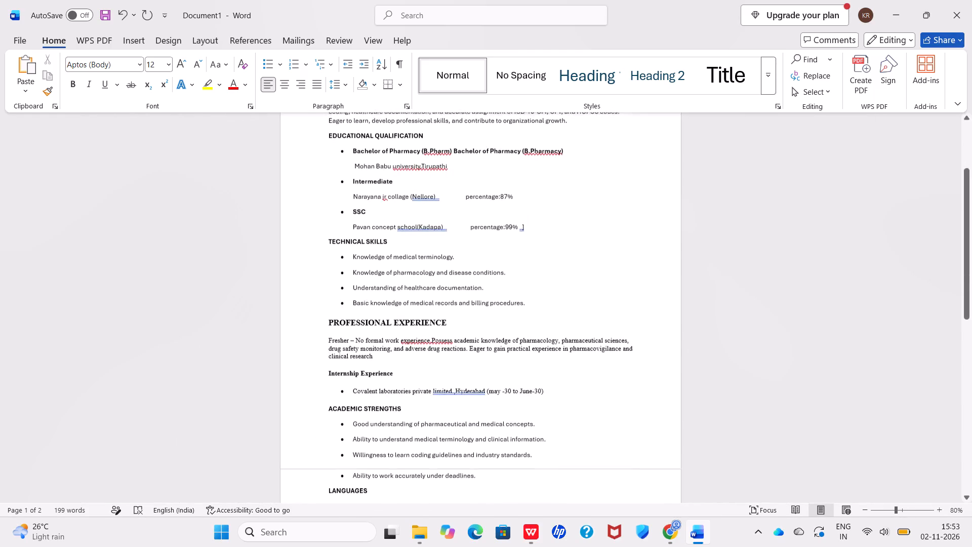
pyautogui.scroll(-2, 176, 282)
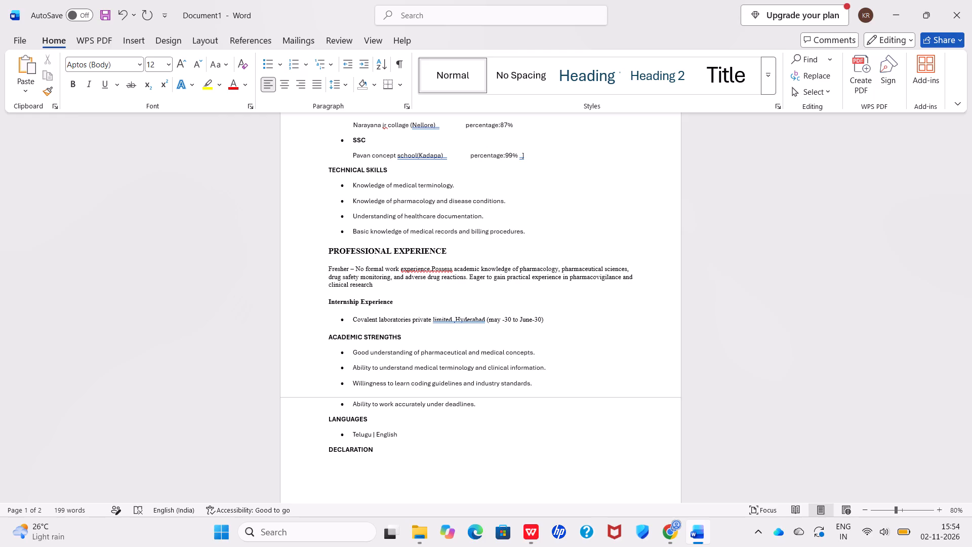
pyautogui.scroll(4, 176, 282)
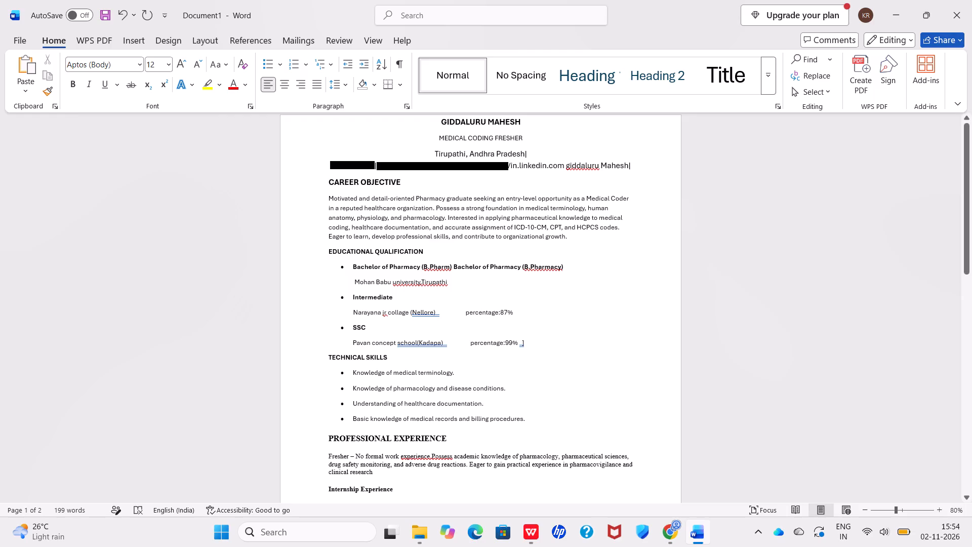
pyautogui.moveTo(429, 153); pyautogui.dragTo(534, 149)
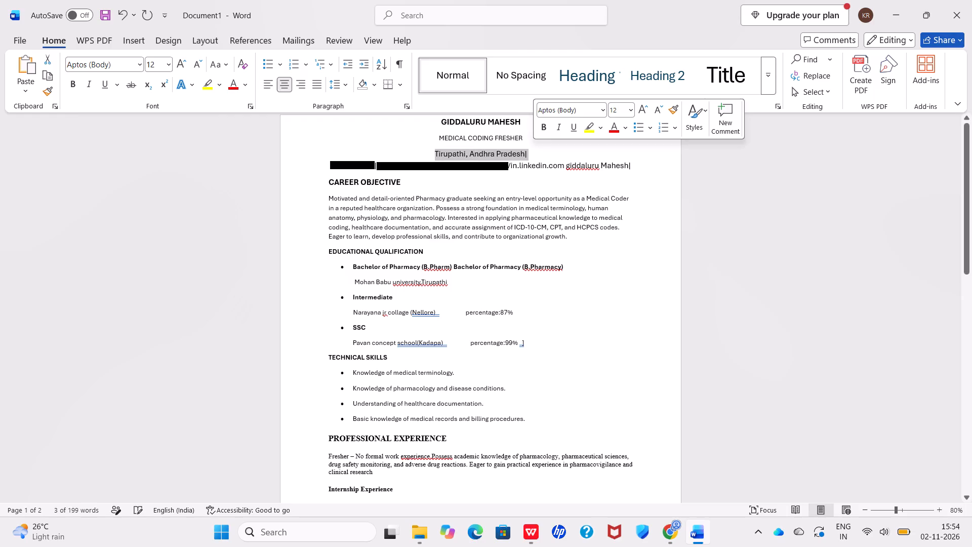
pyautogui.press('BackSpace')
# Review how the resume sections from the header to the Declaration heading are laid out across the pages.
pyautogui.scroll(-1, 469, 257)
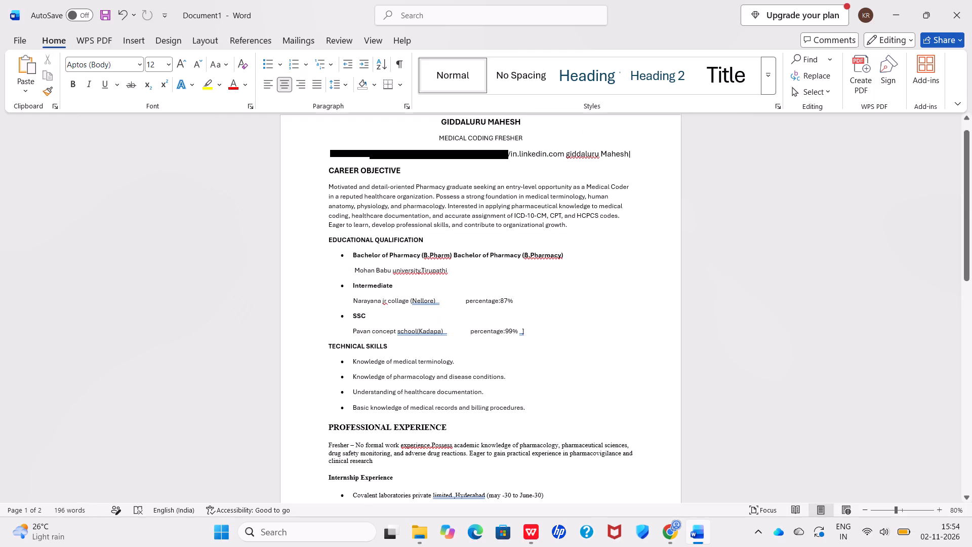
pyautogui.scroll(-2, 469, 257)
pyautogui.scroll(1, 471, 256)
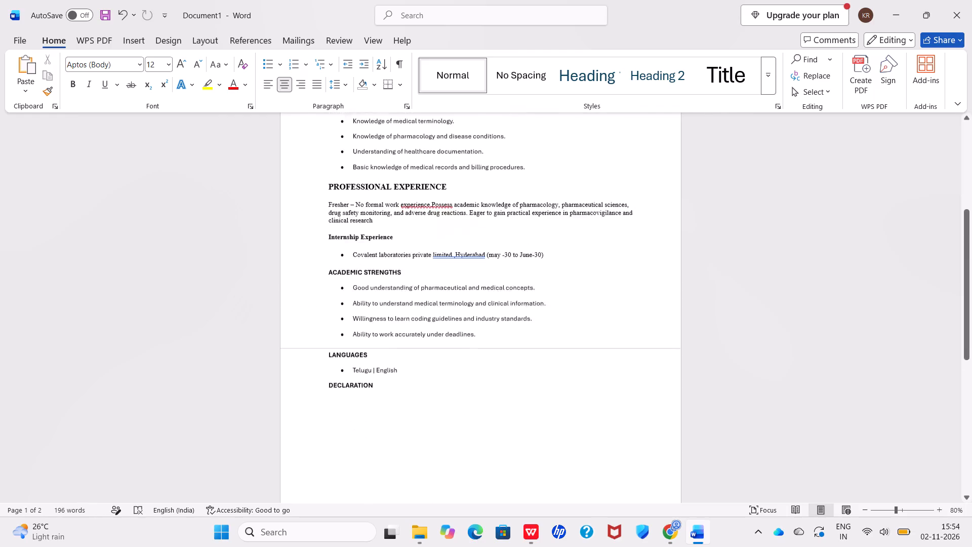
pyautogui.scroll(1, 471, 256)
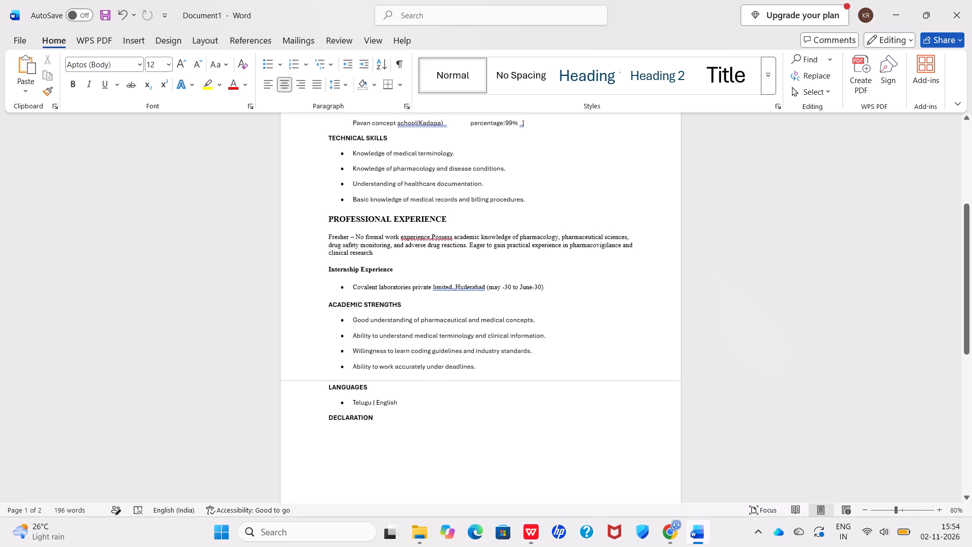
pyautogui.scroll(1, 471, 256)
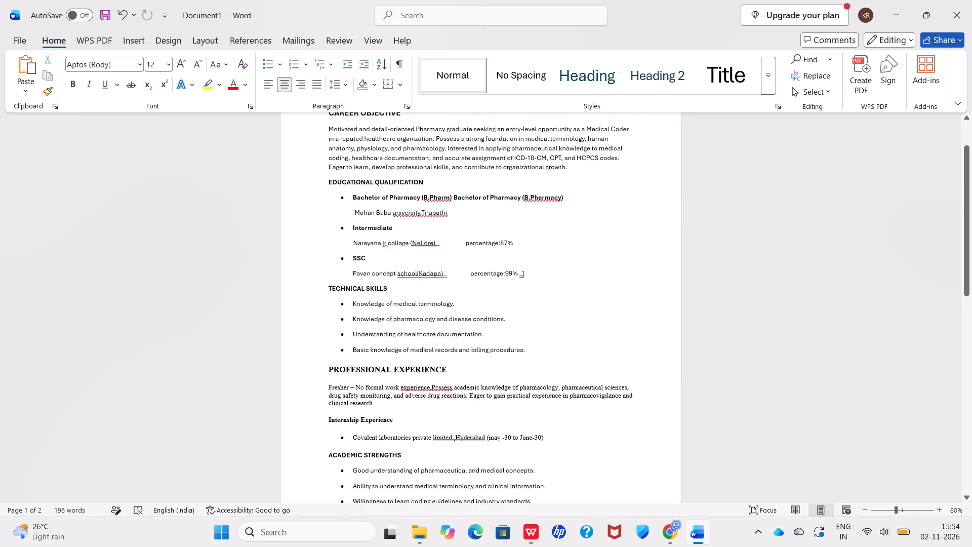
pyautogui.scroll(4, 471, 256)
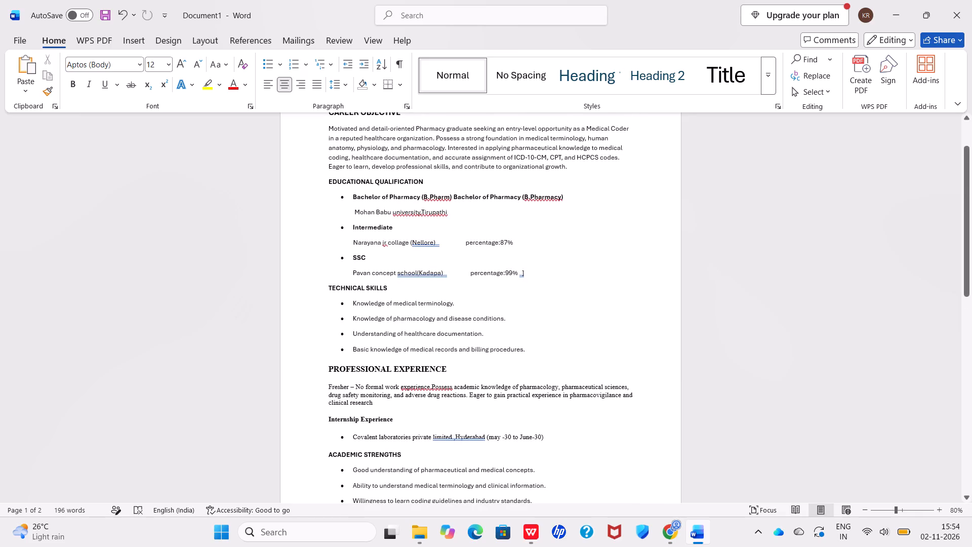
pyautogui.scroll(1, 471, 256)
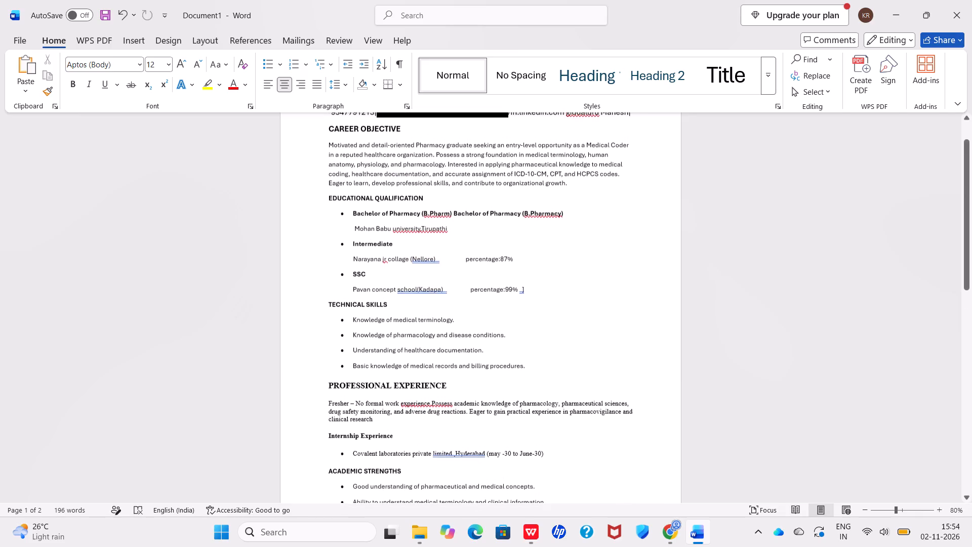
pyautogui.scroll(1, 471, 256)
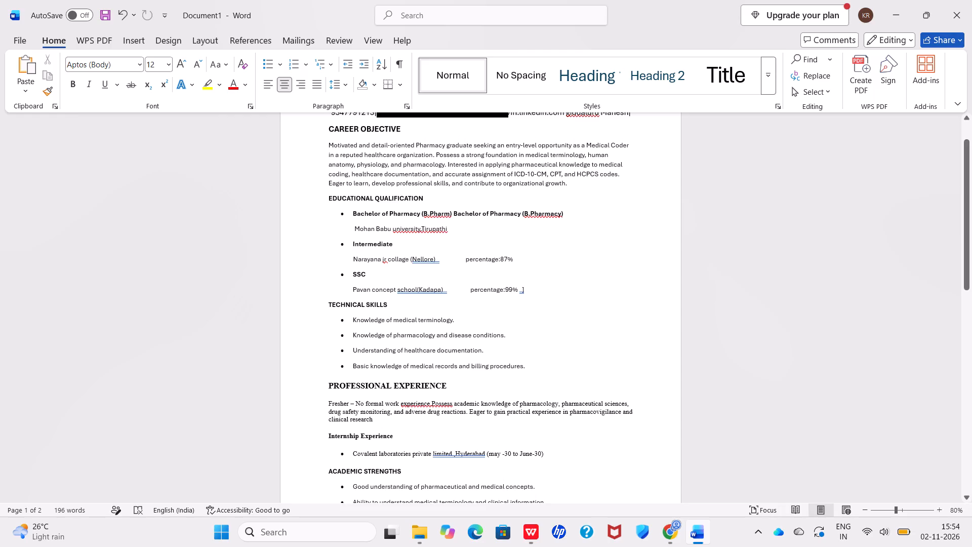
# Remove extra spaces before the SSC percentage to line it up with the Intermediate percentage above.
pyautogui.click(470, 292)
pyautogui.press('BackSpace')
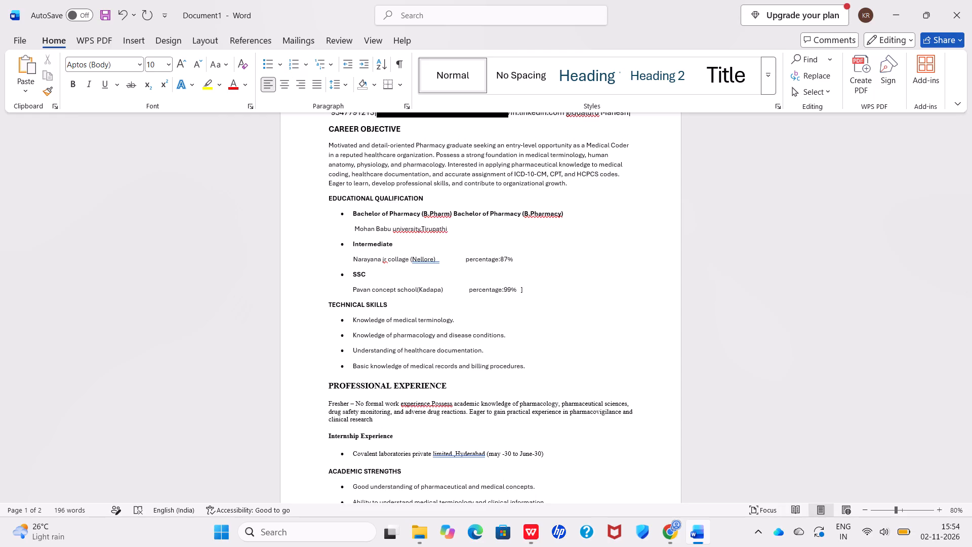
pyautogui.press('BackSpace')
pyautogui.press('BackSpace')
# Change the first degree abbreviation under Educational Qualification to B.Pharmcy.
pyautogui.scroll(1, 467, 238)
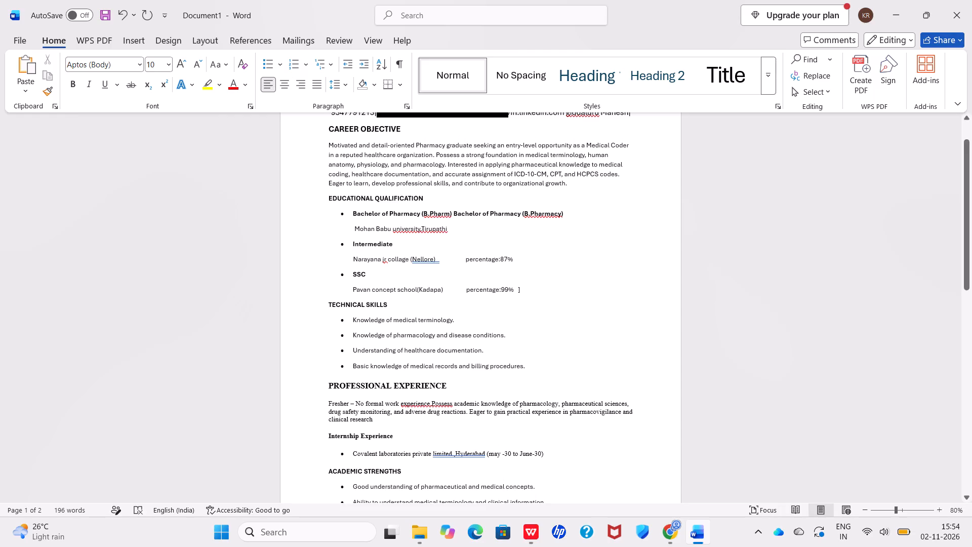
pyautogui.scroll(1, 467, 238)
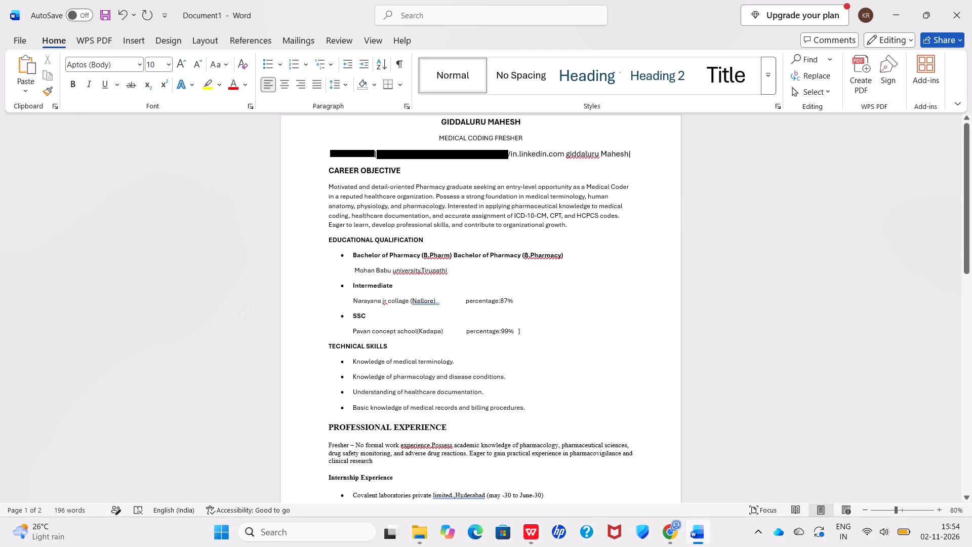
pyautogui.click(451, 254)
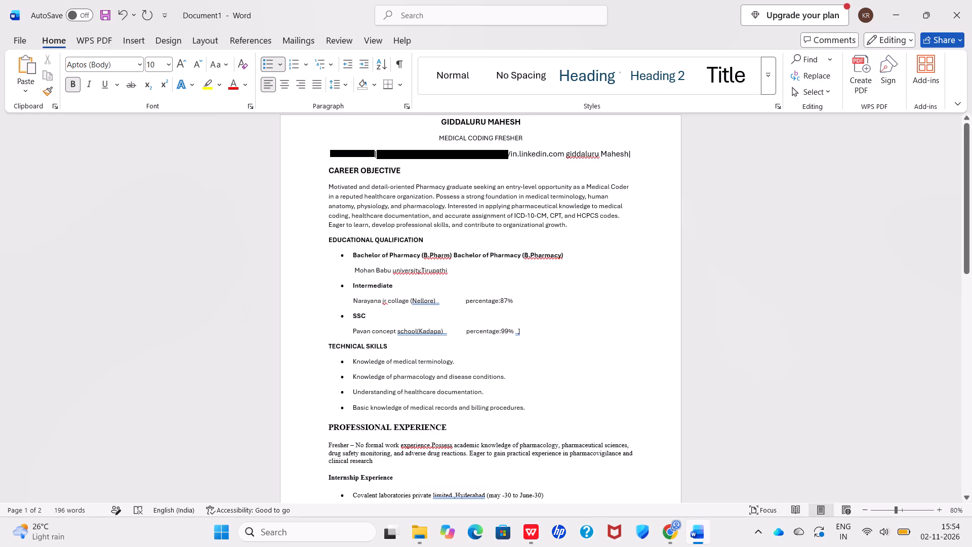
pyautogui.write('cy')
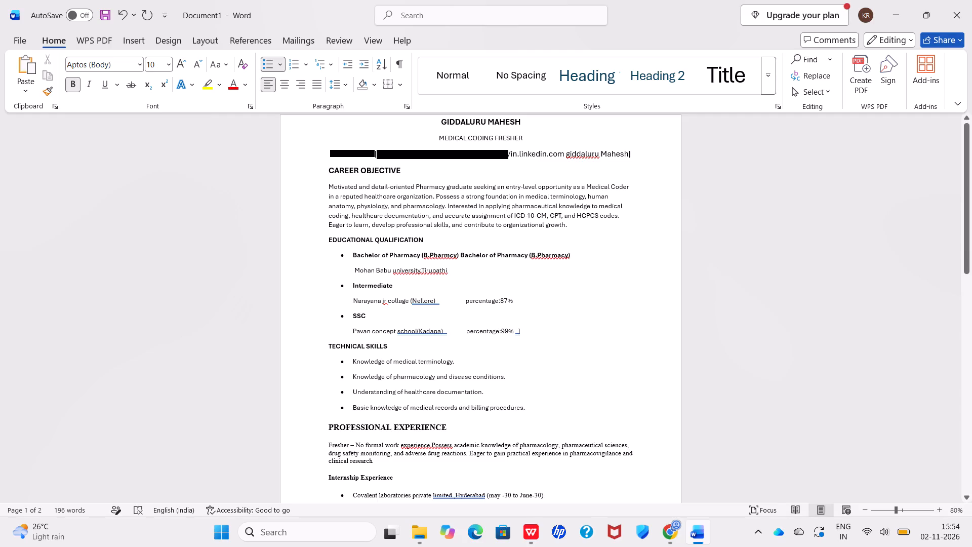
# Delete the duplicate Bachelor of Pharmacy (B.Pharmacy) text from the degree bullet, keeping the university on its own unbulleted line below.
pyautogui.moveTo(461, 257); pyautogui.dragTo(580, 252)
pyautogui.press('BackSpace')
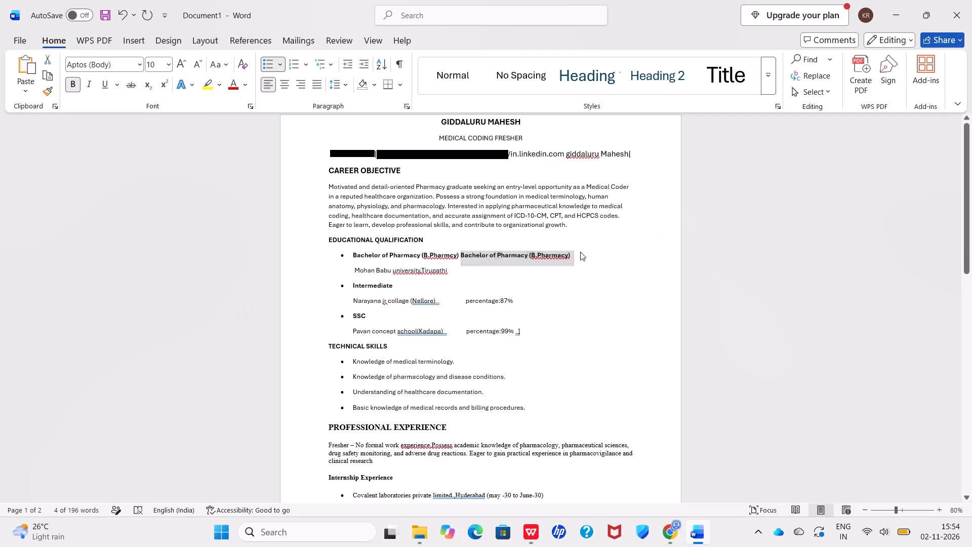
pyautogui.press('Return')
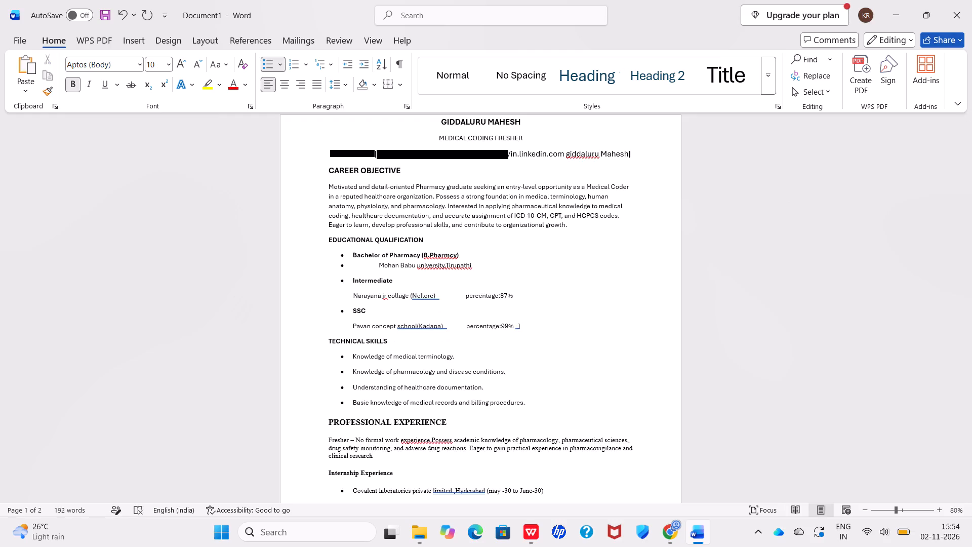
pyautogui.press('BackSpace')
pyautogui.press('BackSpace')
pyautogui.press('BackSpace')
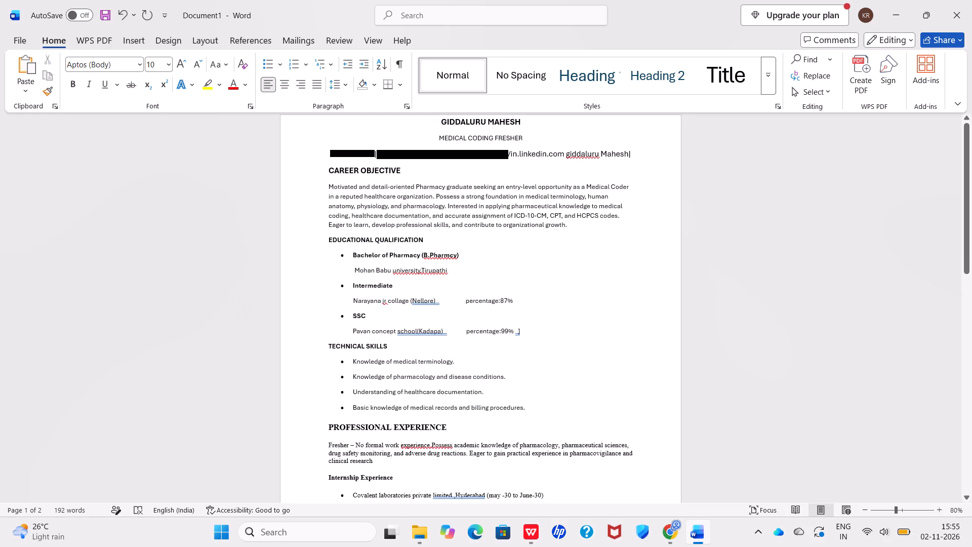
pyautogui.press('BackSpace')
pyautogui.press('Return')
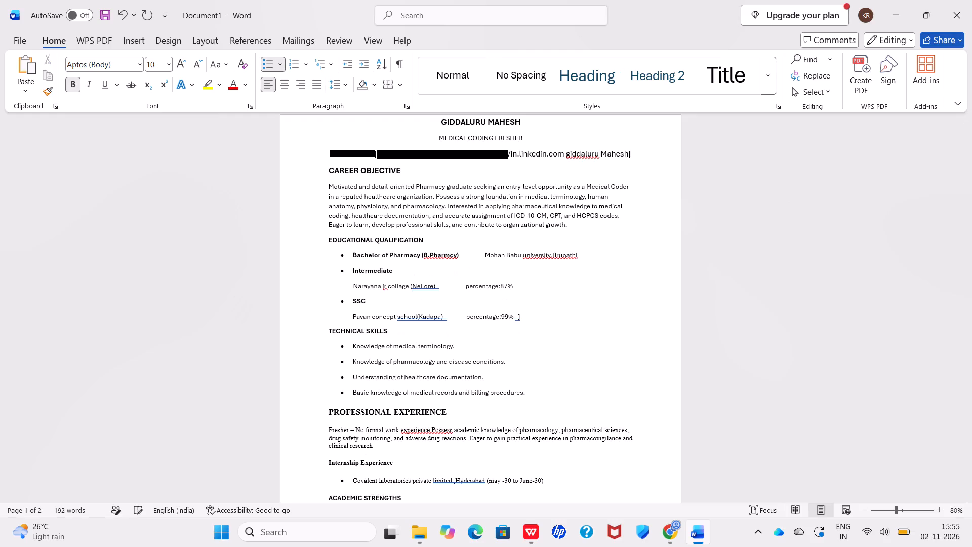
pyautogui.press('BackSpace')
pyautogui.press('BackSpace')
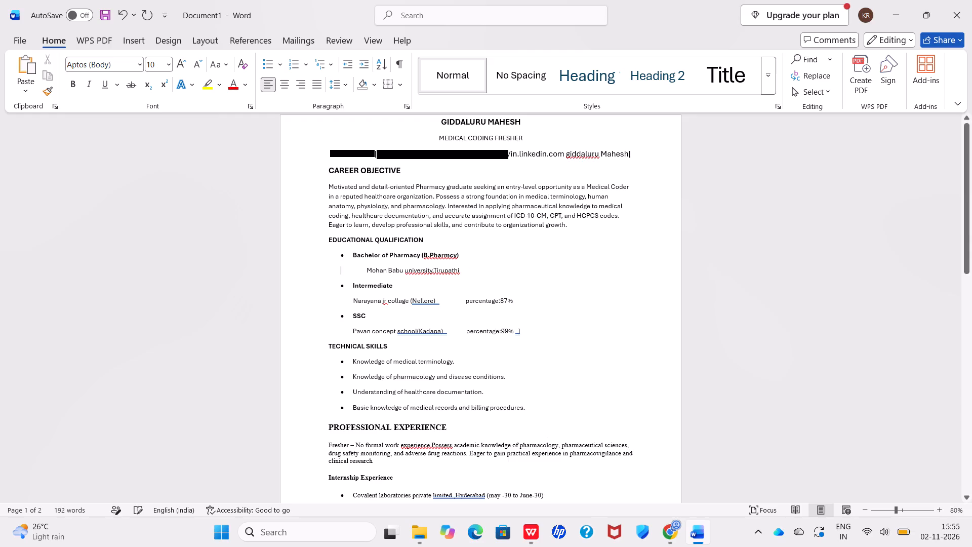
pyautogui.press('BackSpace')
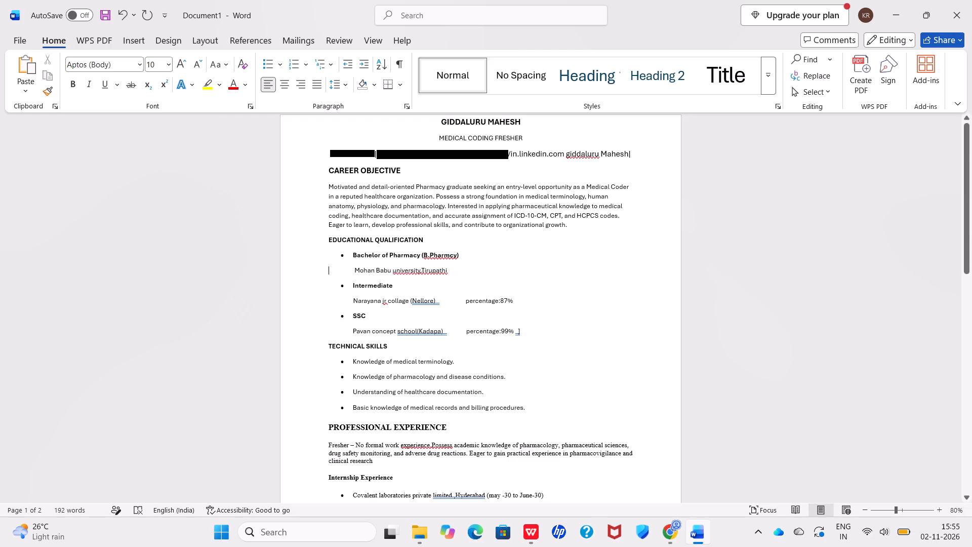
# Set the line spacing of the entire resume to 1.0.
pyautogui.scroll(1, 580, 252)
pyautogui.moveTo(435, 122); pyautogui.dragTo(560, 170)
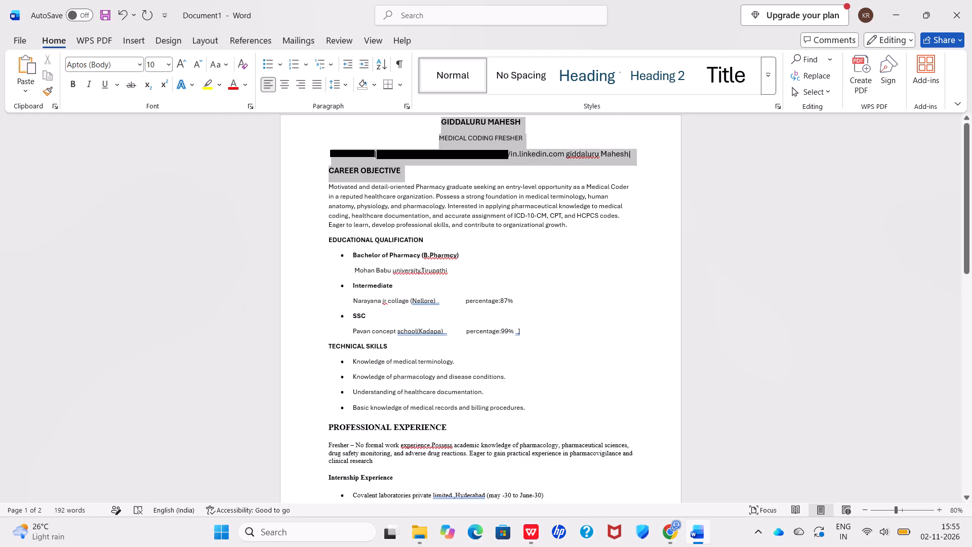
pyautogui.moveTo(560, 170); pyautogui.dragTo(559, 169)
pyautogui.hotkey('ctrl', 'a')
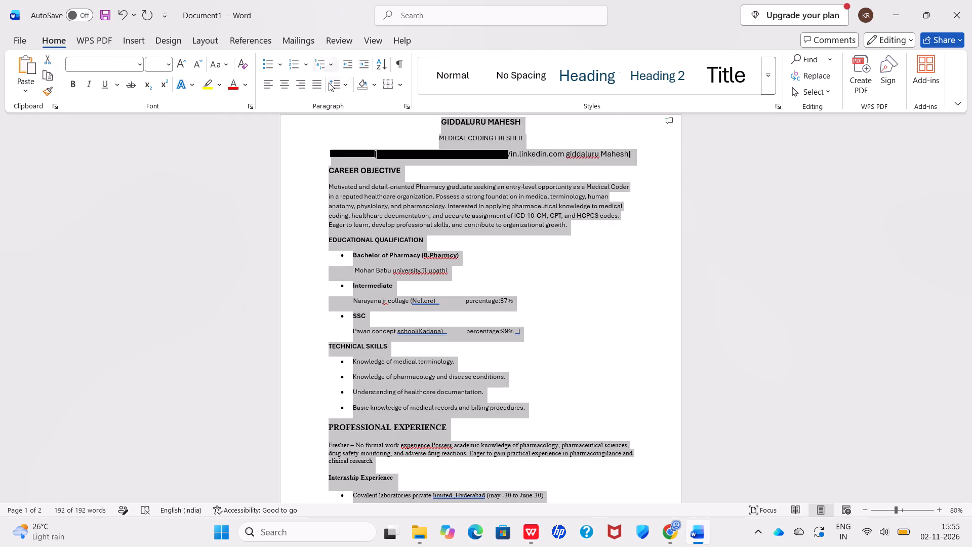
pyautogui.click(345, 85)
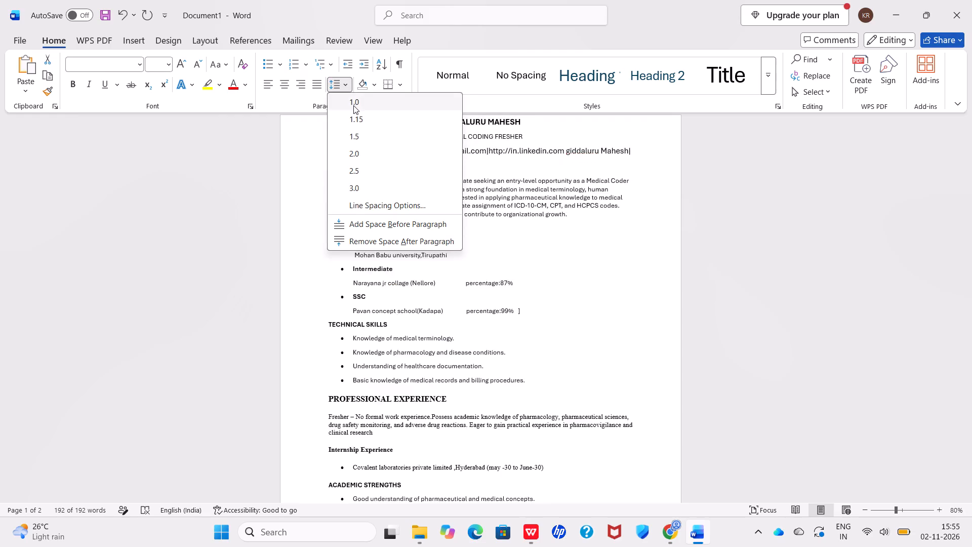
pyautogui.click(353, 105)
pyautogui.click(289, 199)
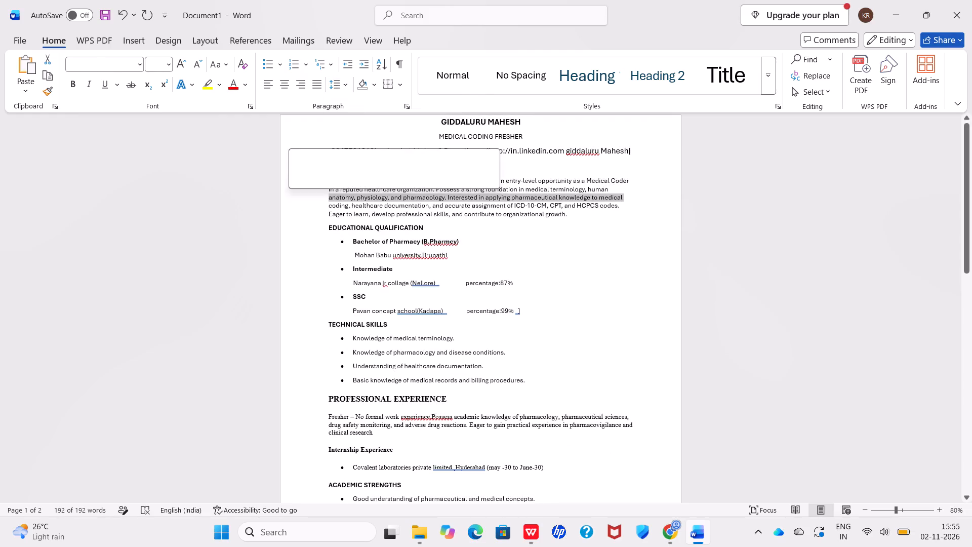
pyautogui.click(556, 264)
# Review the layout of the whole resume across both pages, from the header to the Declaration heading.
pyautogui.scroll(-5, 556, 264)
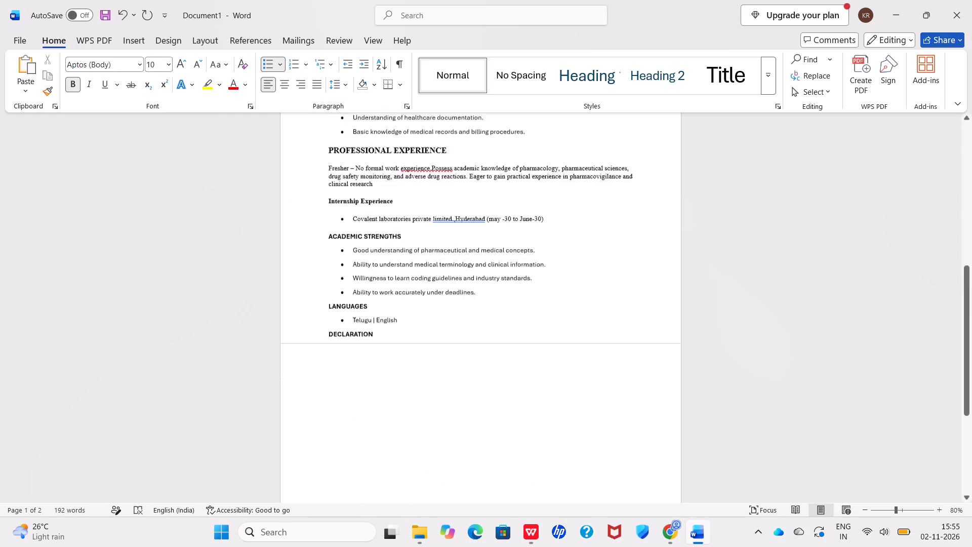
pyautogui.scroll(2, 556, 264)
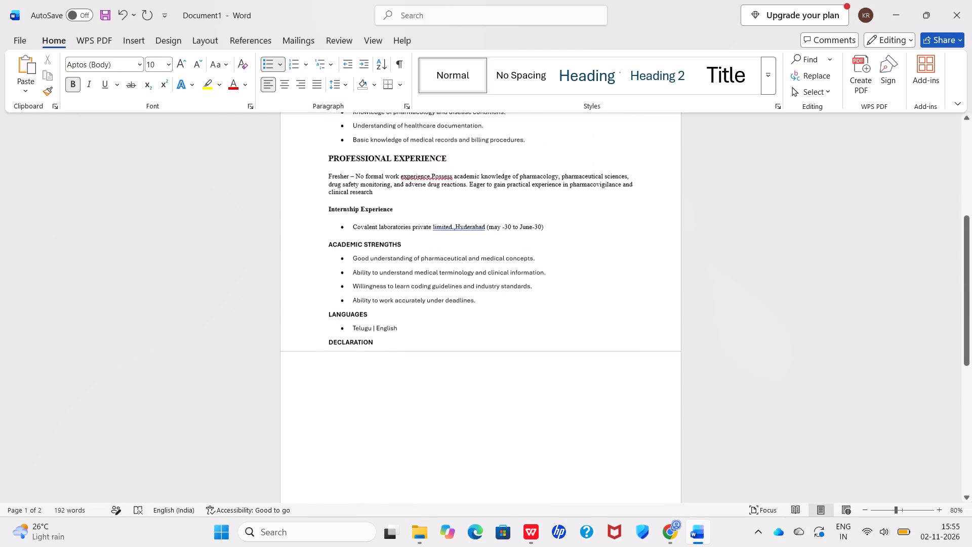
pyautogui.scroll(1, 556, 264)
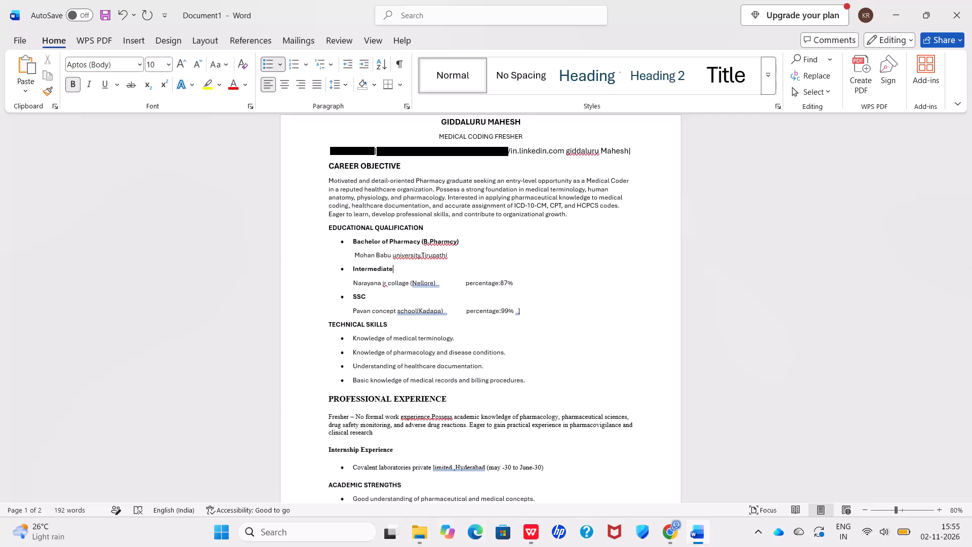
pyautogui.scroll(-2, 556, 264)
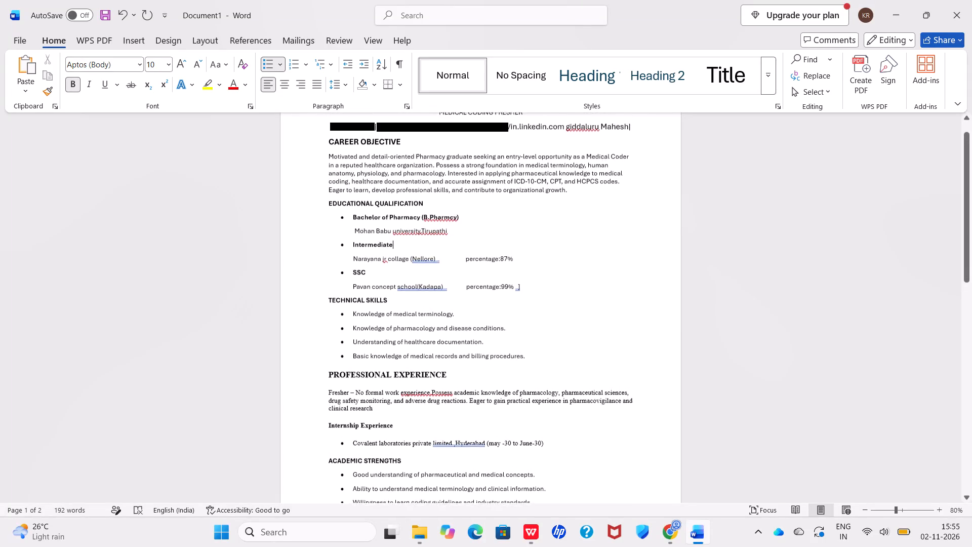
pyautogui.scroll(-2, 556, 264)
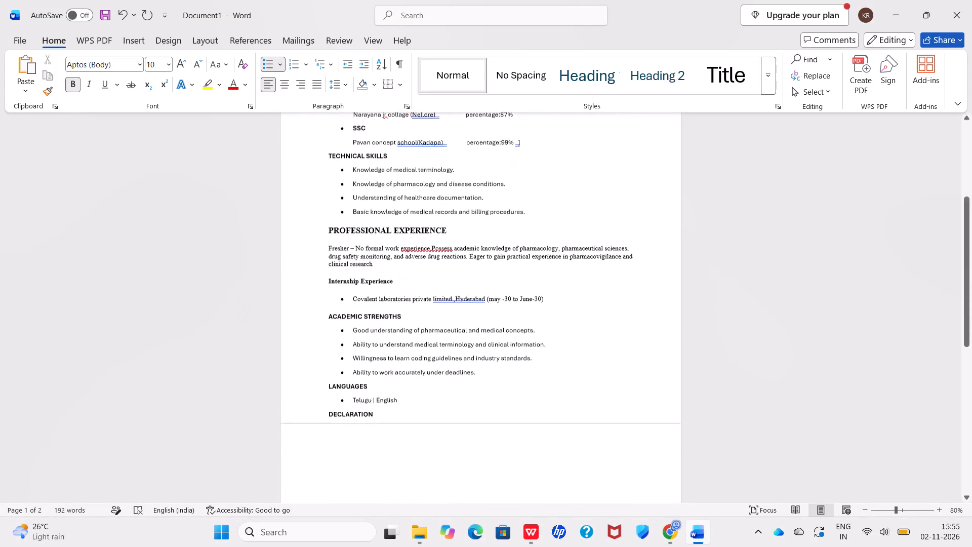
pyautogui.scroll(-1, 556, 264)
pyautogui.keyDown('ctrl'); pyautogui.scroll(-2, 556, 264); pyautogui.keyUp('ctrl')
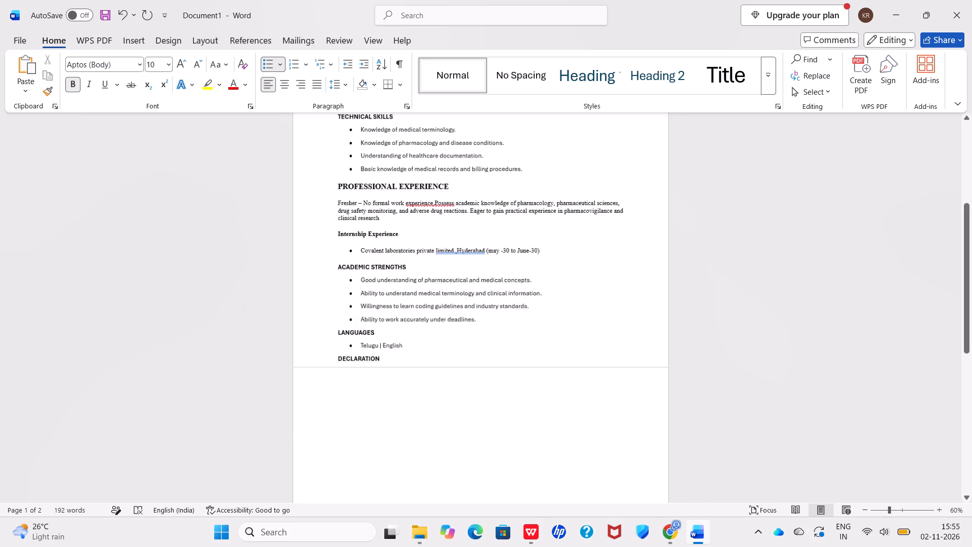
pyautogui.keyDown('ctrl'); pyautogui.scroll(-4, 556, 264); pyautogui.keyUp('ctrl')
pyautogui.keyDown('ctrl'); pyautogui.scroll(1, 556, 264); pyautogui.keyUp('ctrl')
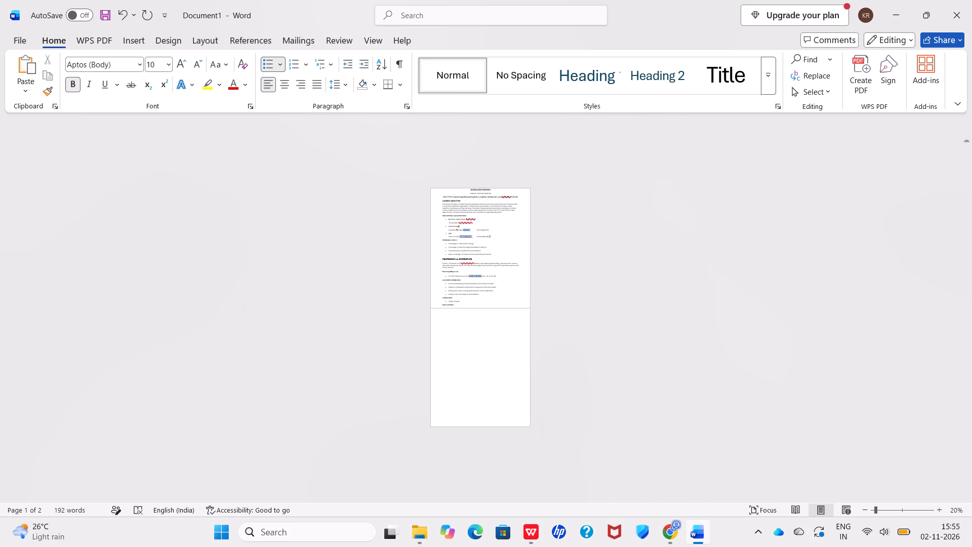
pyautogui.keyDown('ctrl'); pyautogui.scroll(9, 556, 264); pyautogui.keyUp('ctrl')
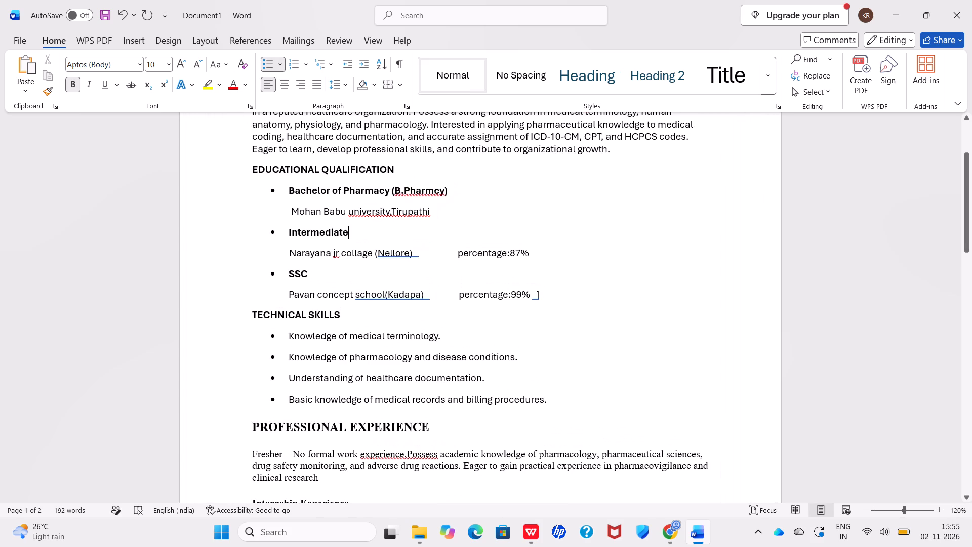
pyautogui.scroll(1, 556, 265)
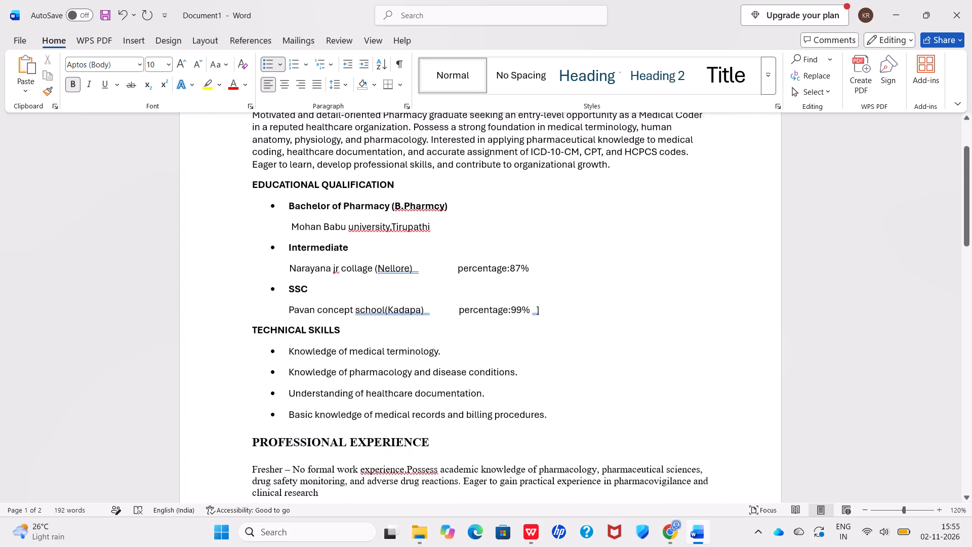
pyautogui.scroll(1, 556, 265)
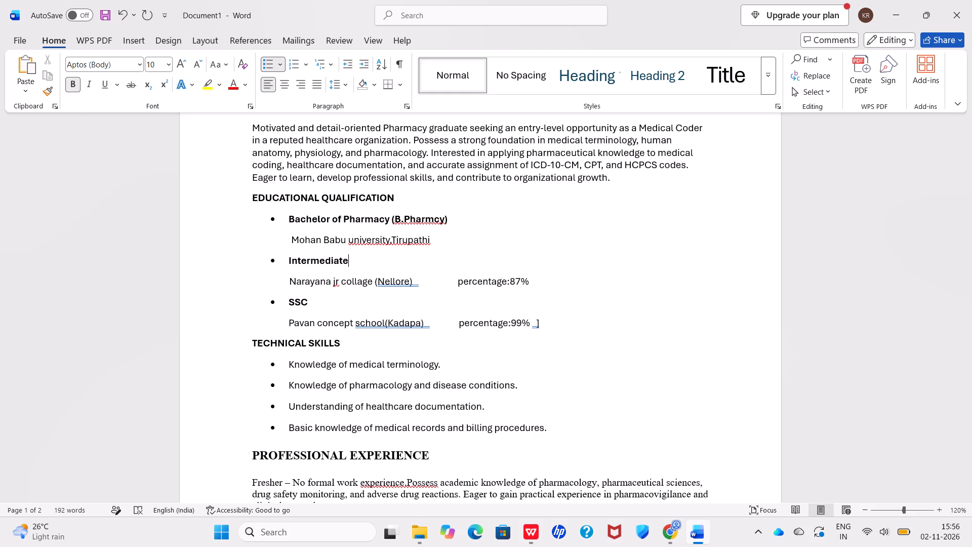
pyautogui.click(670, 540)
pyautogui.click(495, 482)
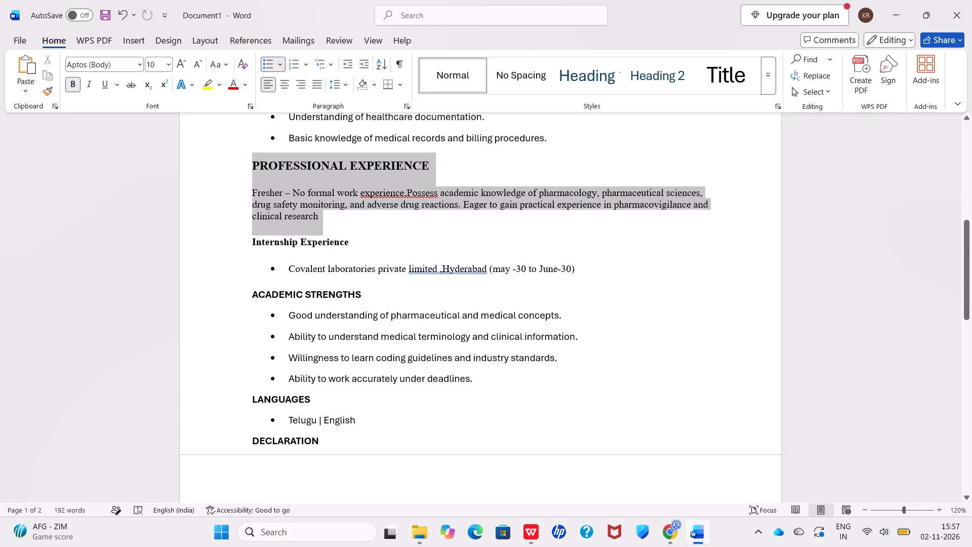
pyautogui.moveTo(348, 218); pyautogui.dragTo(348, 217)
pyautogui.press('BackSpace')
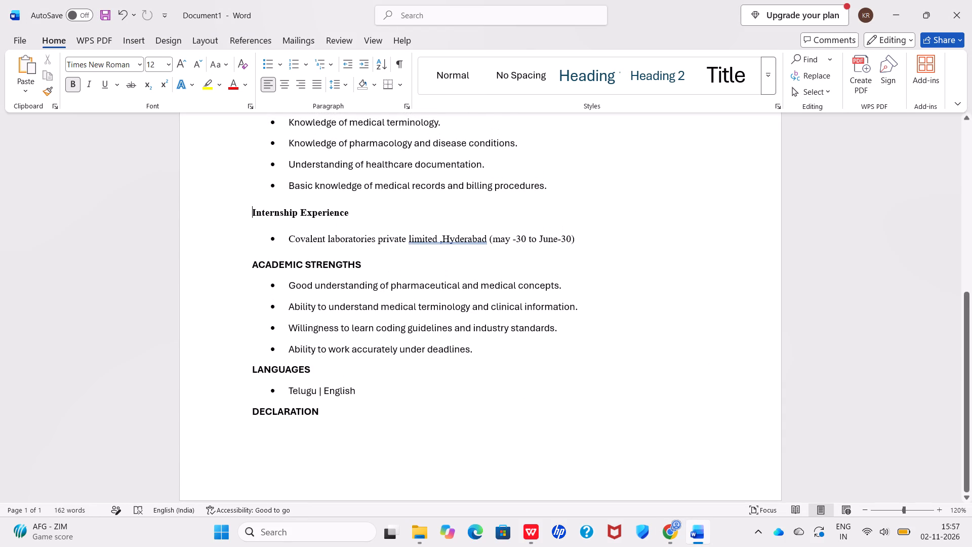
# Copy the "I hereby declare..." sentence from the resume open in WPS Office and paste it below the DECLARATION heading in Word.
pyautogui.scroll(-3, 348, 217)
pyautogui.click(525, 539)
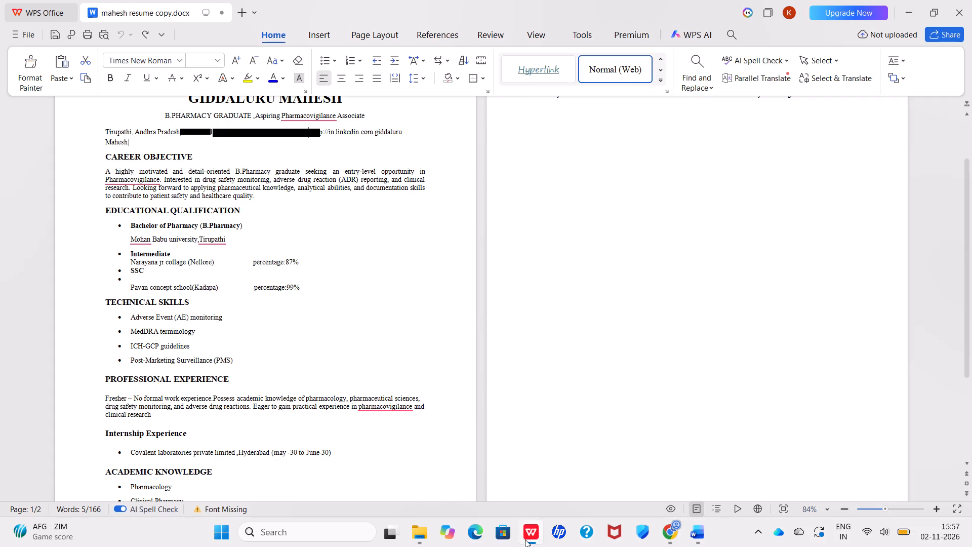
pyautogui.scroll(2, 534, 282)
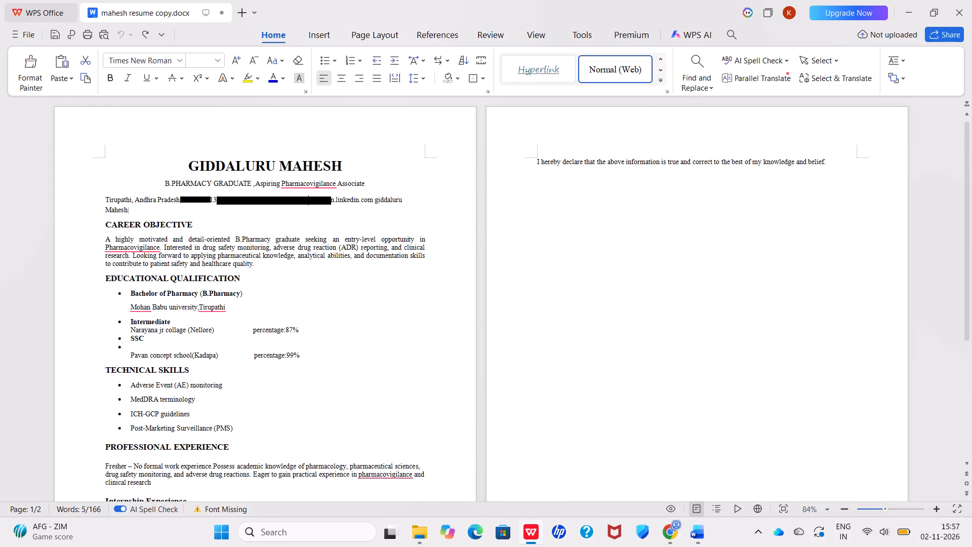
pyautogui.moveTo(536, 161); pyautogui.dragTo(857, 180)
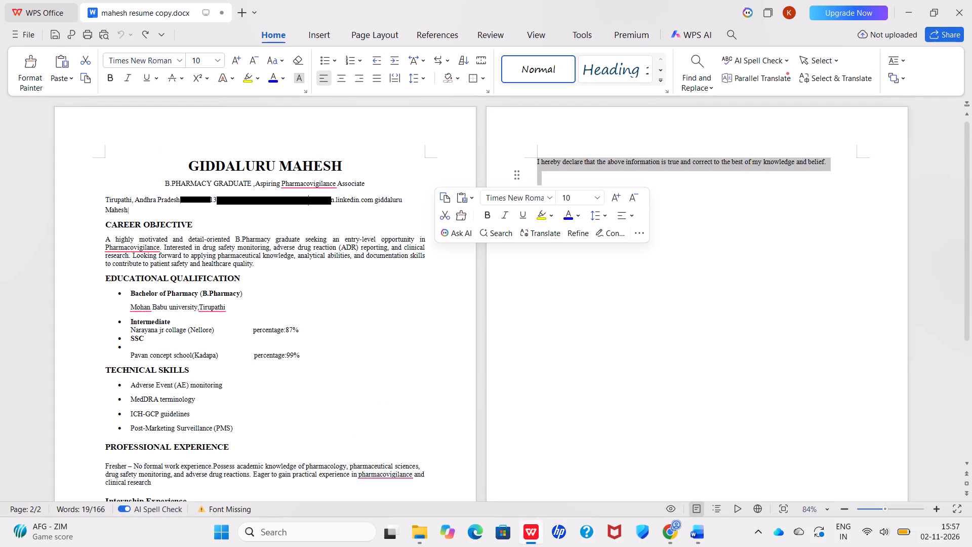
pyautogui.hotkey('ctrl', 'c')
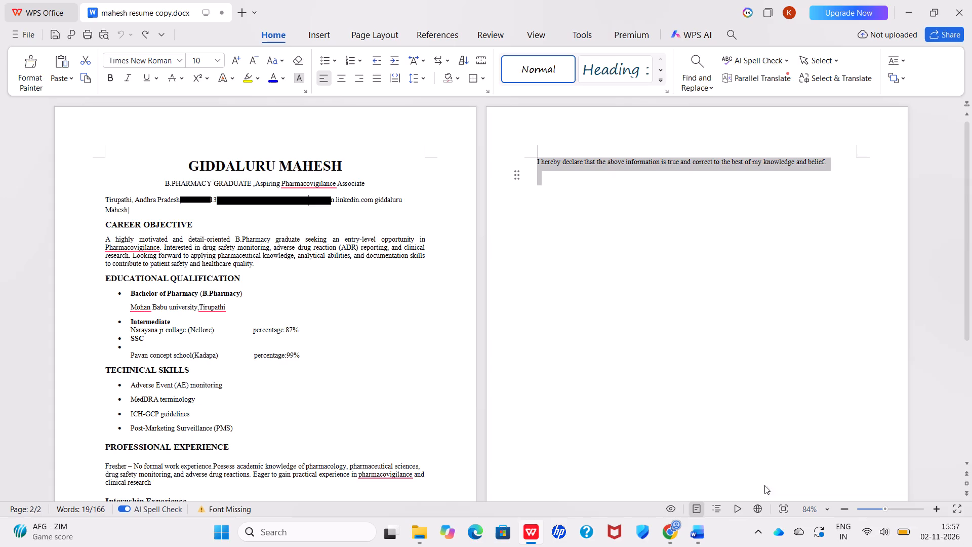
pyautogui.click(704, 533)
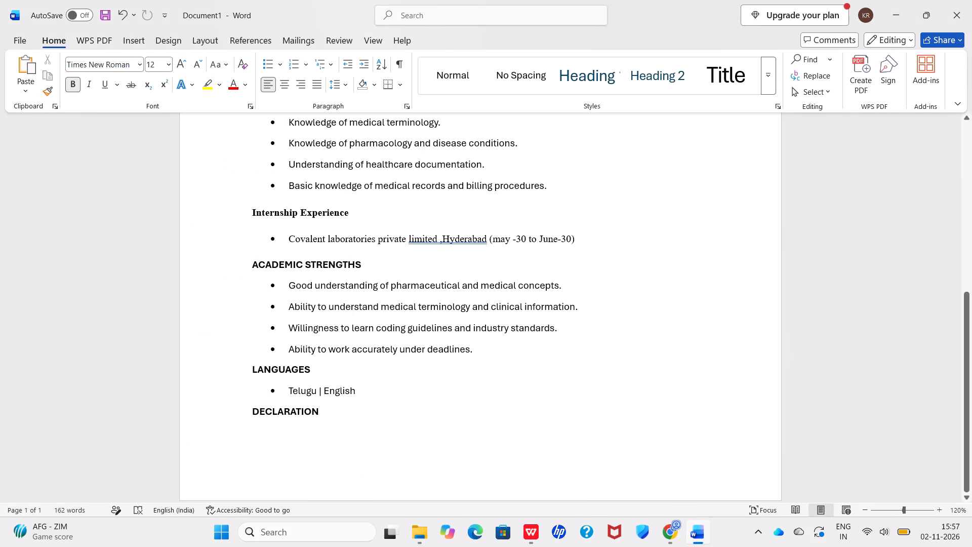
pyautogui.click(323, 415)
pyautogui.press('Return')
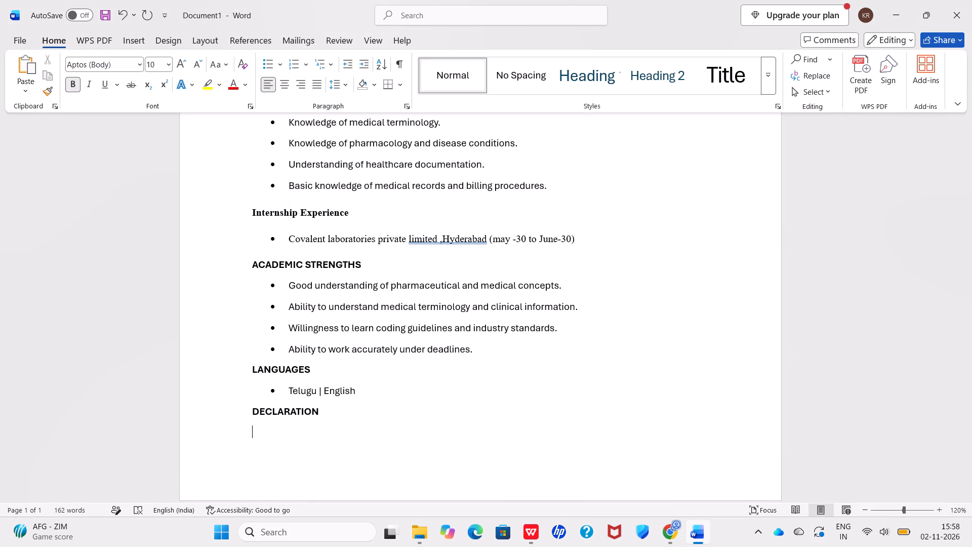
pyautogui.hotkey('ctrl', 'v')
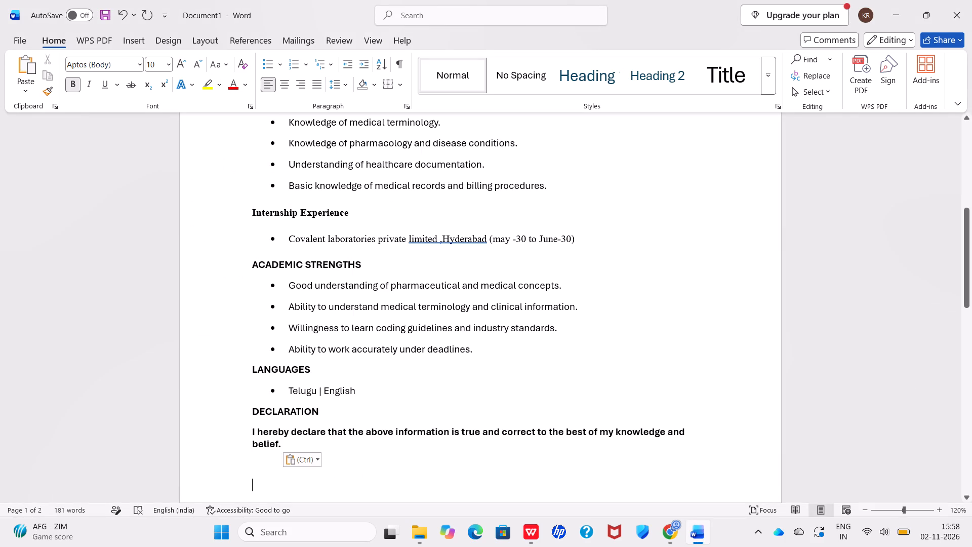
# Remove the bold formatting from the declaration sentence.
pyautogui.click(69, 91)
pyautogui.moveTo(247, 436); pyautogui.dragTo(295, 454)
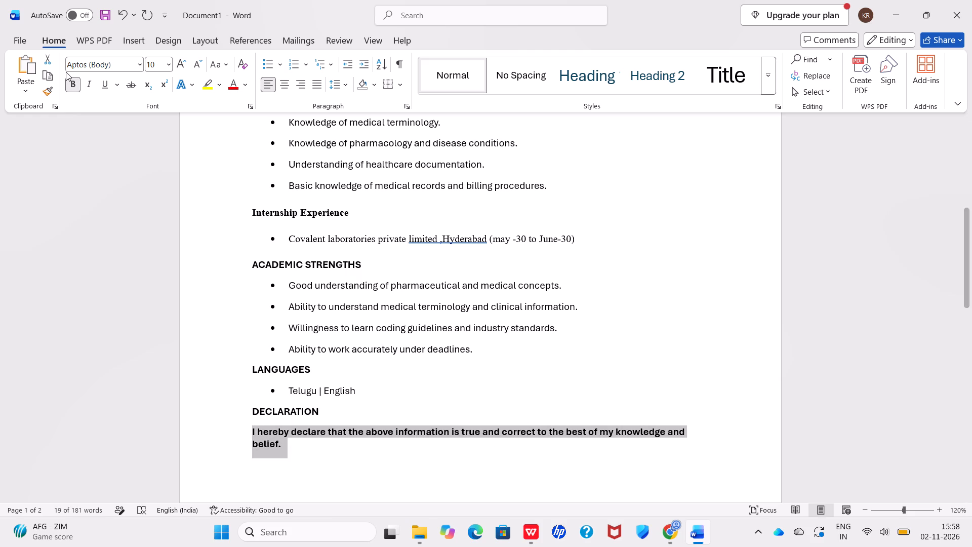
pyautogui.click(73, 82)
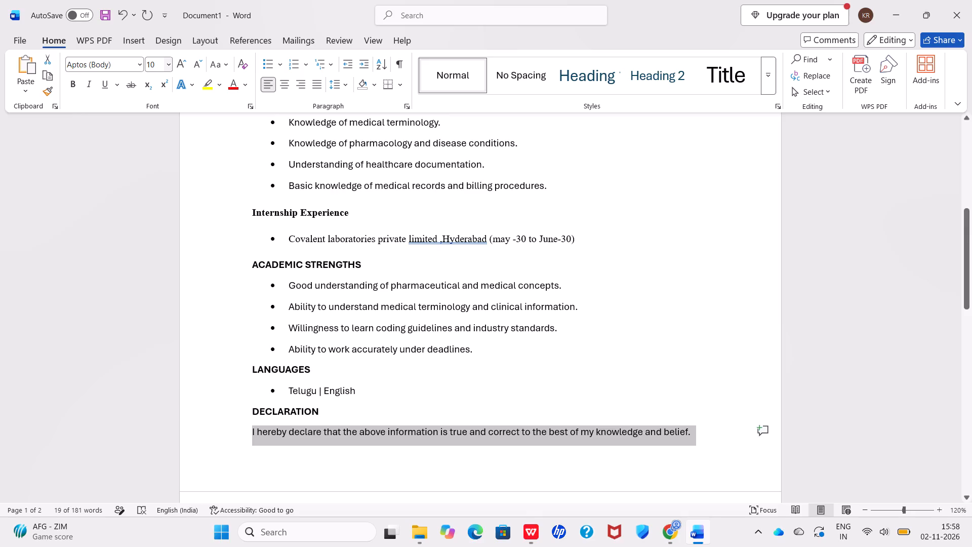
# Place the text cursor at the end of the last TECHNICAL SKILLS bullet, on medical records and billing procedures.
pyautogui.scroll(1, 237, 248)
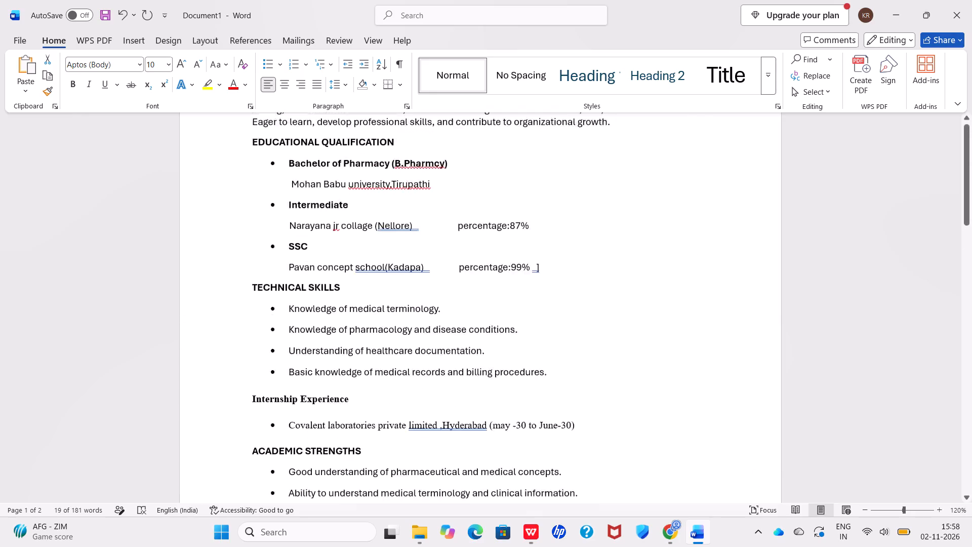
pyautogui.scroll(-2, 237, 248)
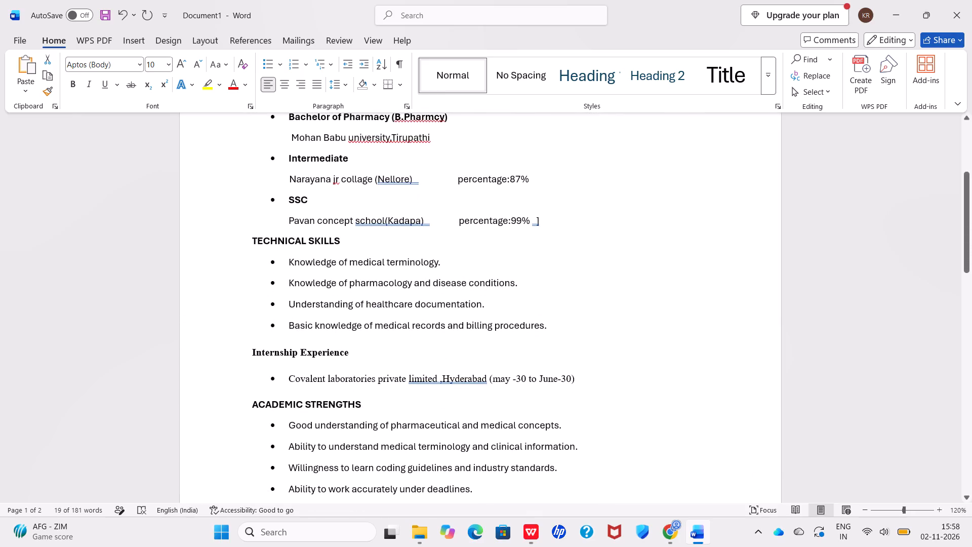
pyautogui.click(270, 336)
pyautogui.click(545, 323)
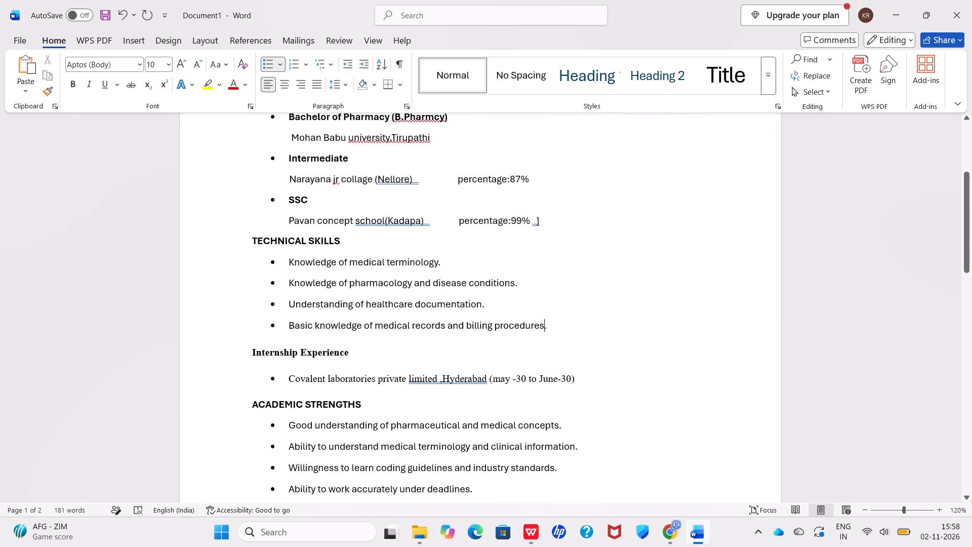
pyautogui.press('Right')
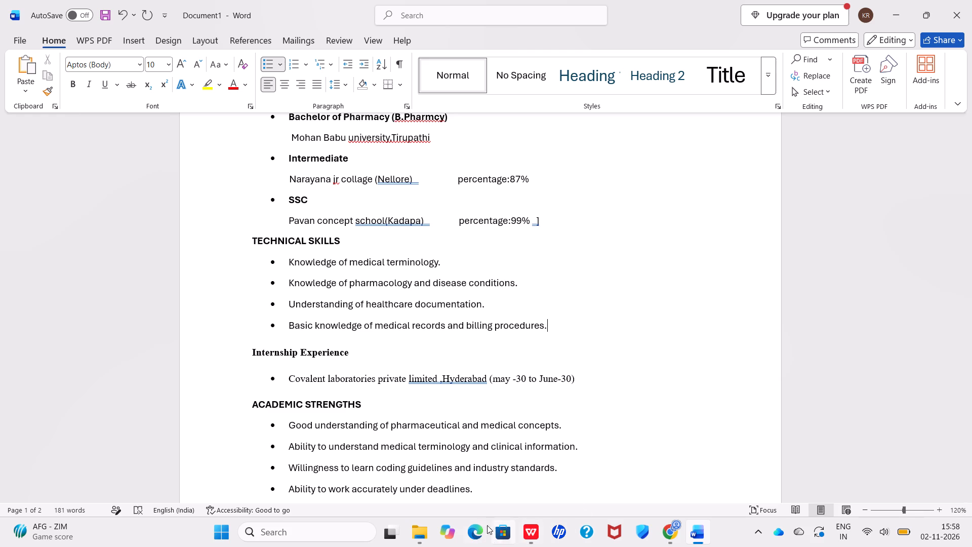
# Open the KKR_Resume__2_ PDF from the recent files in File Explorer.
pyautogui.click(414, 530)
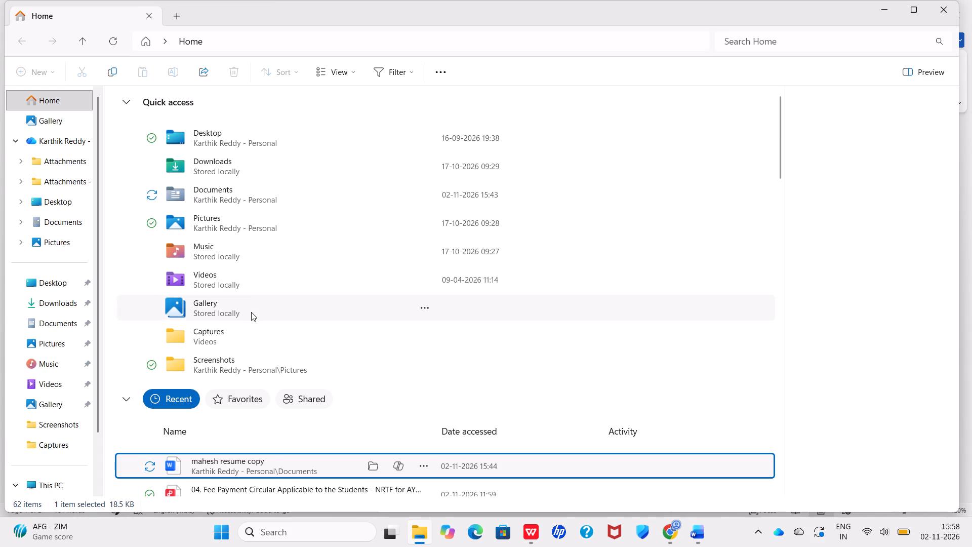
pyautogui.scroll(-3, 251, 312)
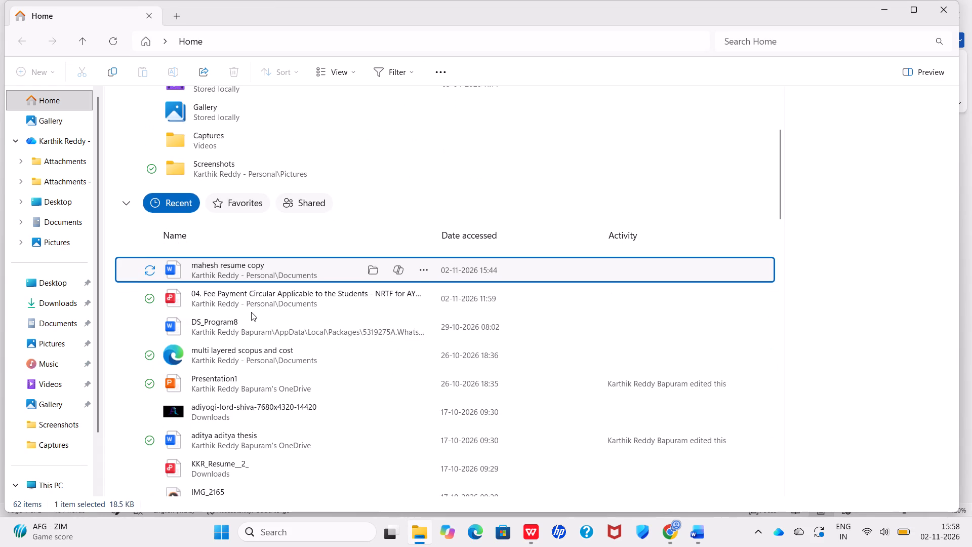
pyautogui.scroll(-2, 251, 312)
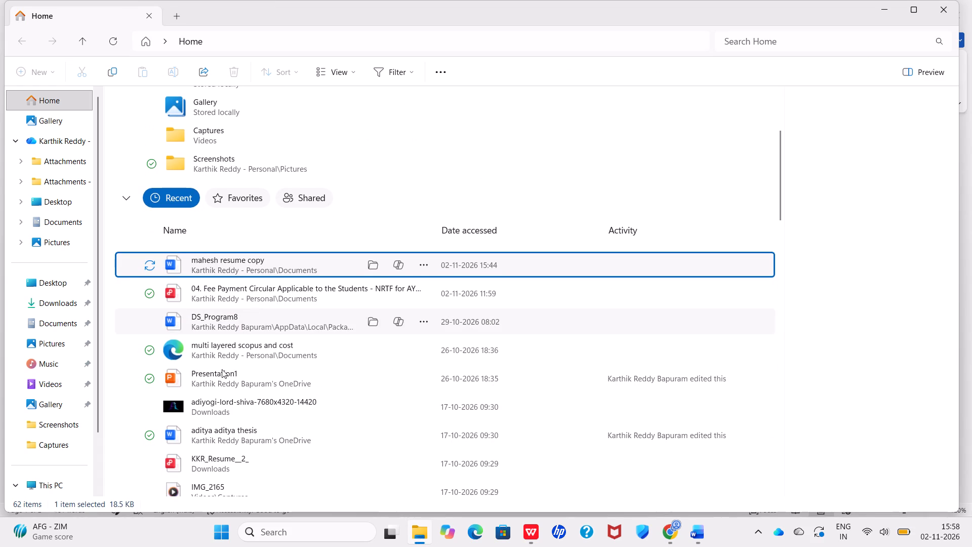
pyautogui.doubleClick(201, 460)
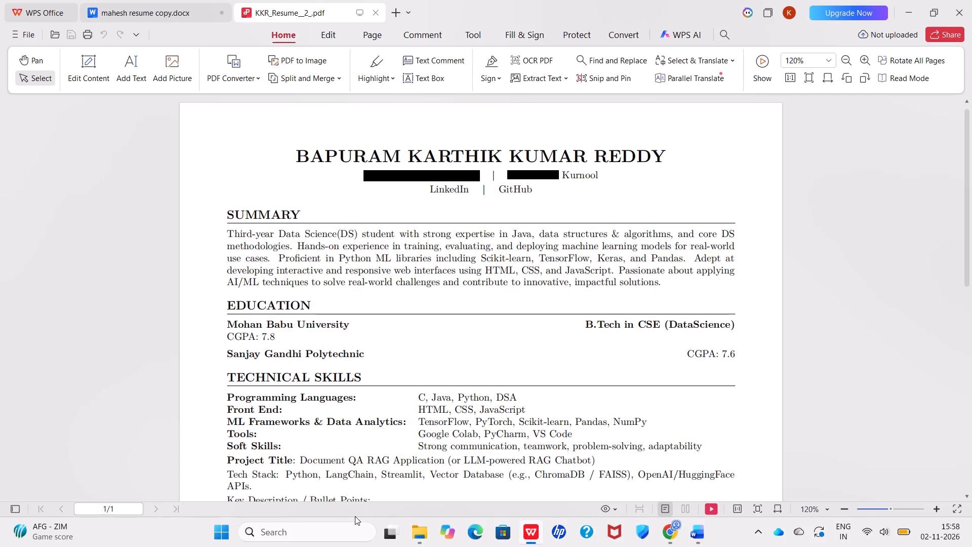
# Examine the summary, education, technical skills, project and certifications sections of the KKR_Resume__2_ PDF.
pyautogui.scroll(-3, 355, 516)
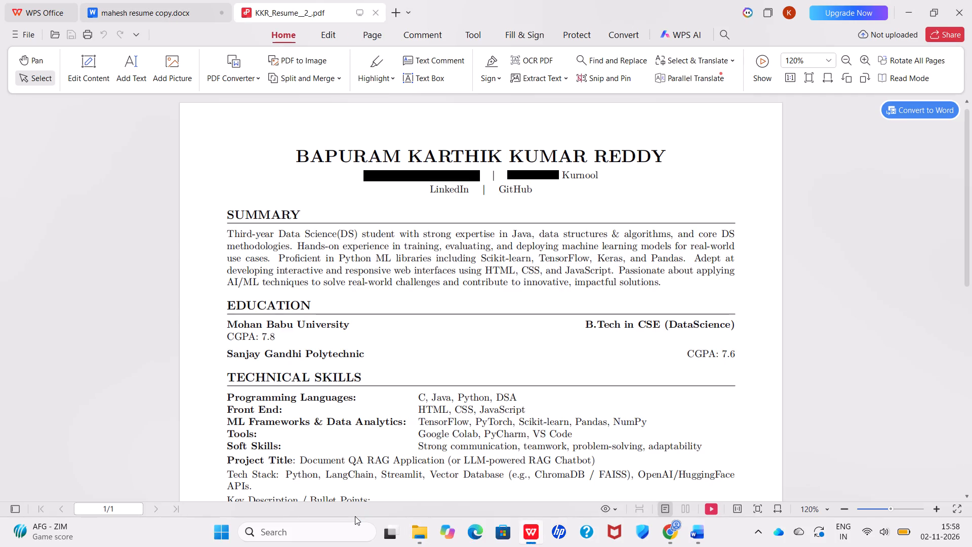
pyautogui.scroll(-1, 318, 328)
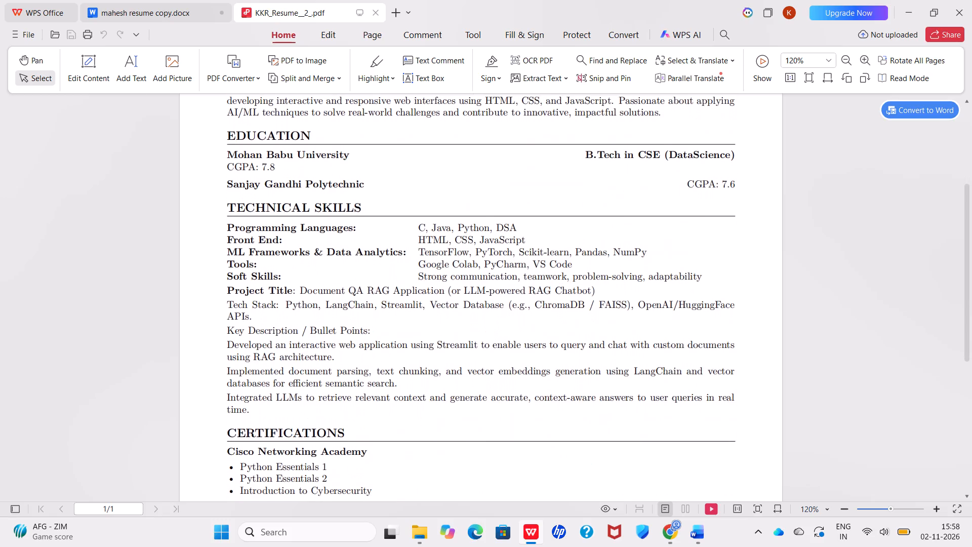
pyautogui.scroll(-2, 318, 328)
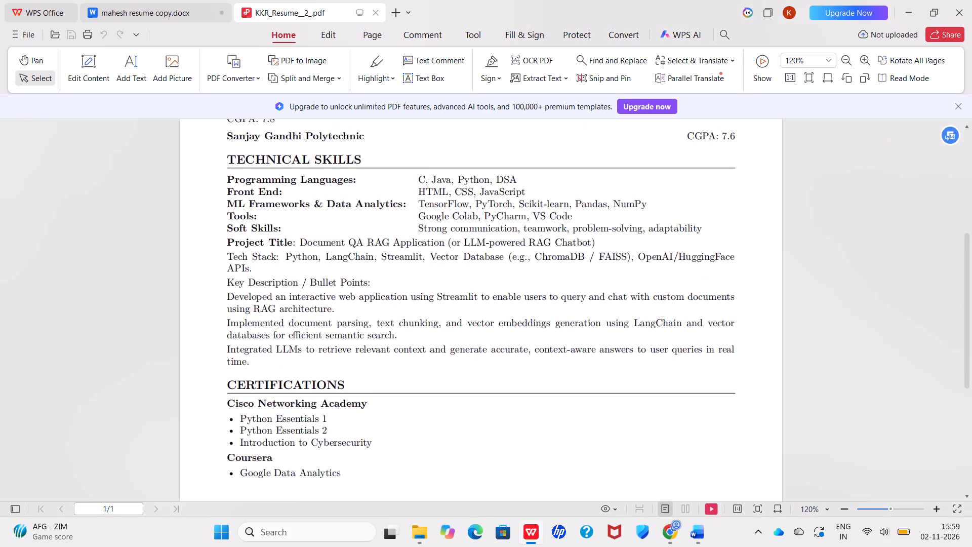
pyautogui.scroll(1, 318, 328)
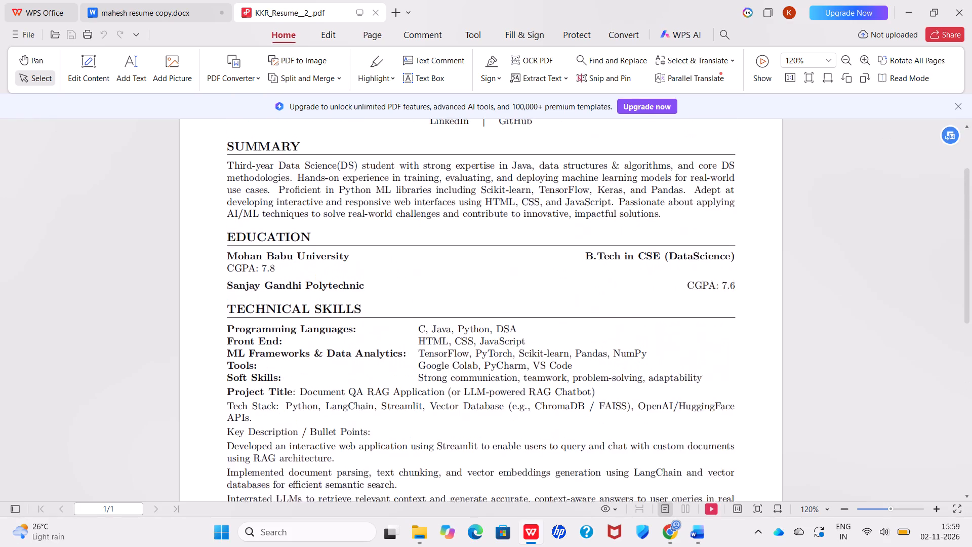
pyautogui.scroll(1, 318, 328)
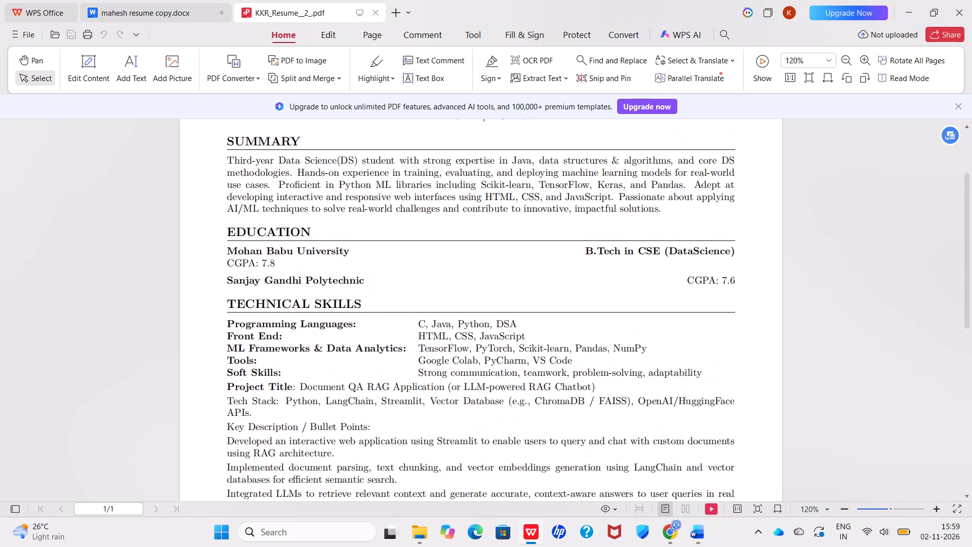
pyautogui.hscroll(1, 318, 328)
pyautogui.scroll(2, 318, 328)
pyautogui.hscroll(1, 318, 328)
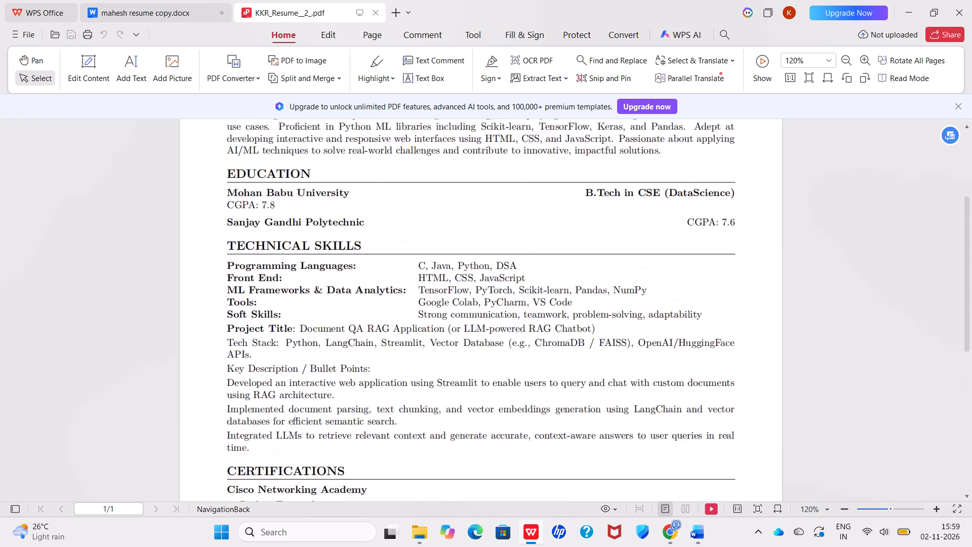
pyautogui.hscroll(1, 318, 328)
# Switch to mahesh resume copy.docx in WPS Office and delete the declaration sentence together with the DECLARATION heading.
pyautogui.click(167, 7)
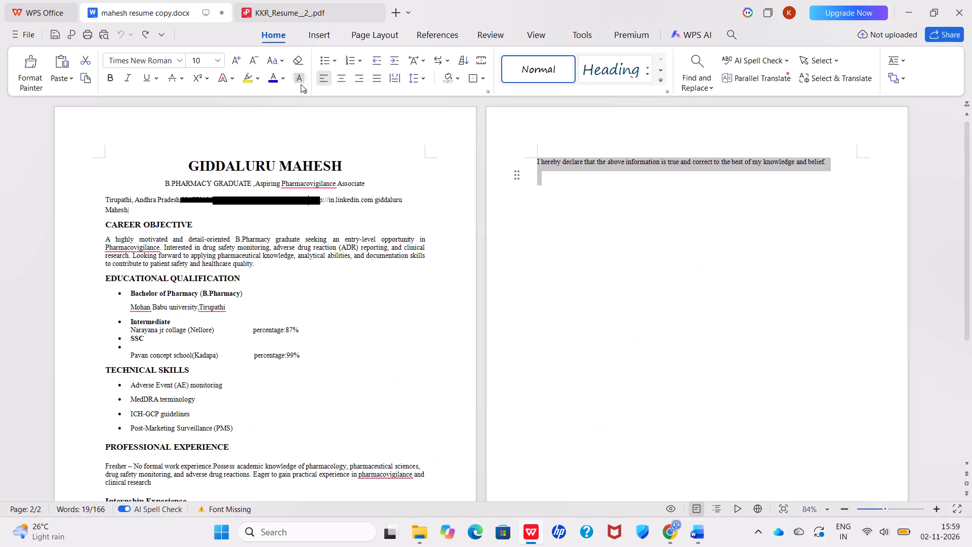
pyautogui.scroll(-5, 333, 258)
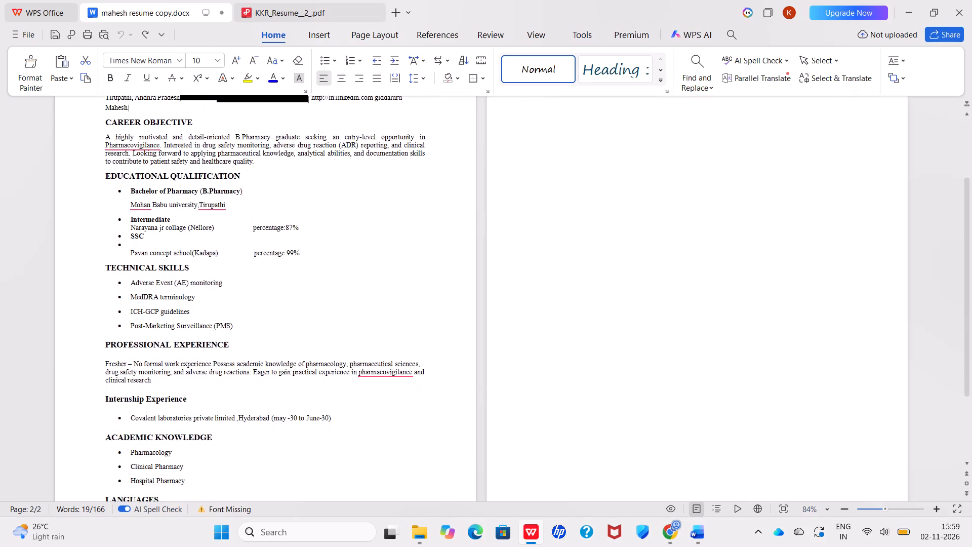
pyautogui.scroll(-1, 333, 258)
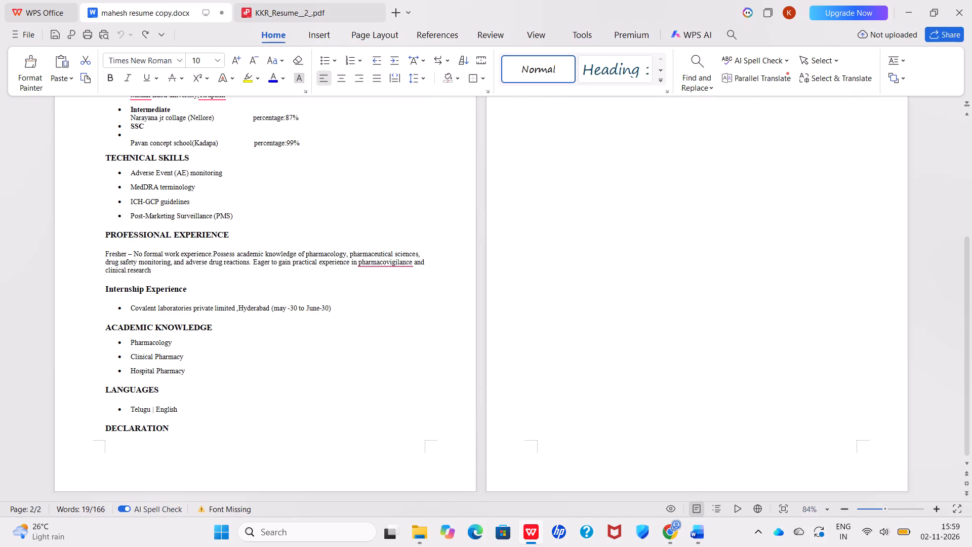
pyautogui.press('BackSpace')
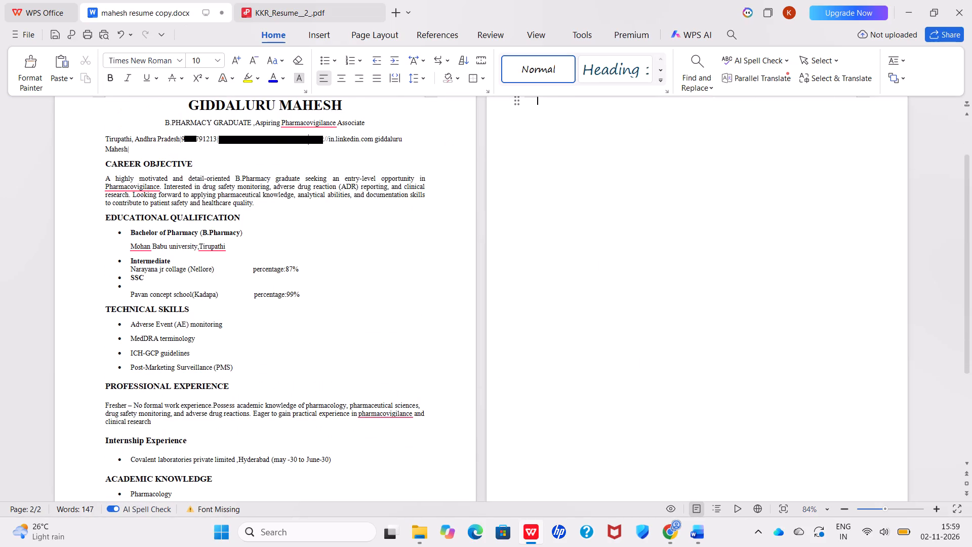
pyautogui.scroll(-3, 106, 425)
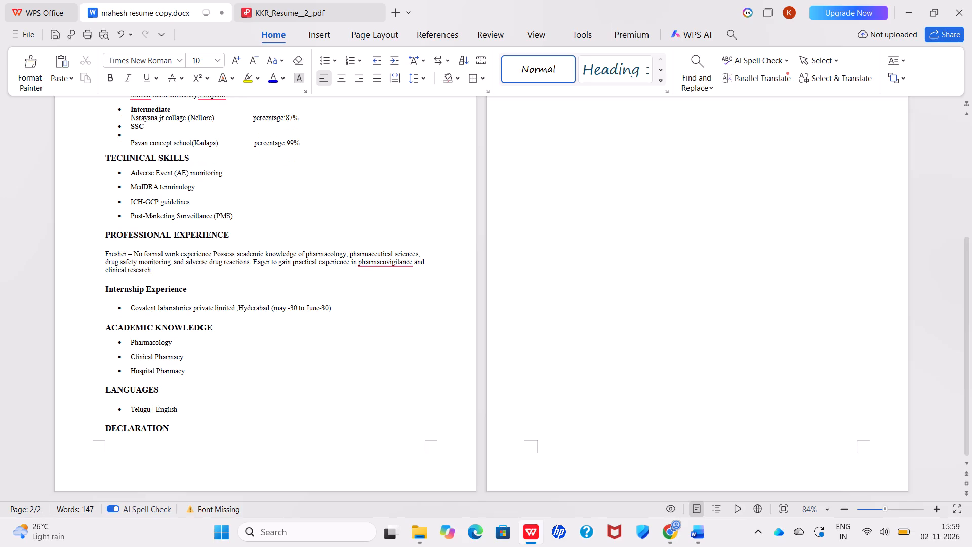
pyautogui.moveTo(102, 426); pyautogui.dragTo(191, 432)
pyautogui.press('BackSpace')
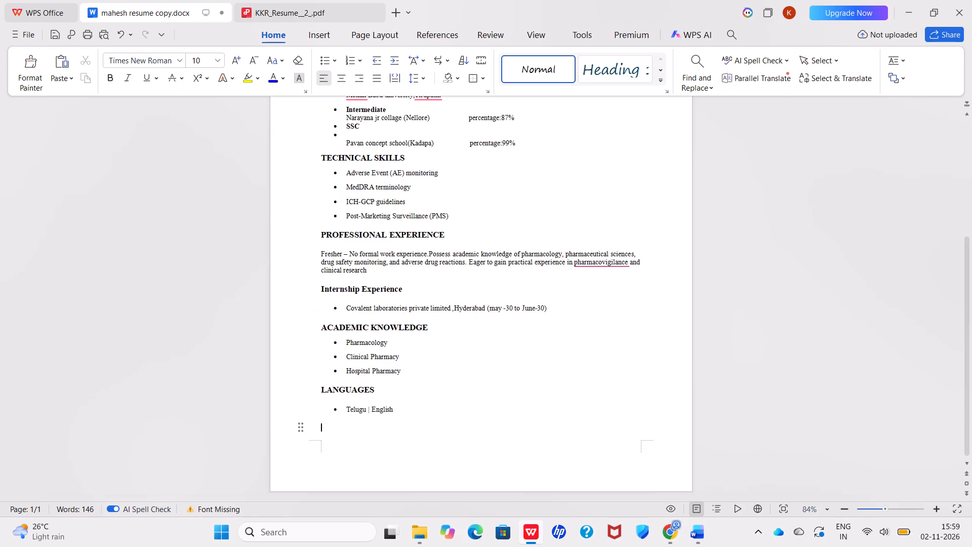
pyautogui.scroll(-2, 191, 432)
pyautogui.scroll(1, 191, 432)
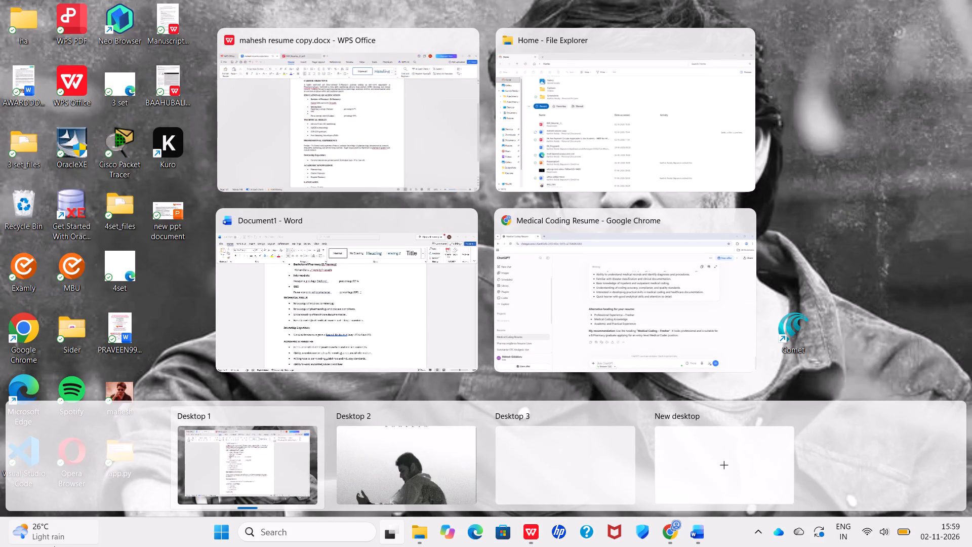
# Open the Windows power options.
pyautogui.click(221, 530)
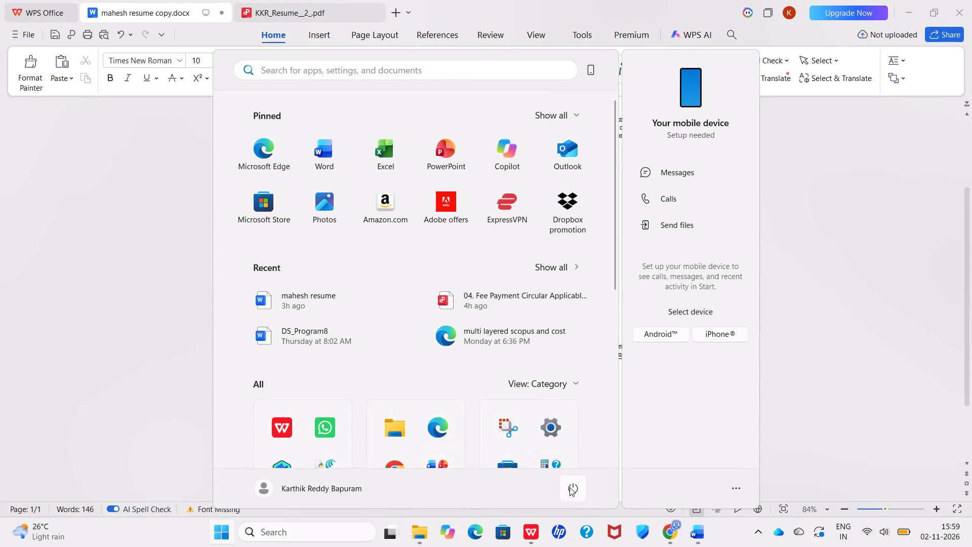
pyautogui.click(570, 487)
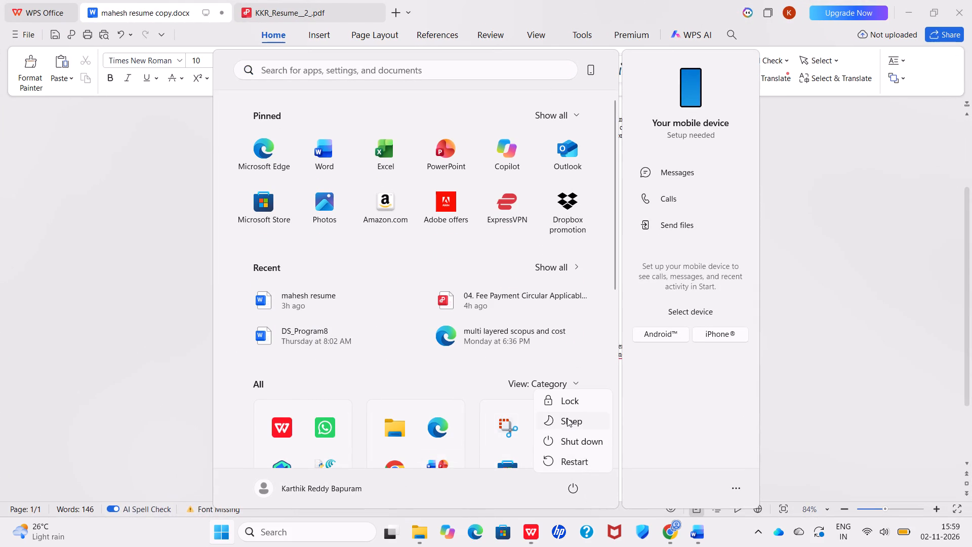